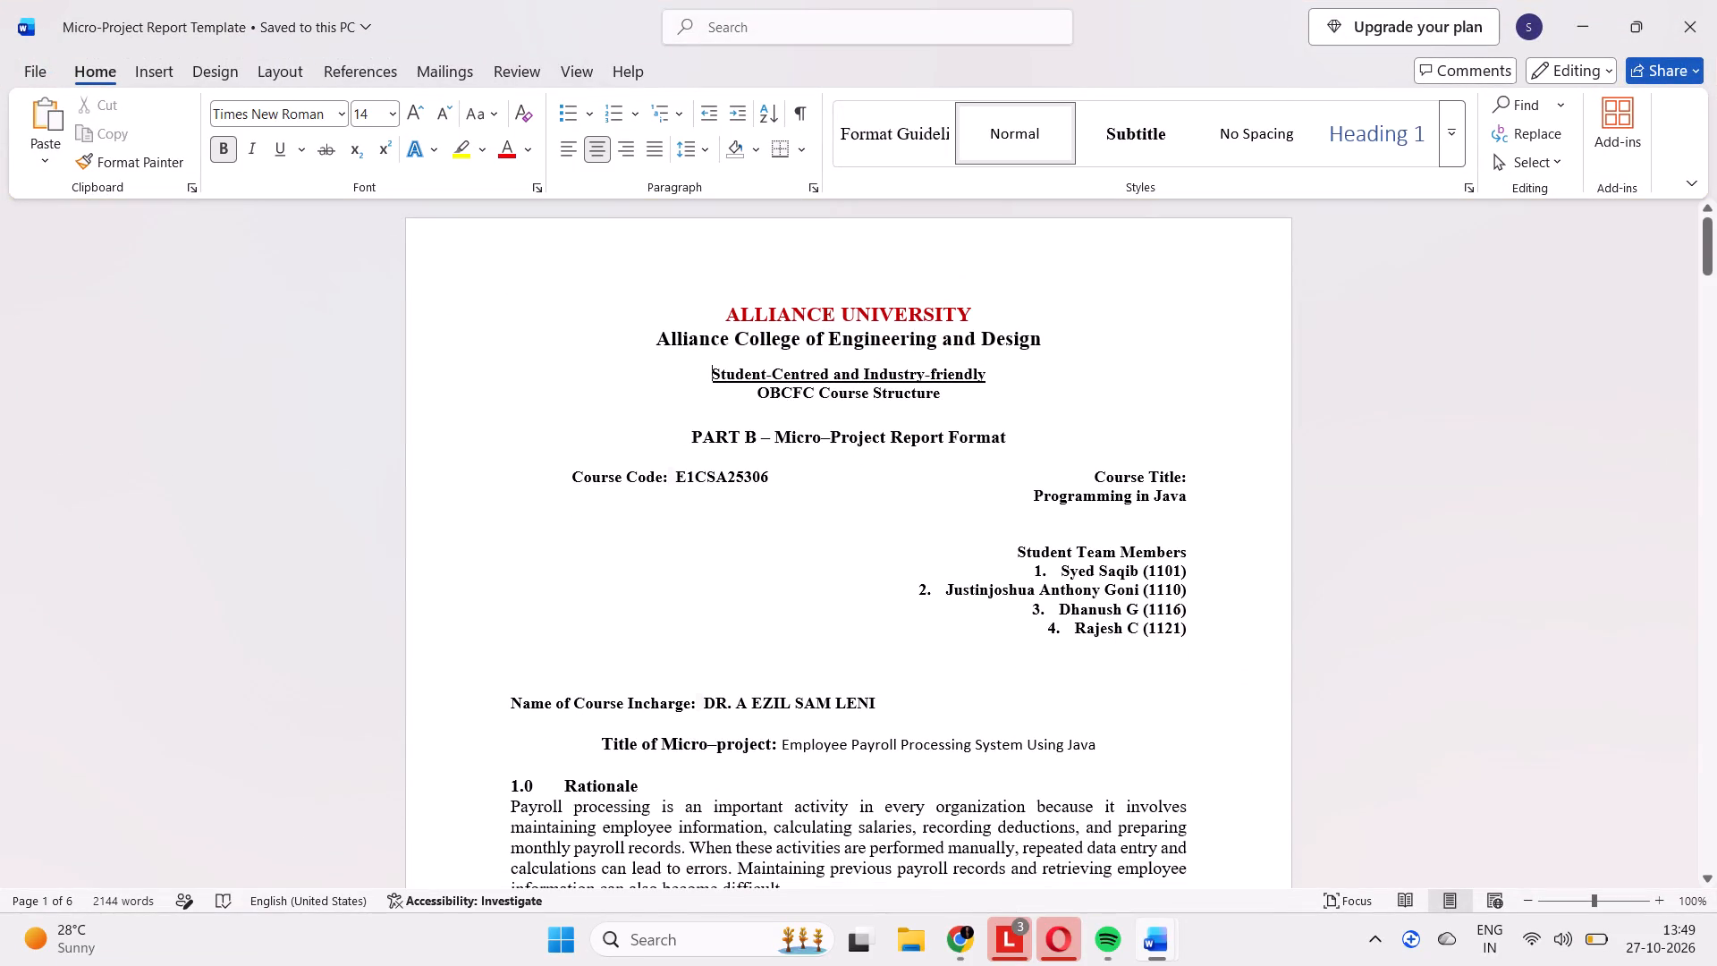
# Delete the title block text from "Student-Centred and Industry-friendly" through "PART B –", keeping "Micro–Project Report Format".
pyautogui.moveTo(796, 360); pyautogui.dragTo(759, 436)
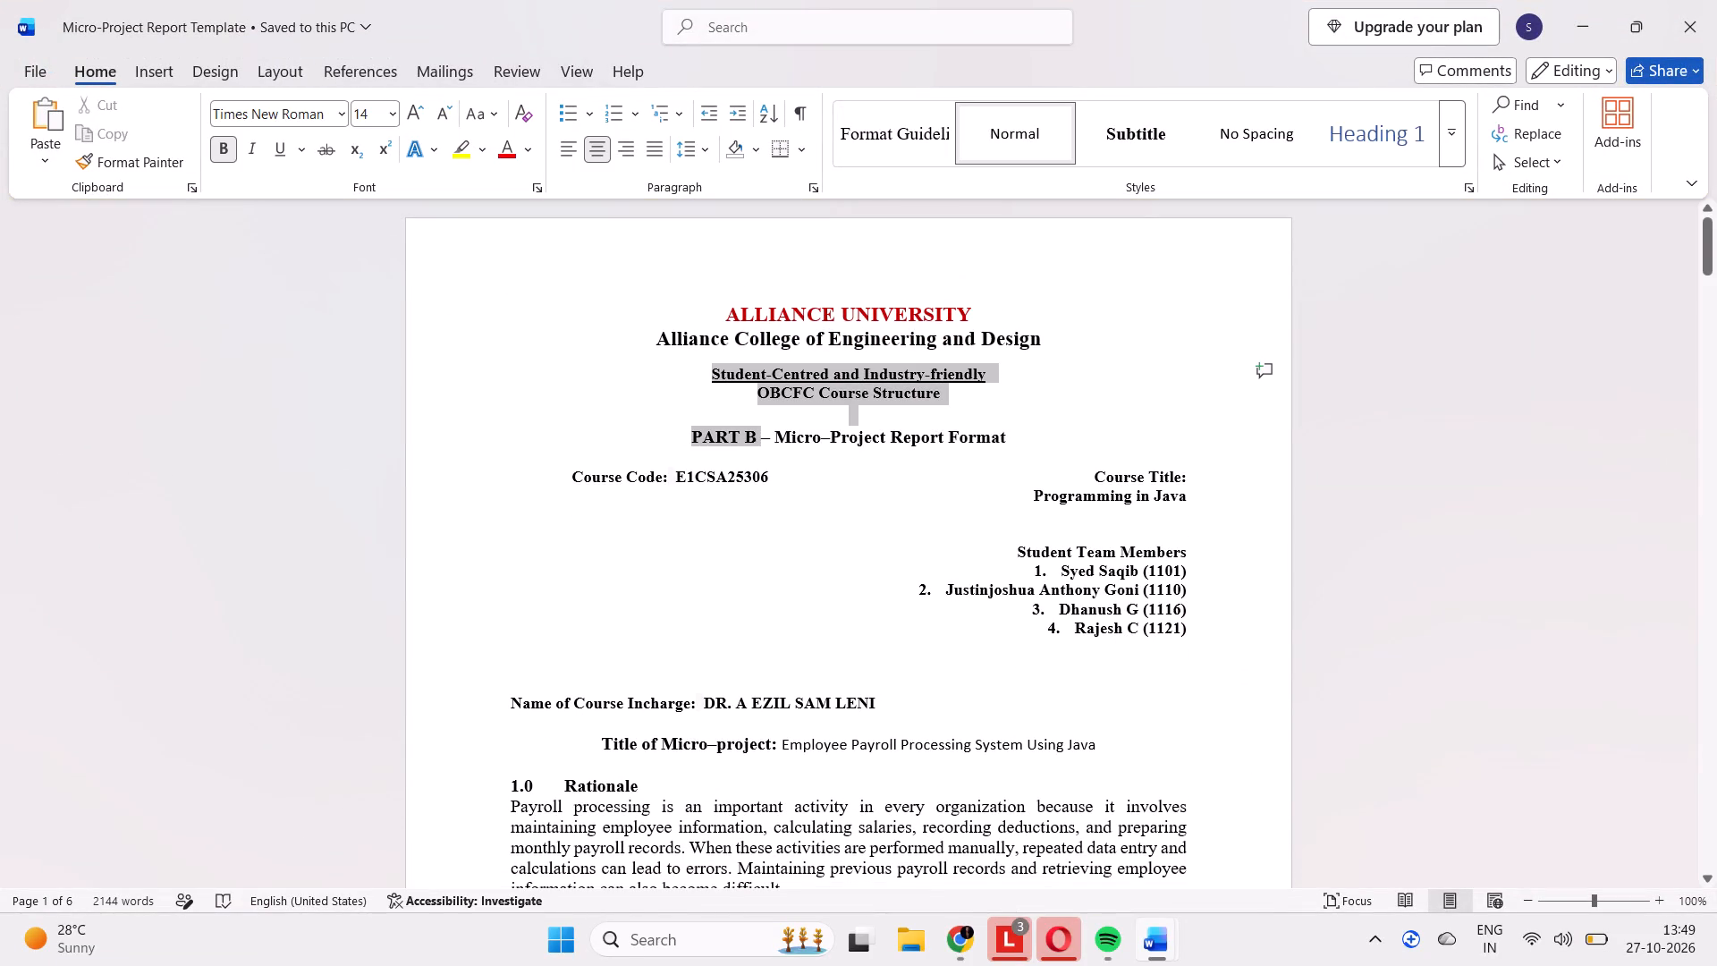
pyautogui.moveTo(759, 436); pyautogui.dragTo(763, 439)
pyautogui.moveTo(763, 439); pyautogui.dragTo(767, 439)
pyautogui.press('BackSpace')
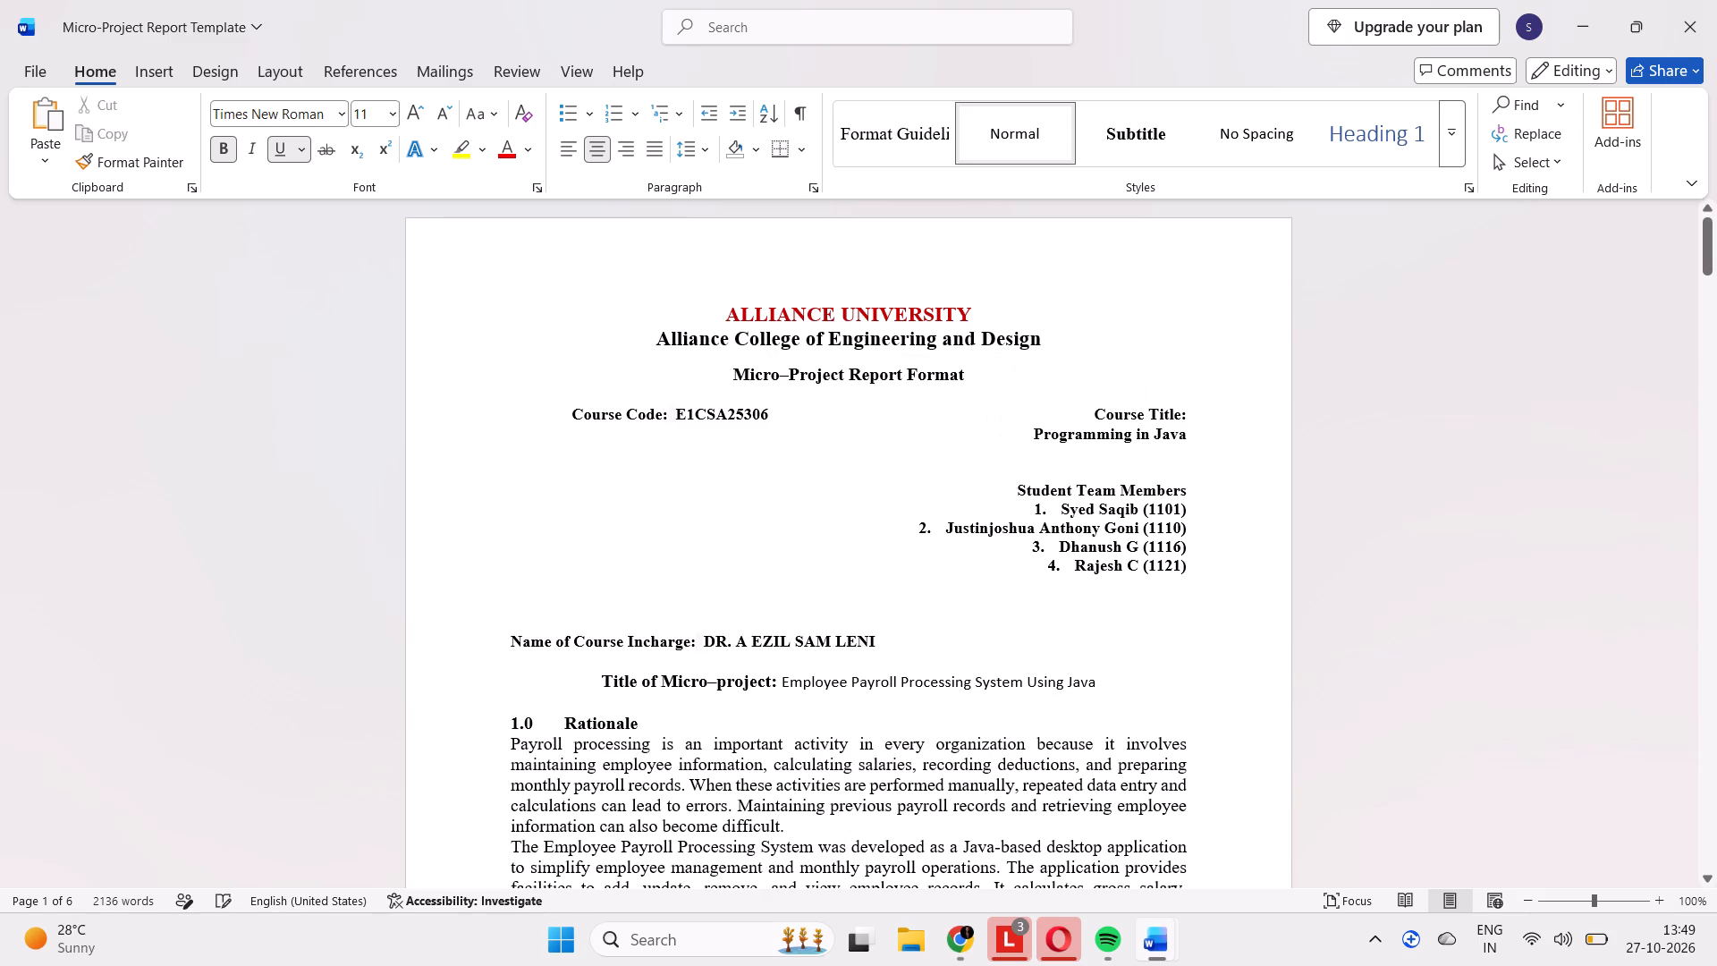
# Remove the word "Format" from the end of the heading so it reads "Micro–Project Report".
pyautogui.click(991, 378)
pyautogui.press('BackSpace')
pyautogui.press('BackSpace')
pyautogui.press('BackSpace')
pyautogui.press('BackSpace')
pyautogui.press('BackSpace')
pyautogui.press('BackSpace')
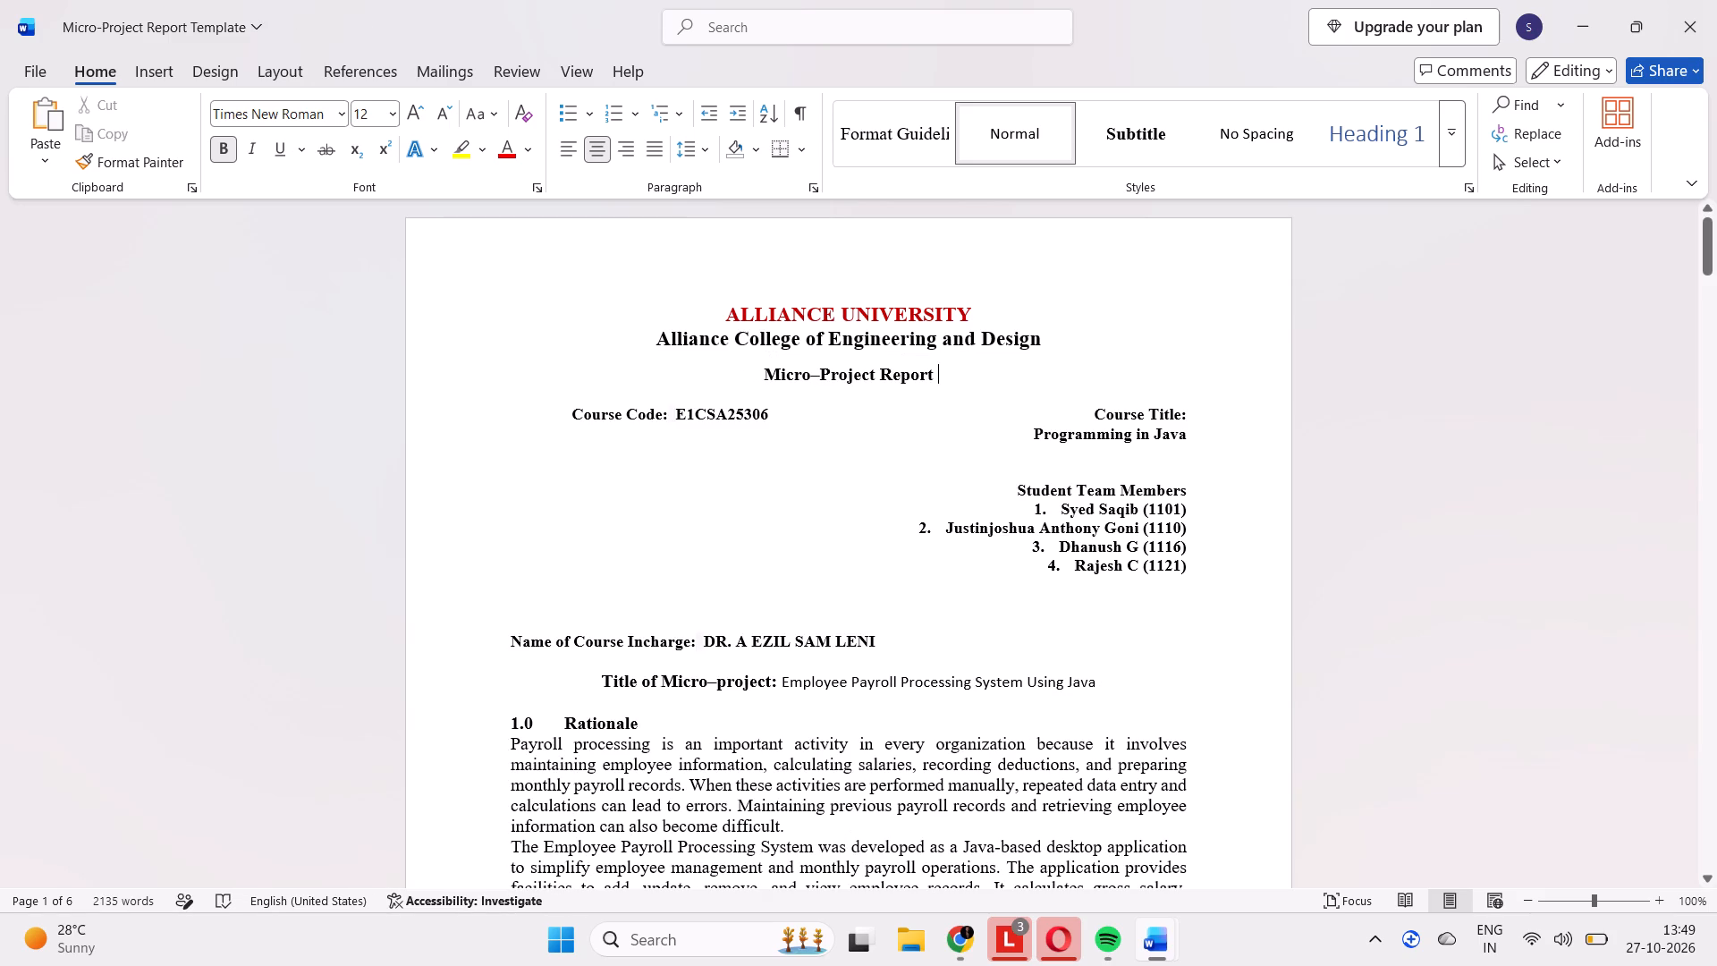
# Remove the leading indentation and right alignment of the Course Code line so it starts at the left margin.
pyautogui.click(1083, 417)
pyautogui.click(557, 422)
pyautogui.press('BackSpace')
pyautogui.press('BackSpace')
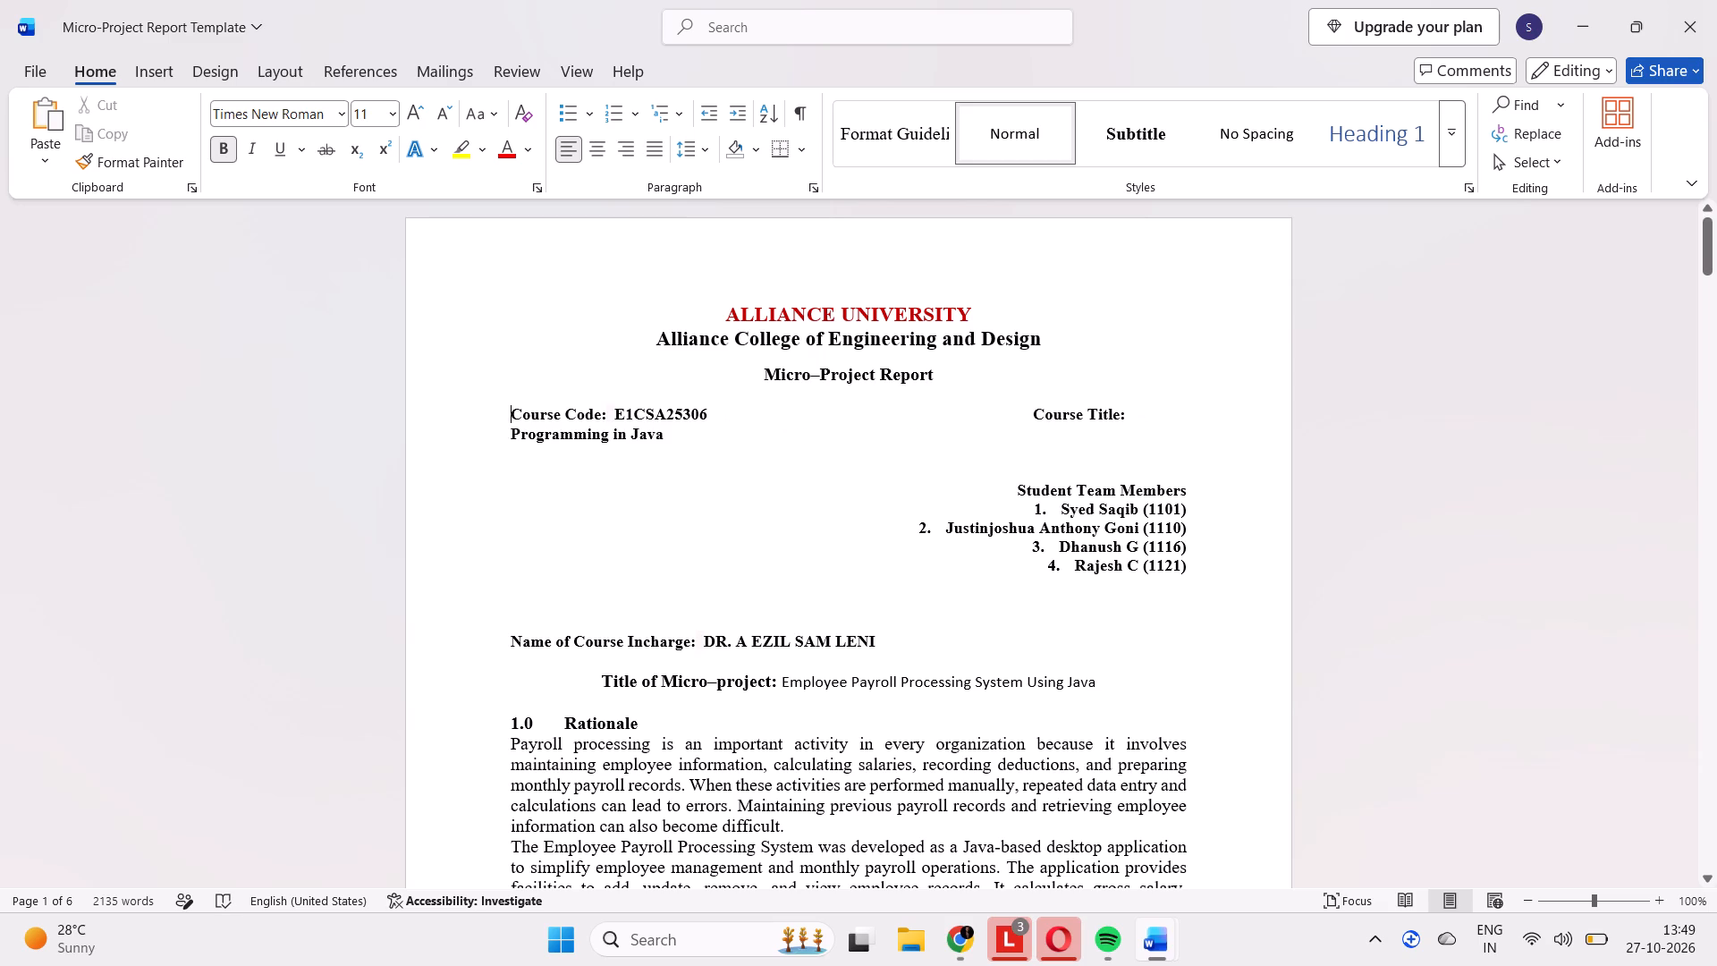
pyautogui.press('Return')
pyautogui.press('BackSpace')
# Delete eight spaces from the gap before "Course Title:" on the Course Code line.
pyautogui.click(1022, 417)
pyautogui.press('BackSpace')
pyautogui.press('BackSpace')
pyautogui.press('BackSpace')
pyautogui.press('BackSpace')
pyautogui.press('BackSpace')
pyautogui.press('BackSpace')
pyautogui.press('BackSpace')
pyautogui.press('BackSpace')
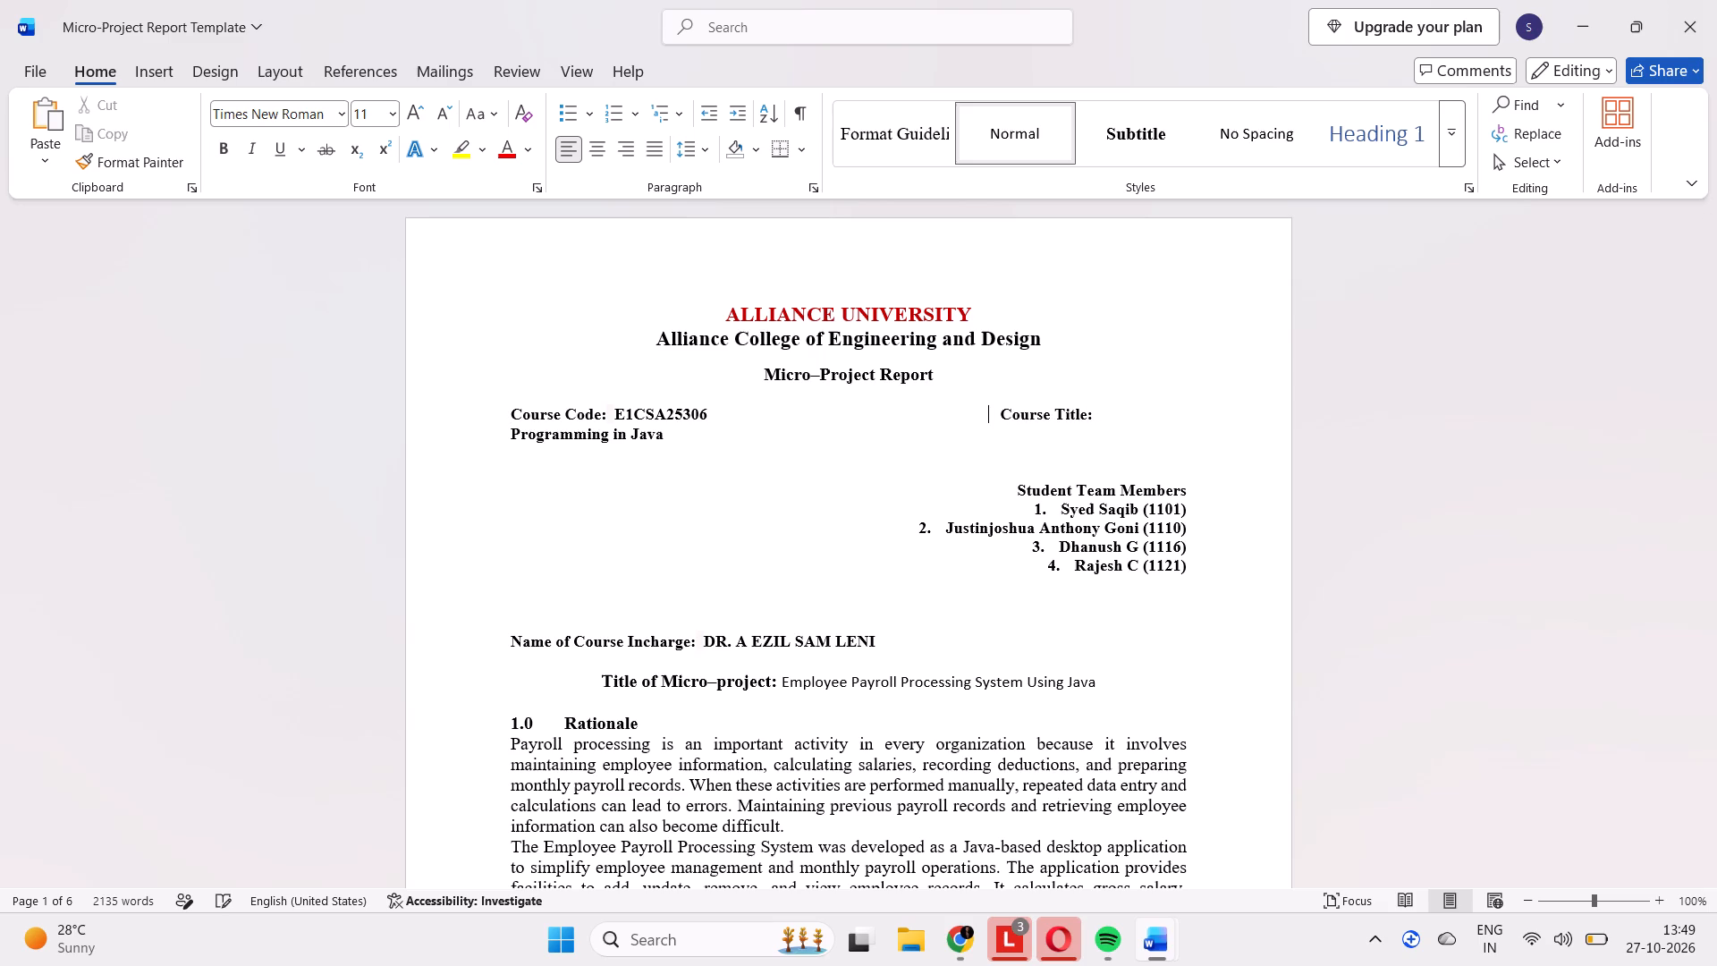
# Remove the gap between "Title:" and "Programming in Java" in the course title.
pyautogui.press('Down')
pyautogui.press('Left')
pyautogui.press('Left')
pyautogui.press('Left')
pyautogui.press('Left')
pyautogui.press('Left')
pyautogui.press('Left')
pyautogui.press('Left')
pyautogui.press('Left')
pyautogui.press('Left')
pyautogui.press('Left')
pyautogui.press('Left')
pyautogui.press('Left')
pyautogui.press('Left')
pyautogui.press('Left')
pyautogui.press('Left')
pyautogui.press('Left')
pyautogui.press('Left')
pyautogui.press('Left')
pyautogui.press('Left')
pyautogui.press('BackSpace')
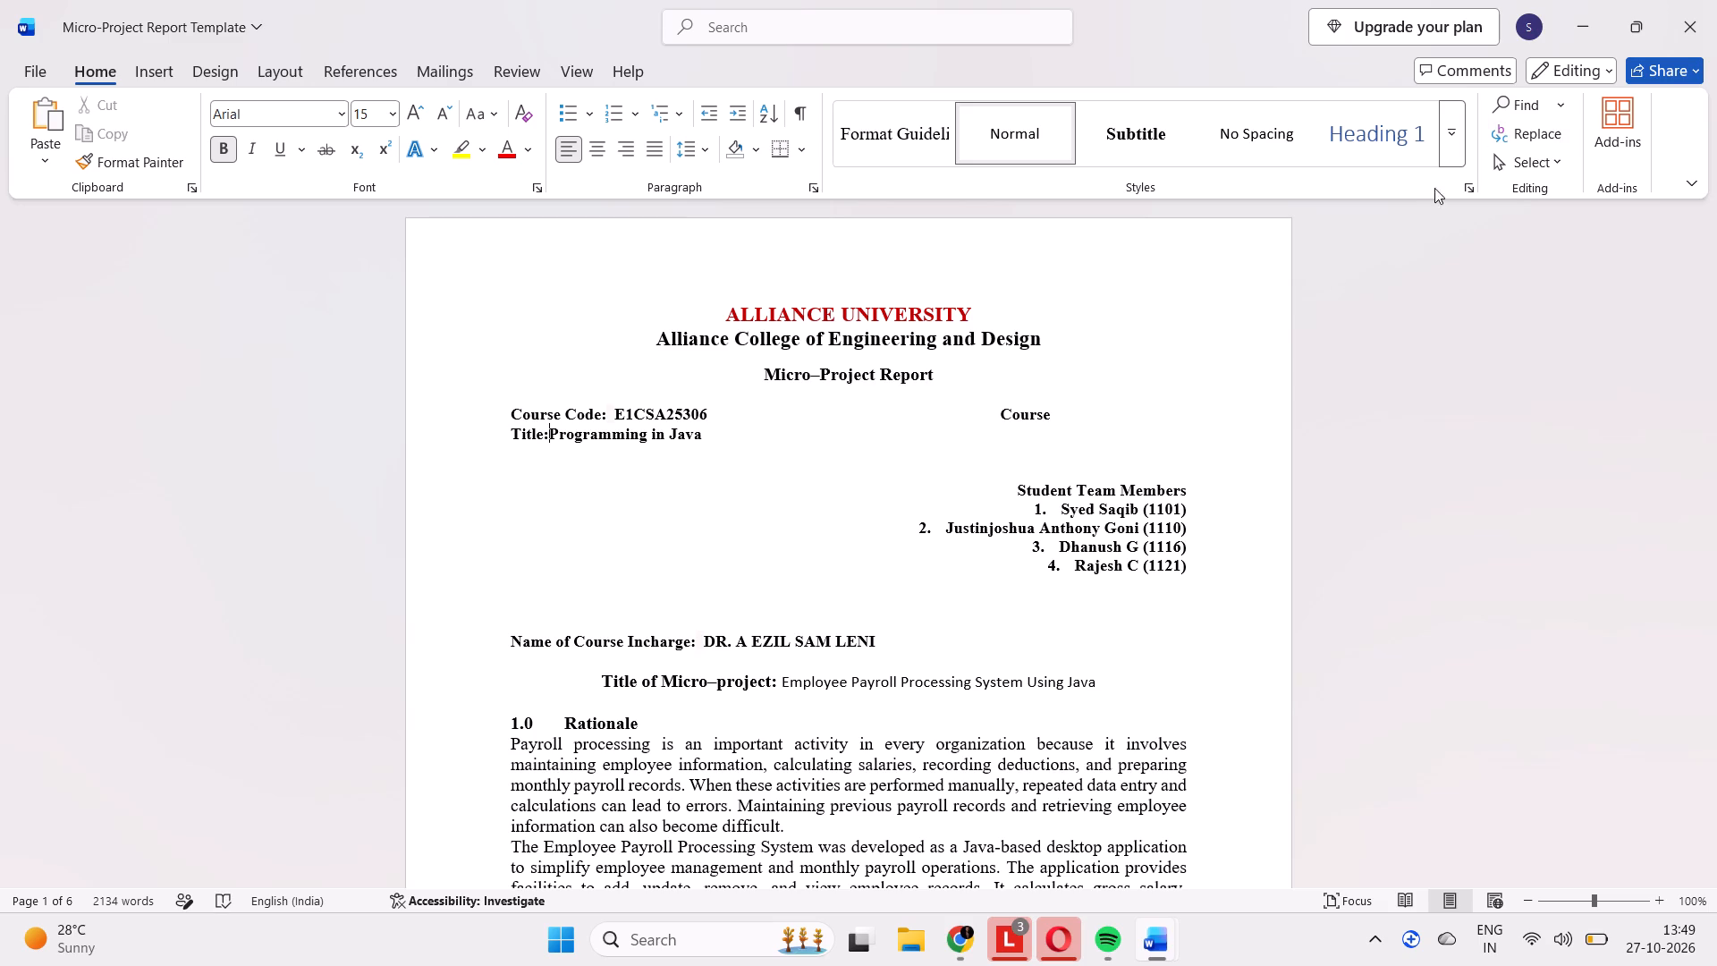
# Delete more spaces before "Course Title:" until "Programming in Java" fits on the same line as the course code.
pyautogui.click(992, 429)
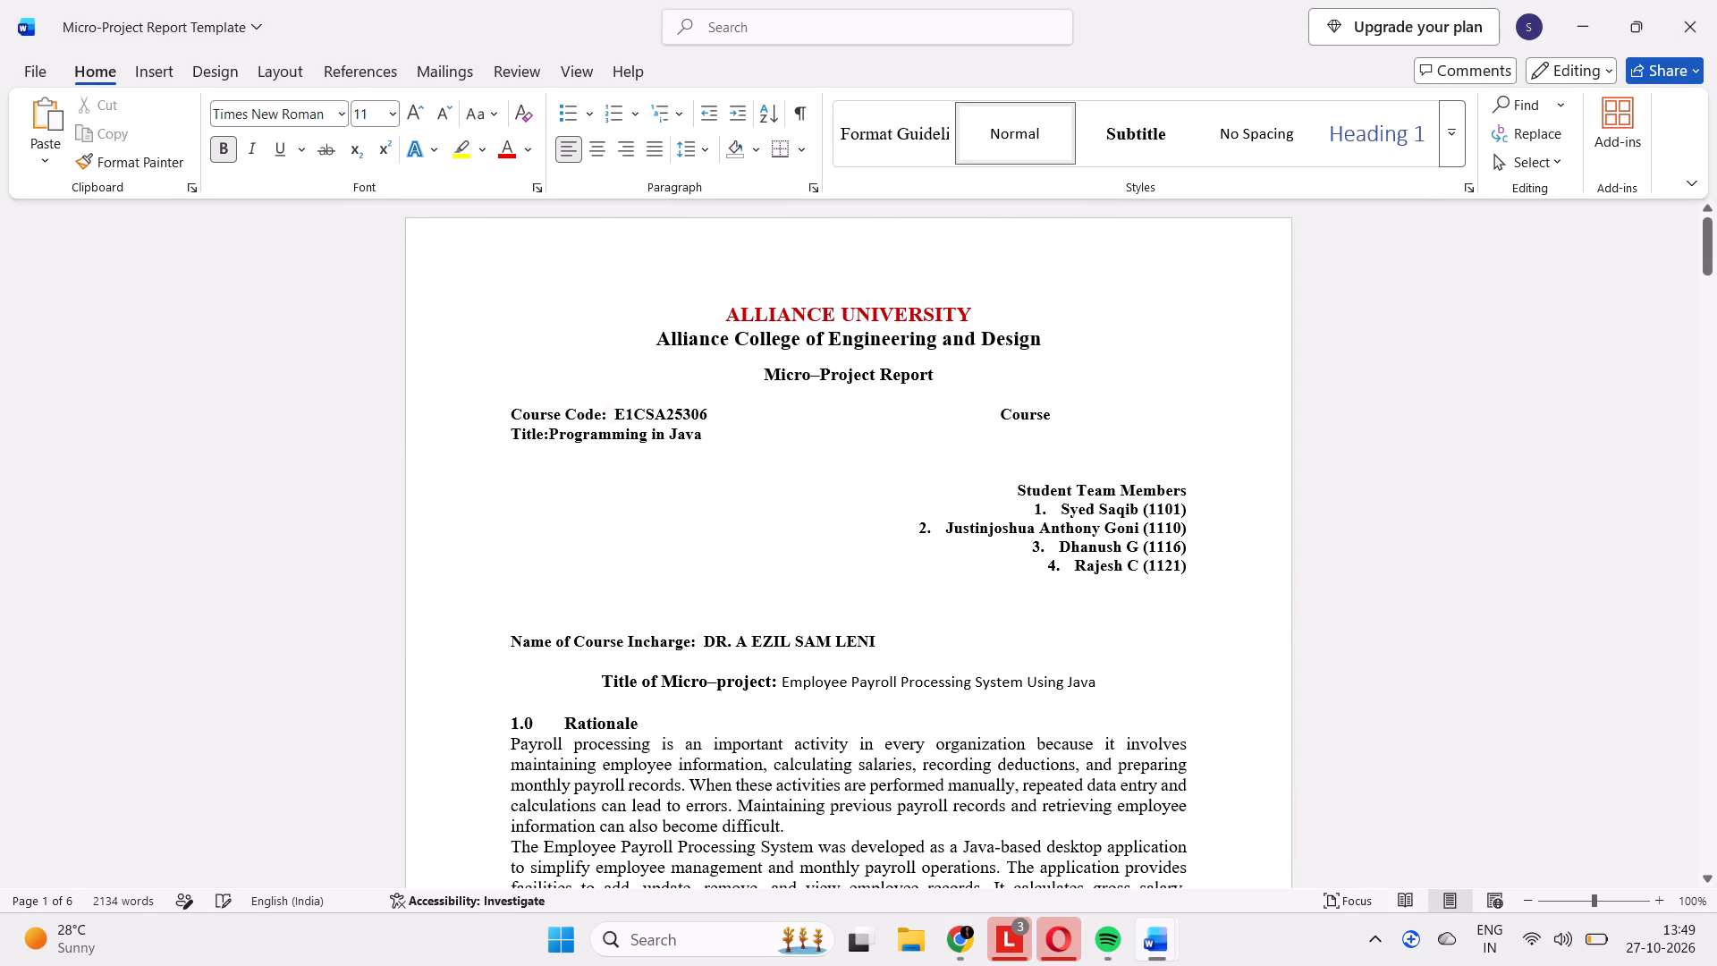
pyautogui.click(994, 419)
pyautogui.press('BackSpace')
pyautogui.press('BackSpace')
pyautogui.press('BackSpace')
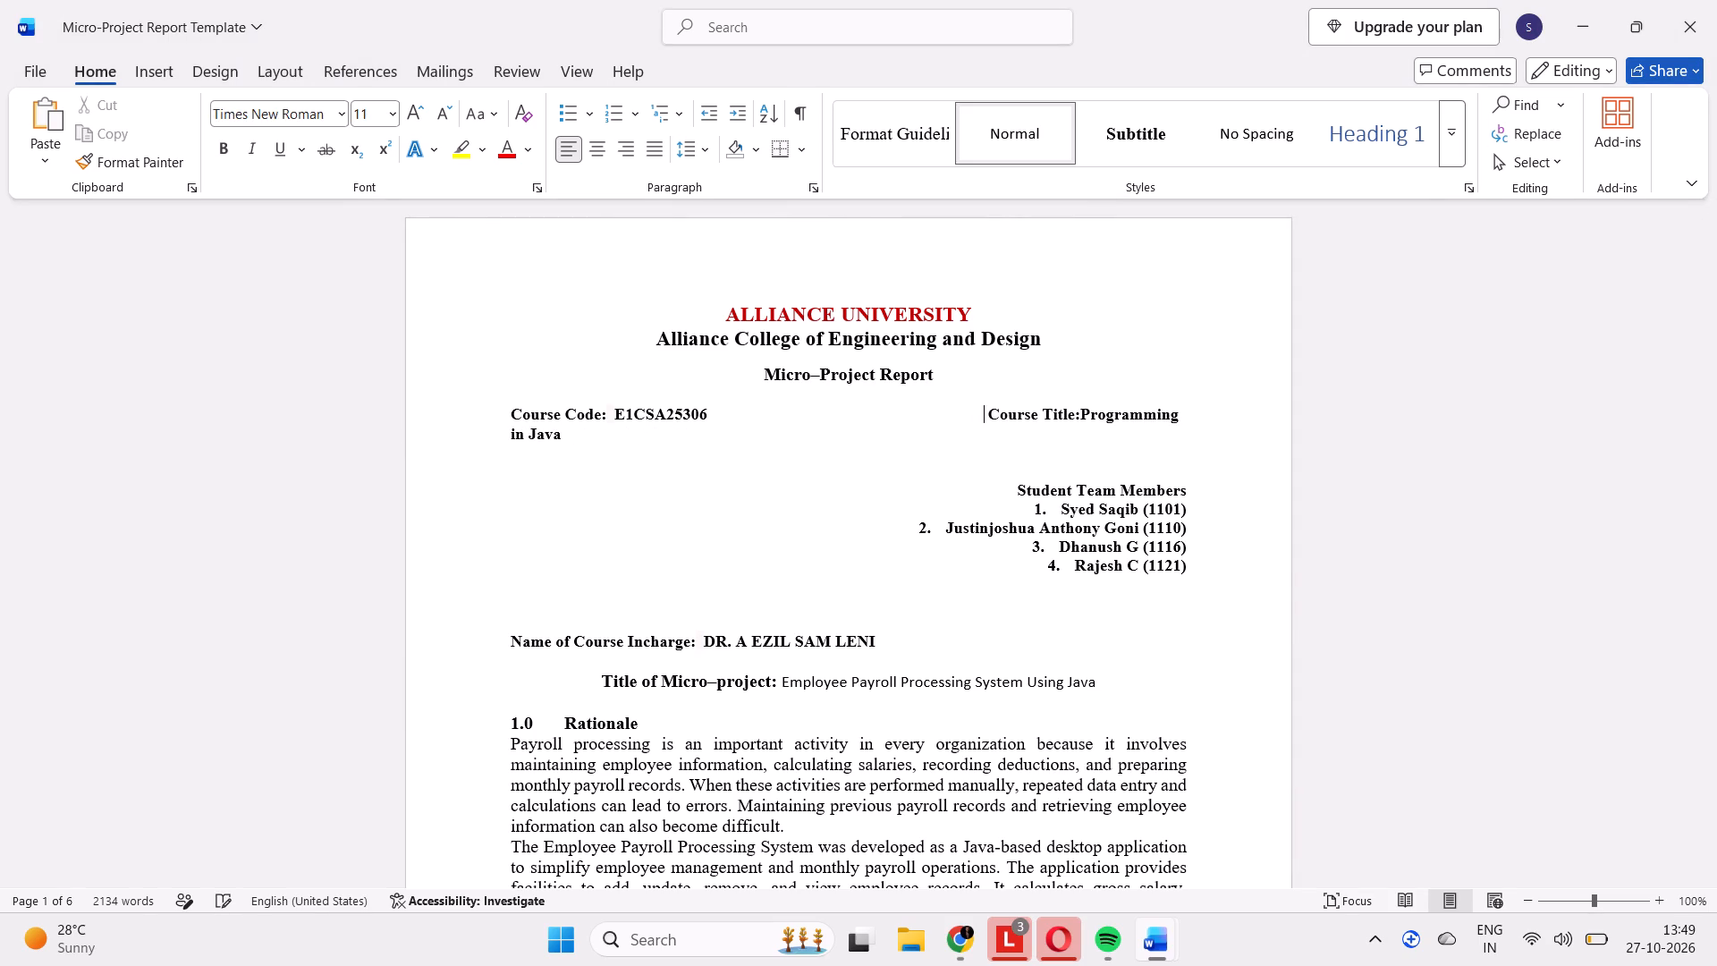
pyautogui.press('BackSpace')
pyautogui.press('BackSpace')
pyautogui.press('BackSpace')
pyautogui.press('BackSpace')
pyautogui.press('BackSpace')
pyautogui.press('BackSpace')
pyautogui.press('BackSpace')
pyautogui.press('BackSpace')
pyautogui.press('BackSpace')
pyautogui.press('BackSpace')
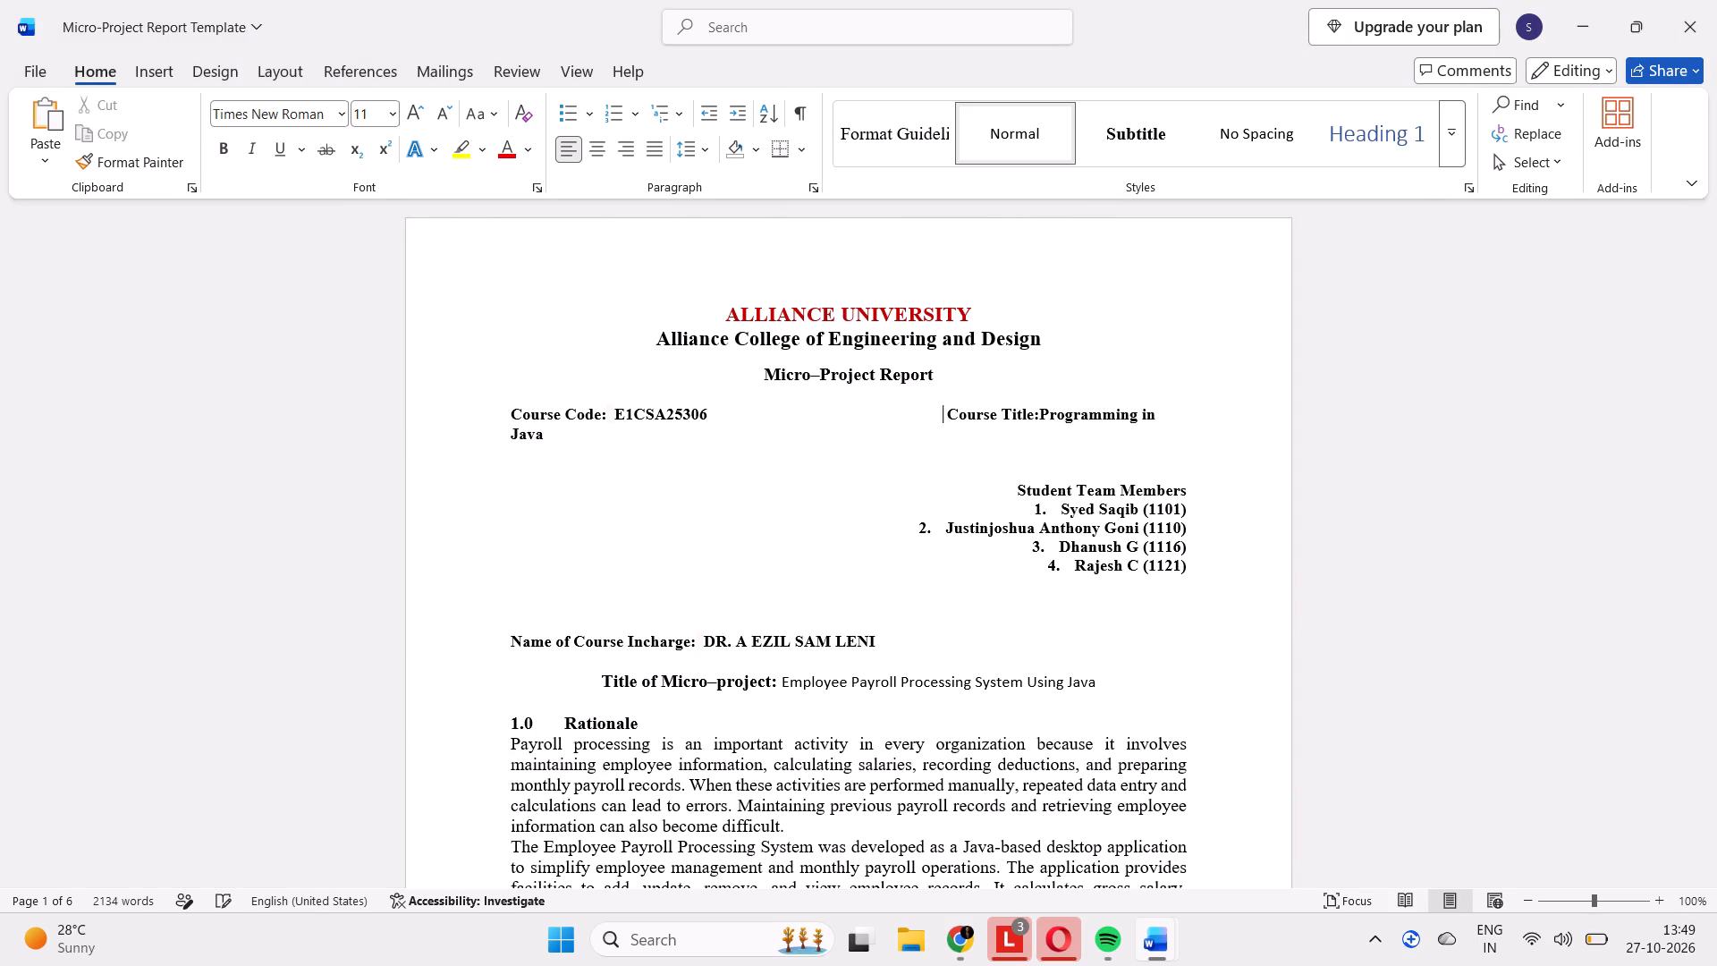
pyautogui.press('BackSpace')
pyautogui.press('BackSpace')
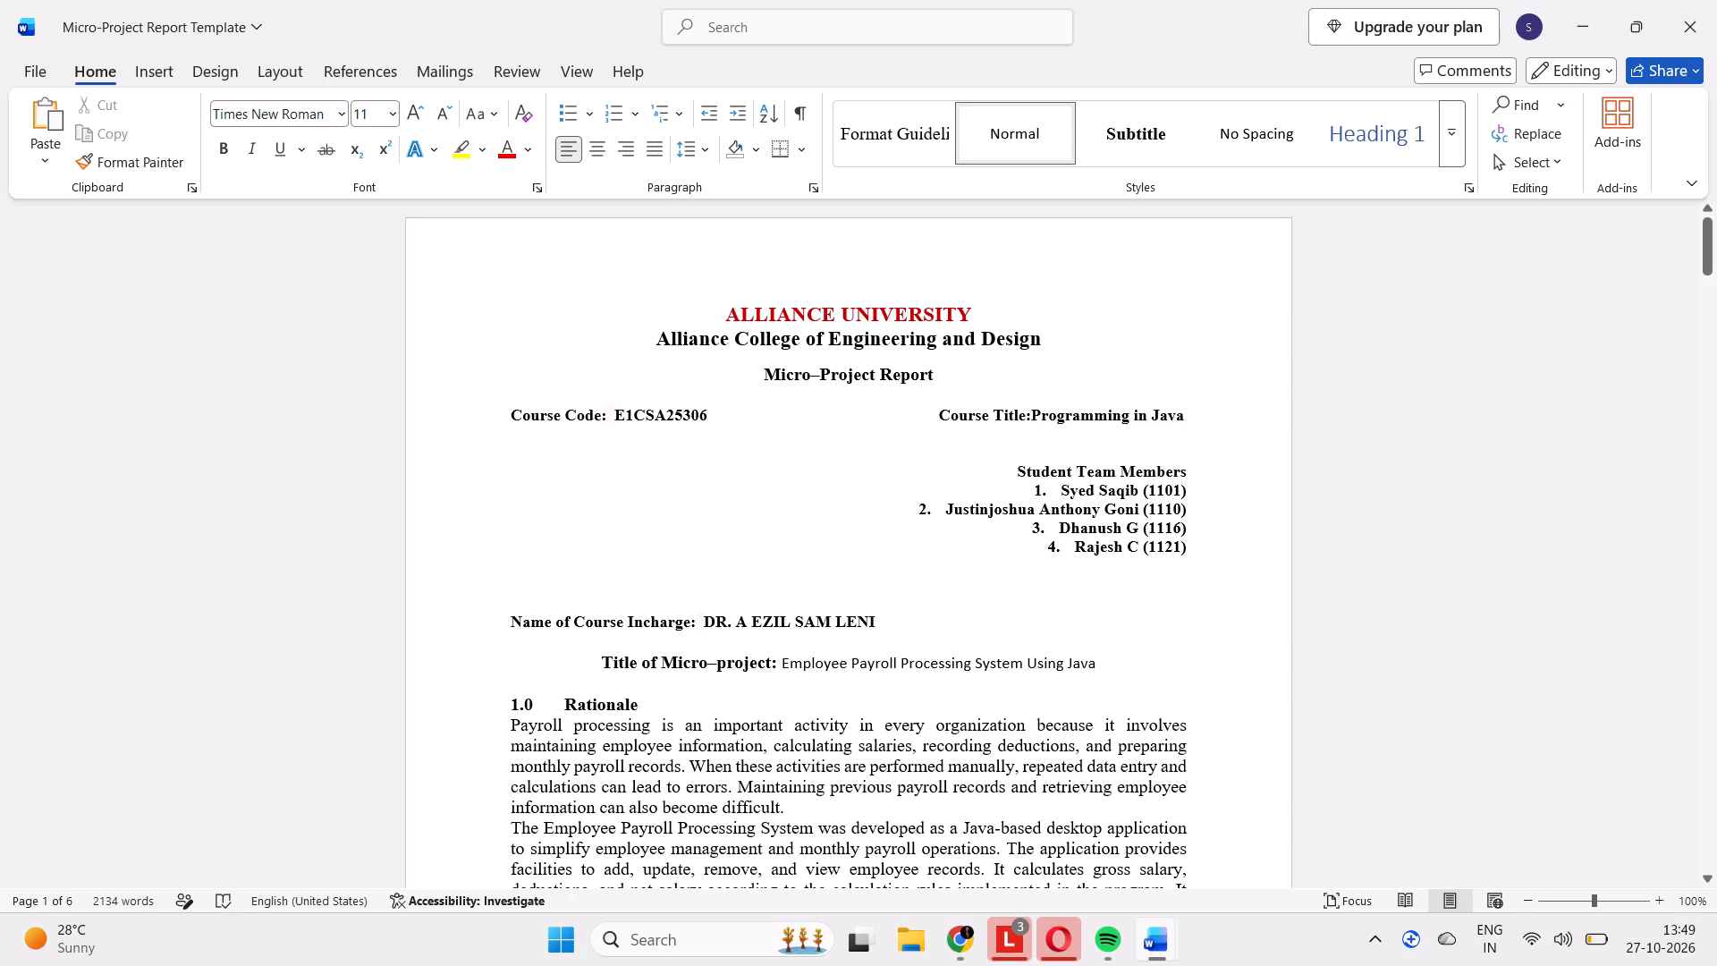
# Insert a space after "Course Title:" and delete one space before "Course" to keep the title on one line.
pyautogui.click(1030, 412)
pyautogui.press('space')
pyautogui.press('Left')
pyautogui.press('Left')
pyautogui.press('Left')
pyautogui.press('Left')
pyautogui.press('Left')
pyautogui.press('Left')
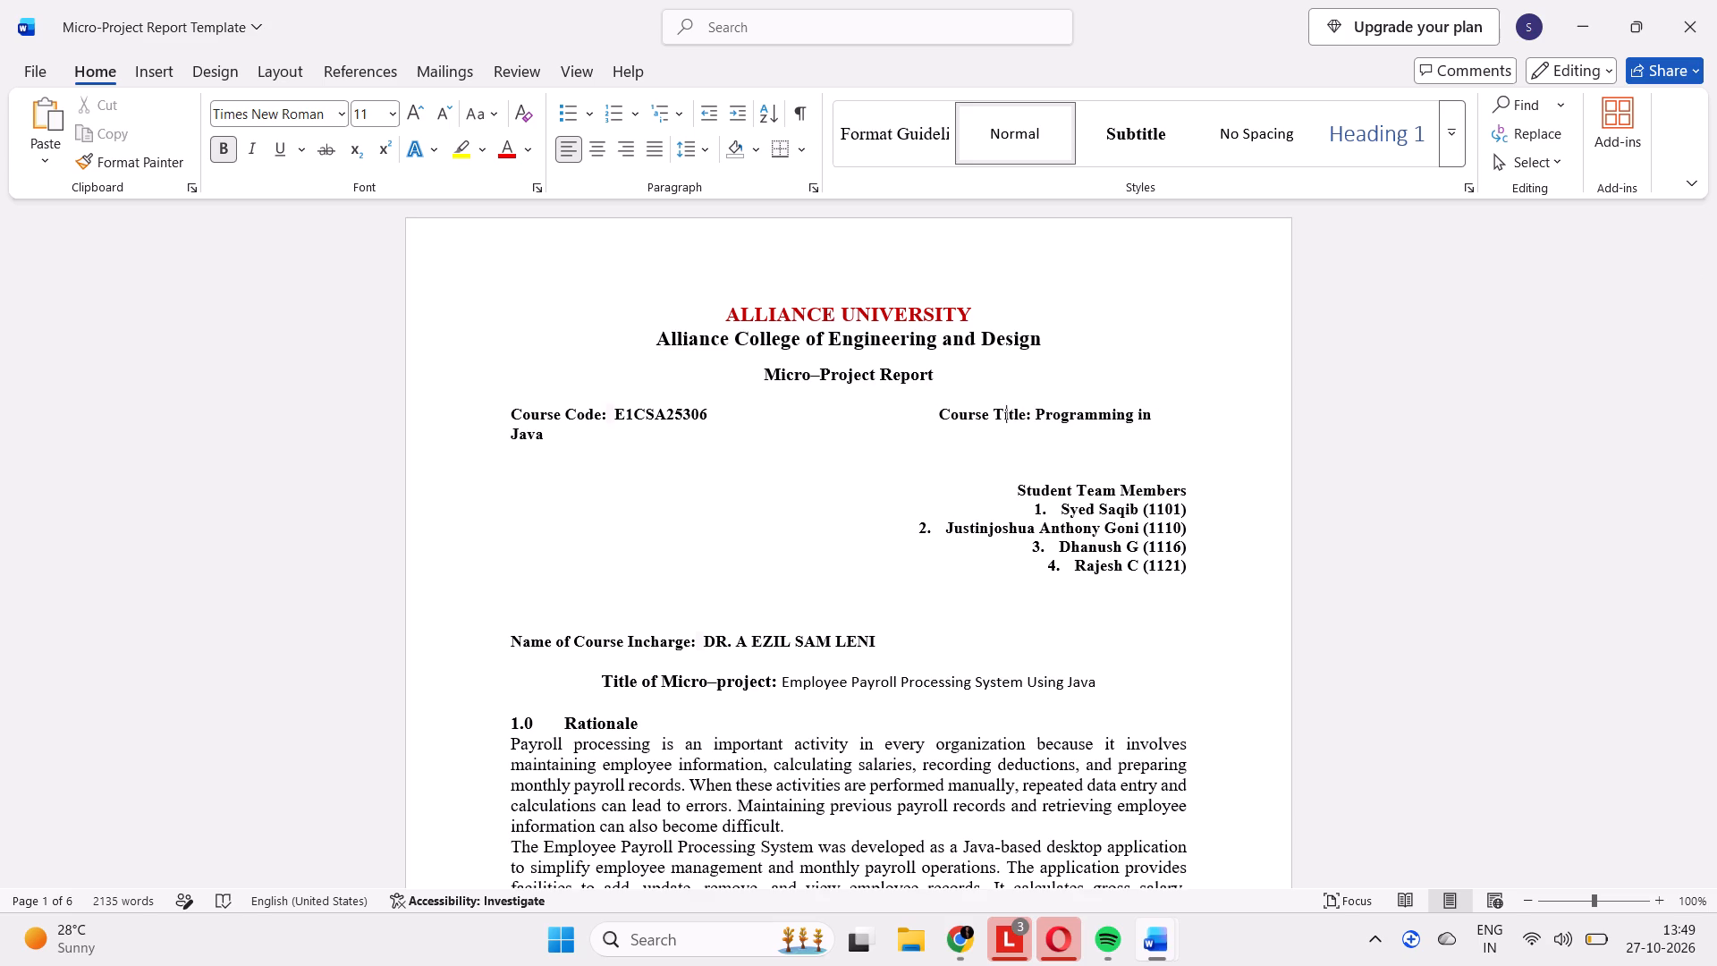
pyautogui.press('Left')
pyautogui.press('Left')
pyautogui.press('Left')
pyautogui.press('Left')
pyautogui.press('Left')
pyautogui.press('Left')
pyautogui.press('Left')
pyautogui.press('Left')
pyautogui.press('Left')
pyautogui.press('Right')
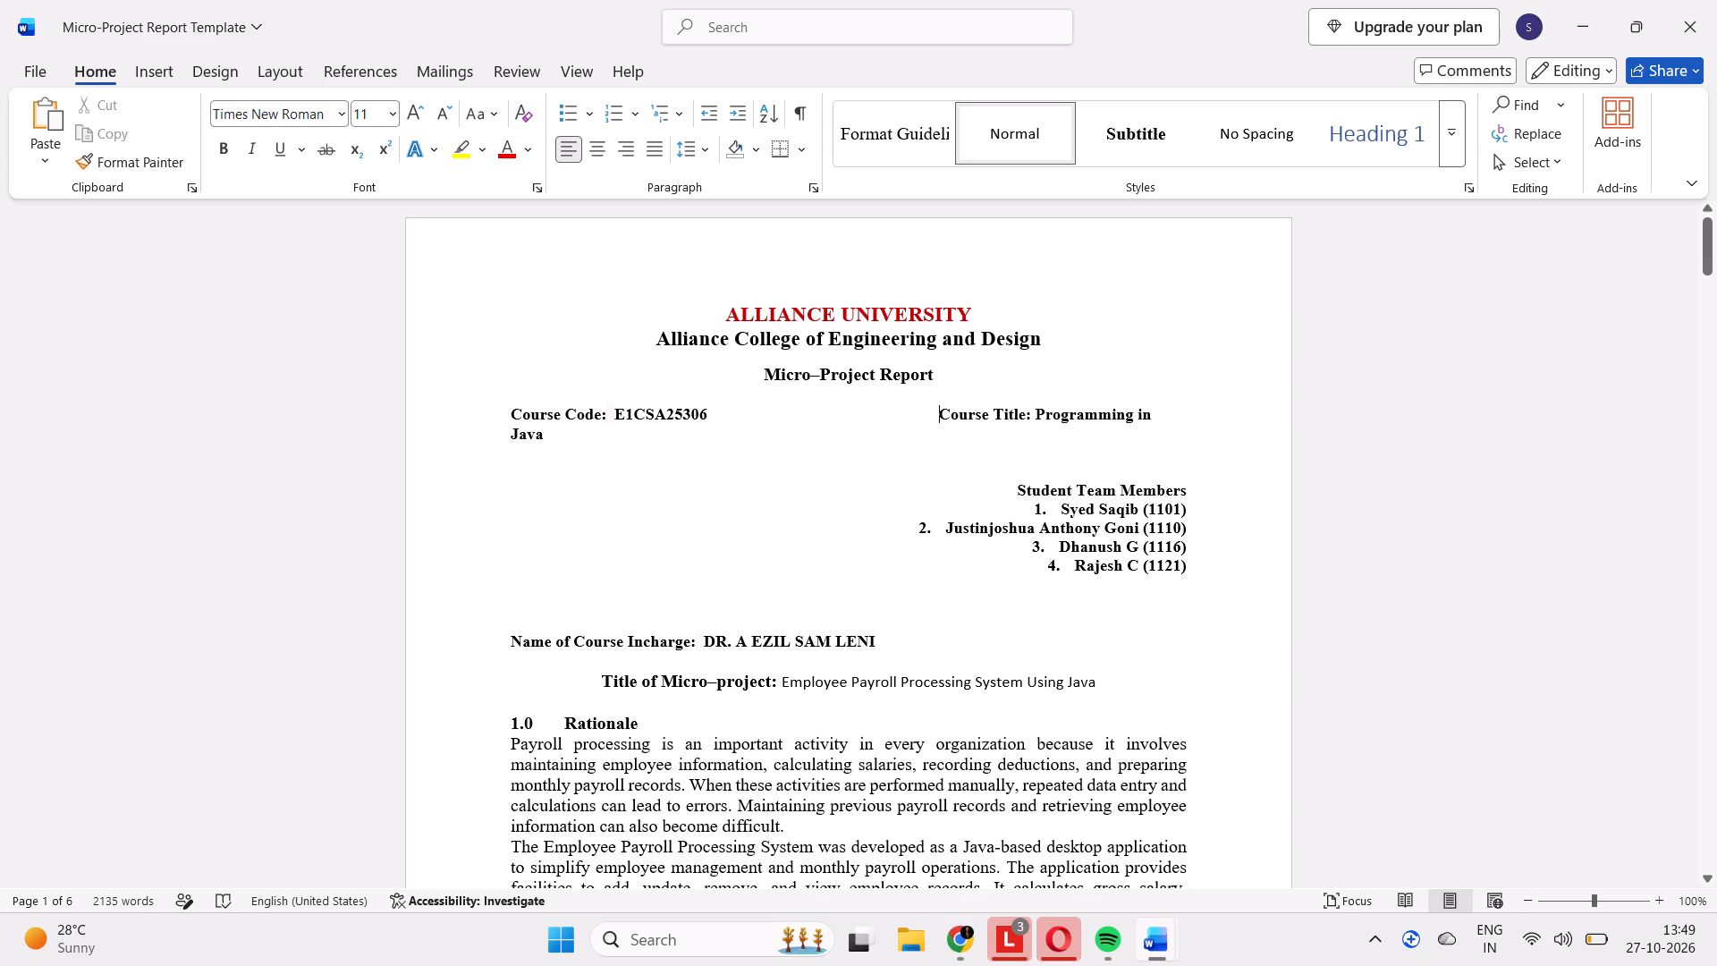
pyautogui.press('BackSpace')
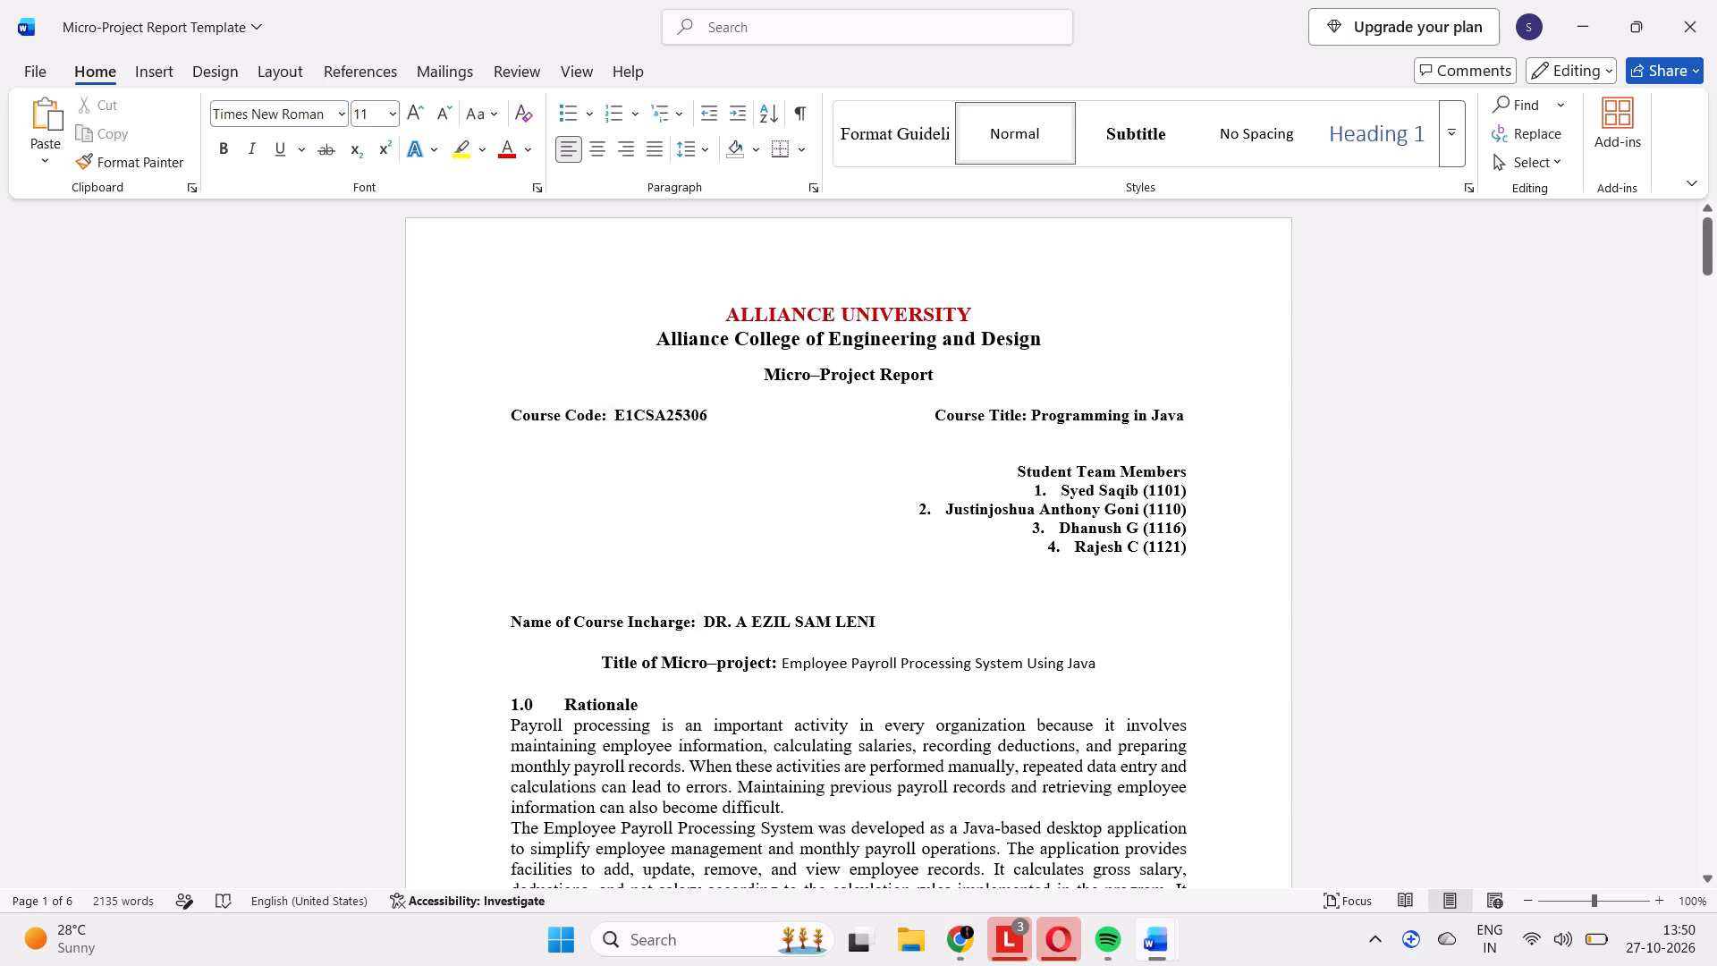
# Left-align the numbered team member list and increase its indent until the names line up beneath the "Student Team Members" heading.
pyautogui.moveTo(1027, 486); pyautogui.dragTo(1186, 559)
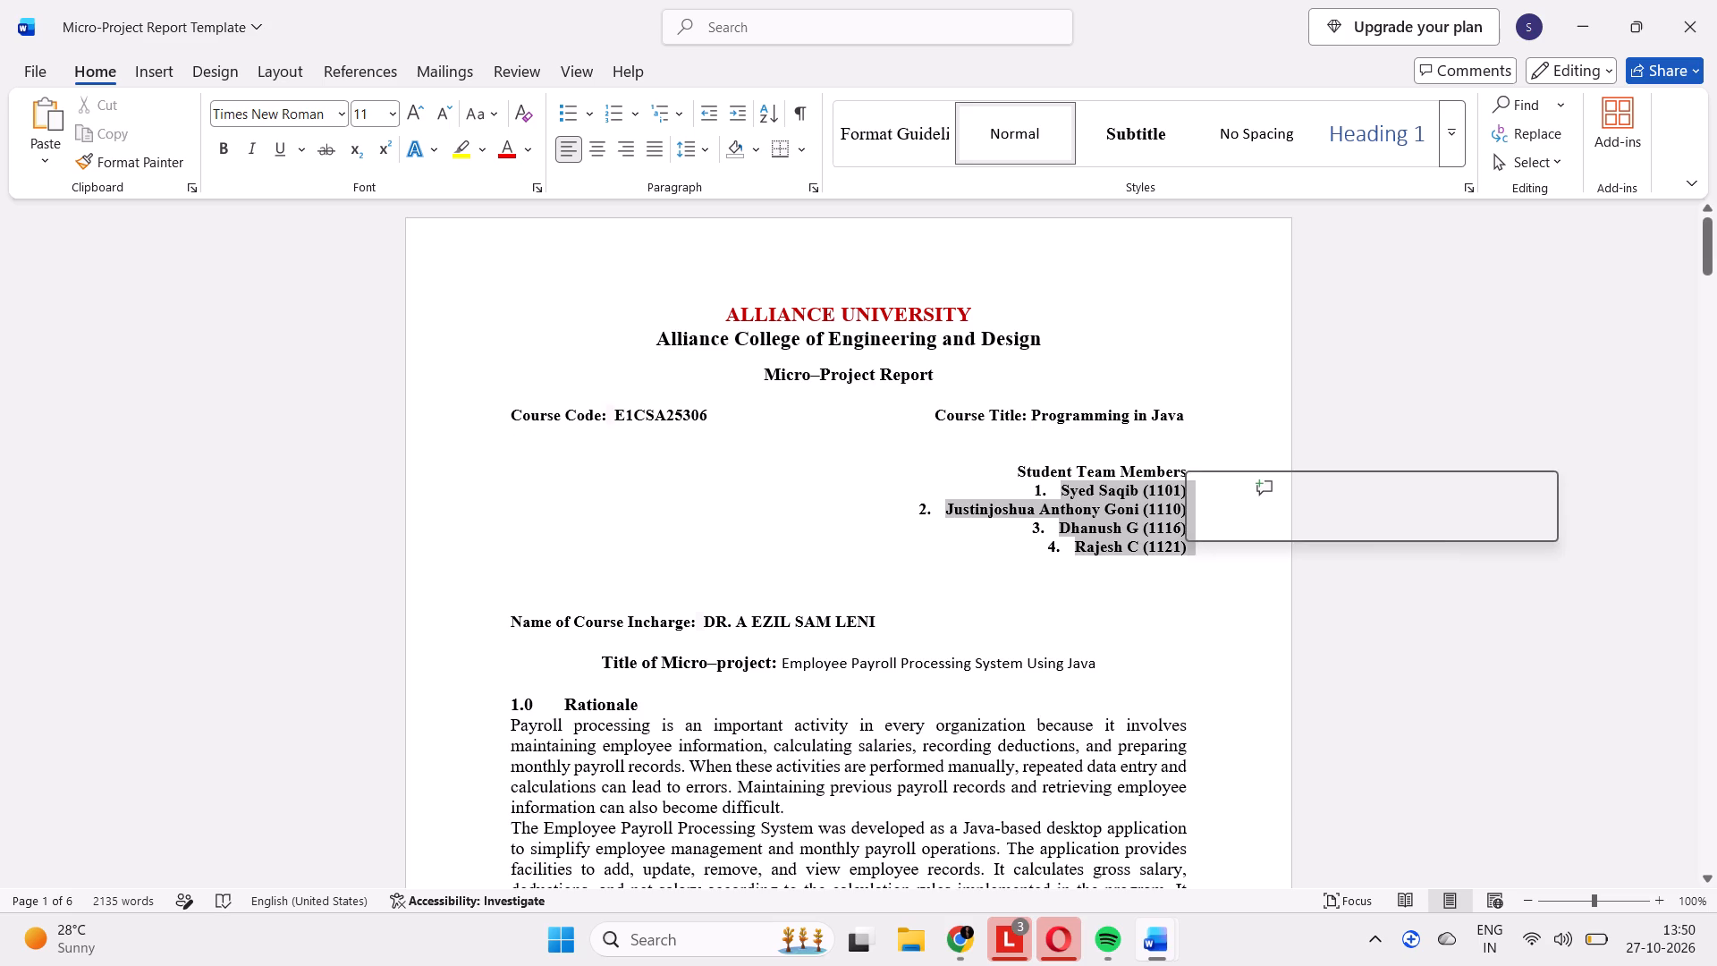
pyautogui.click(571, 158)
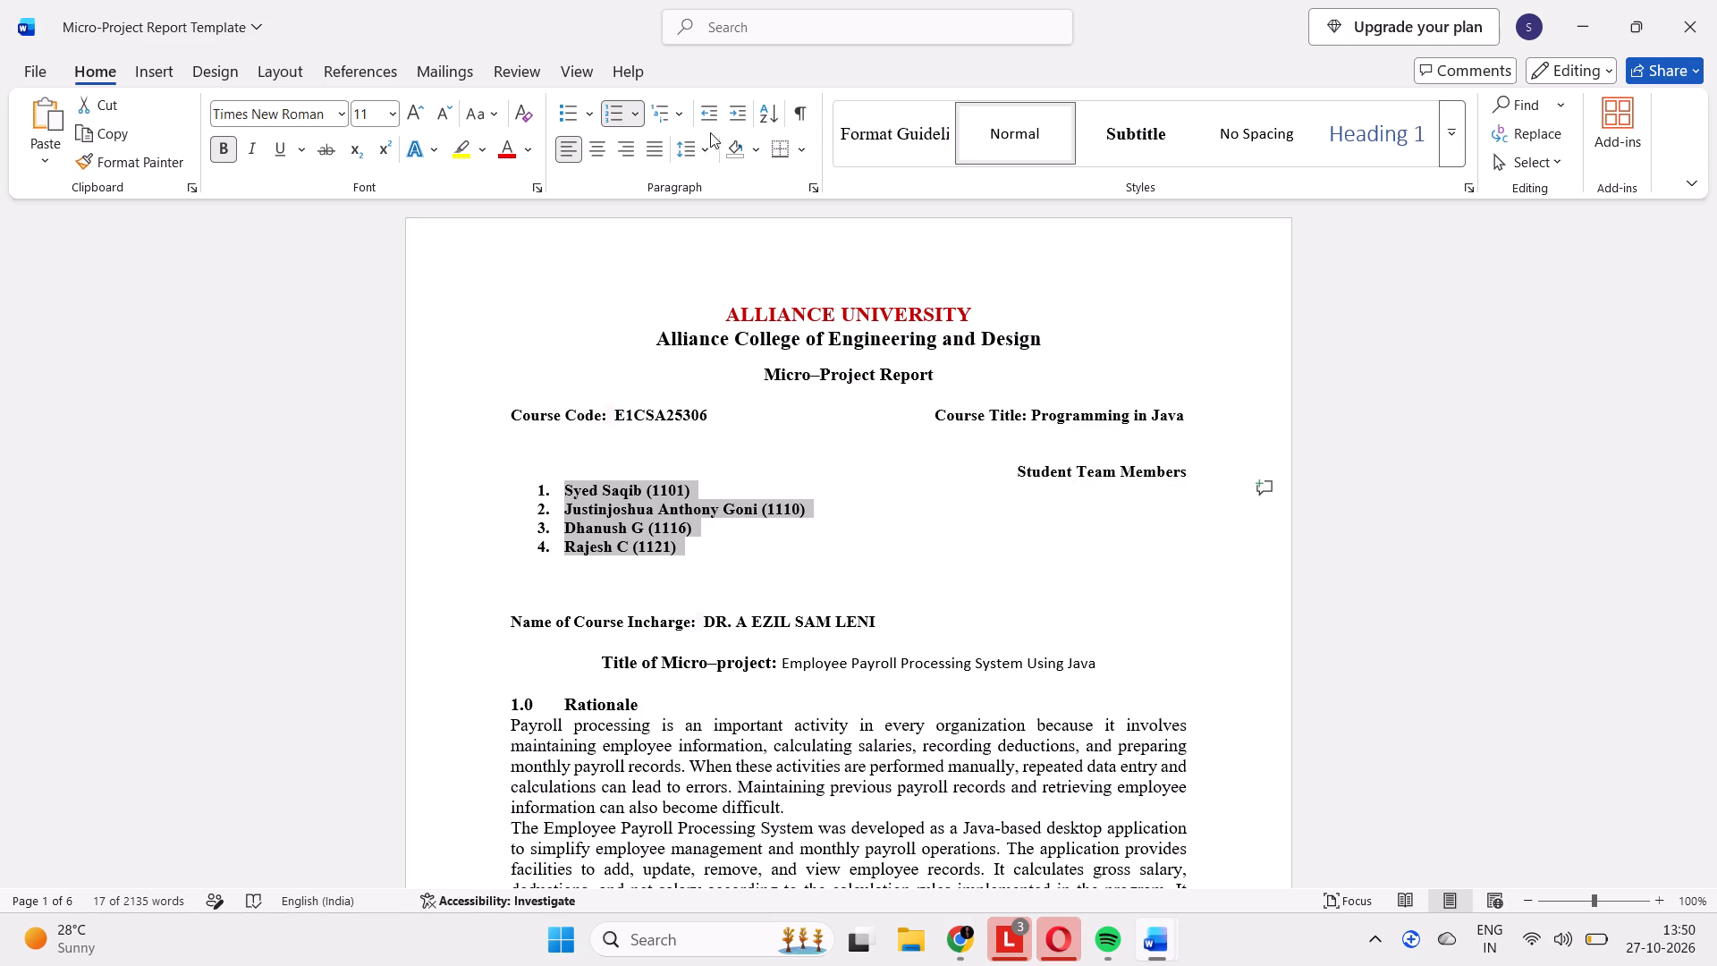
pyautogui.click(730, 119)
pyautogui.tripleClick(730, 119)
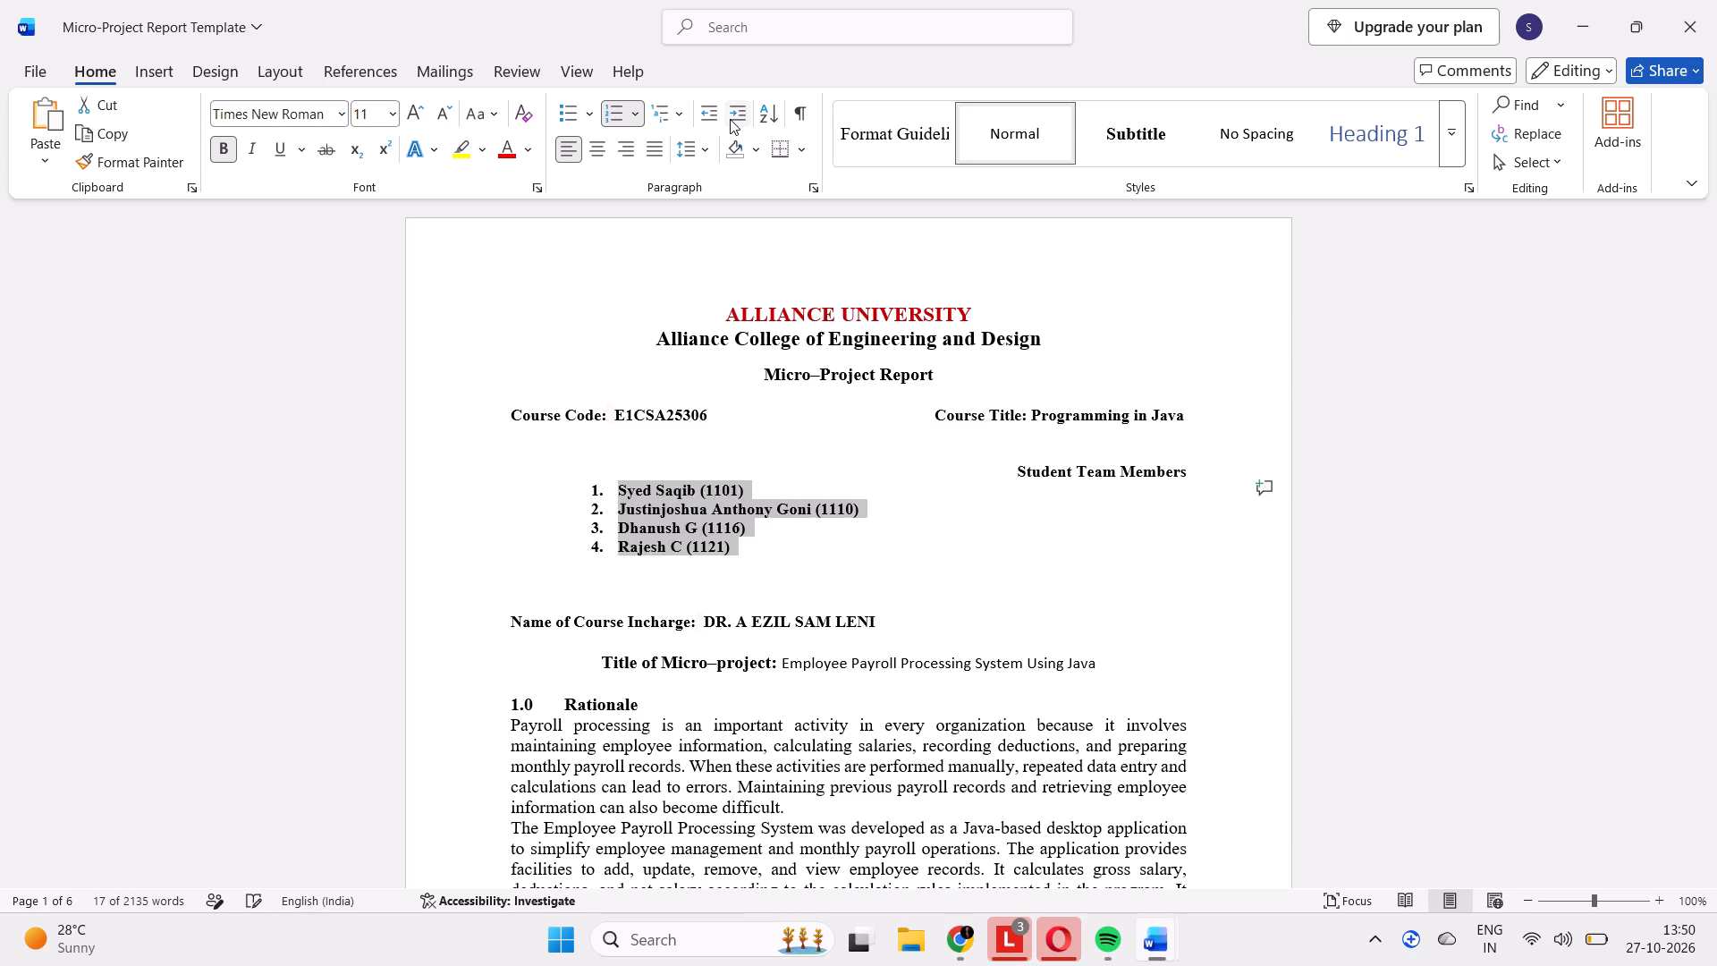
pyautogui.tripleClick(730, 119)
pyautogui.tripleClick(730, 119)
pyautogui.tripleClick(730, 119)
pyautogui.doubleClick(730, 119)
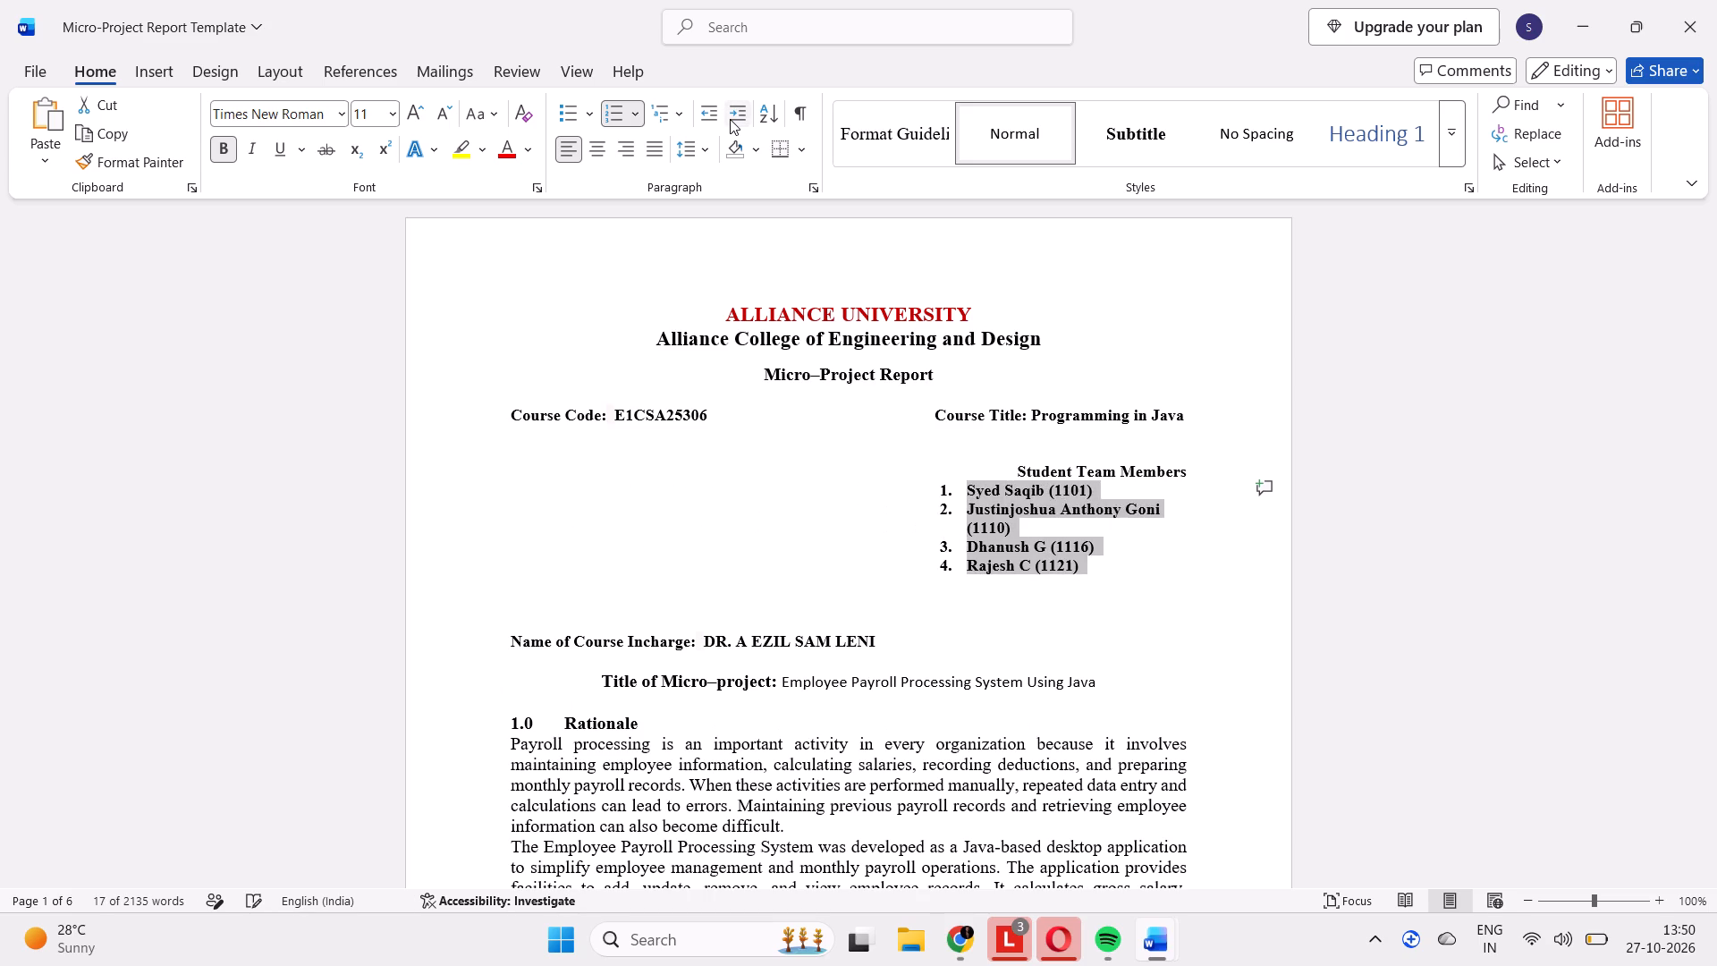
pyautogui.click(730, 119)
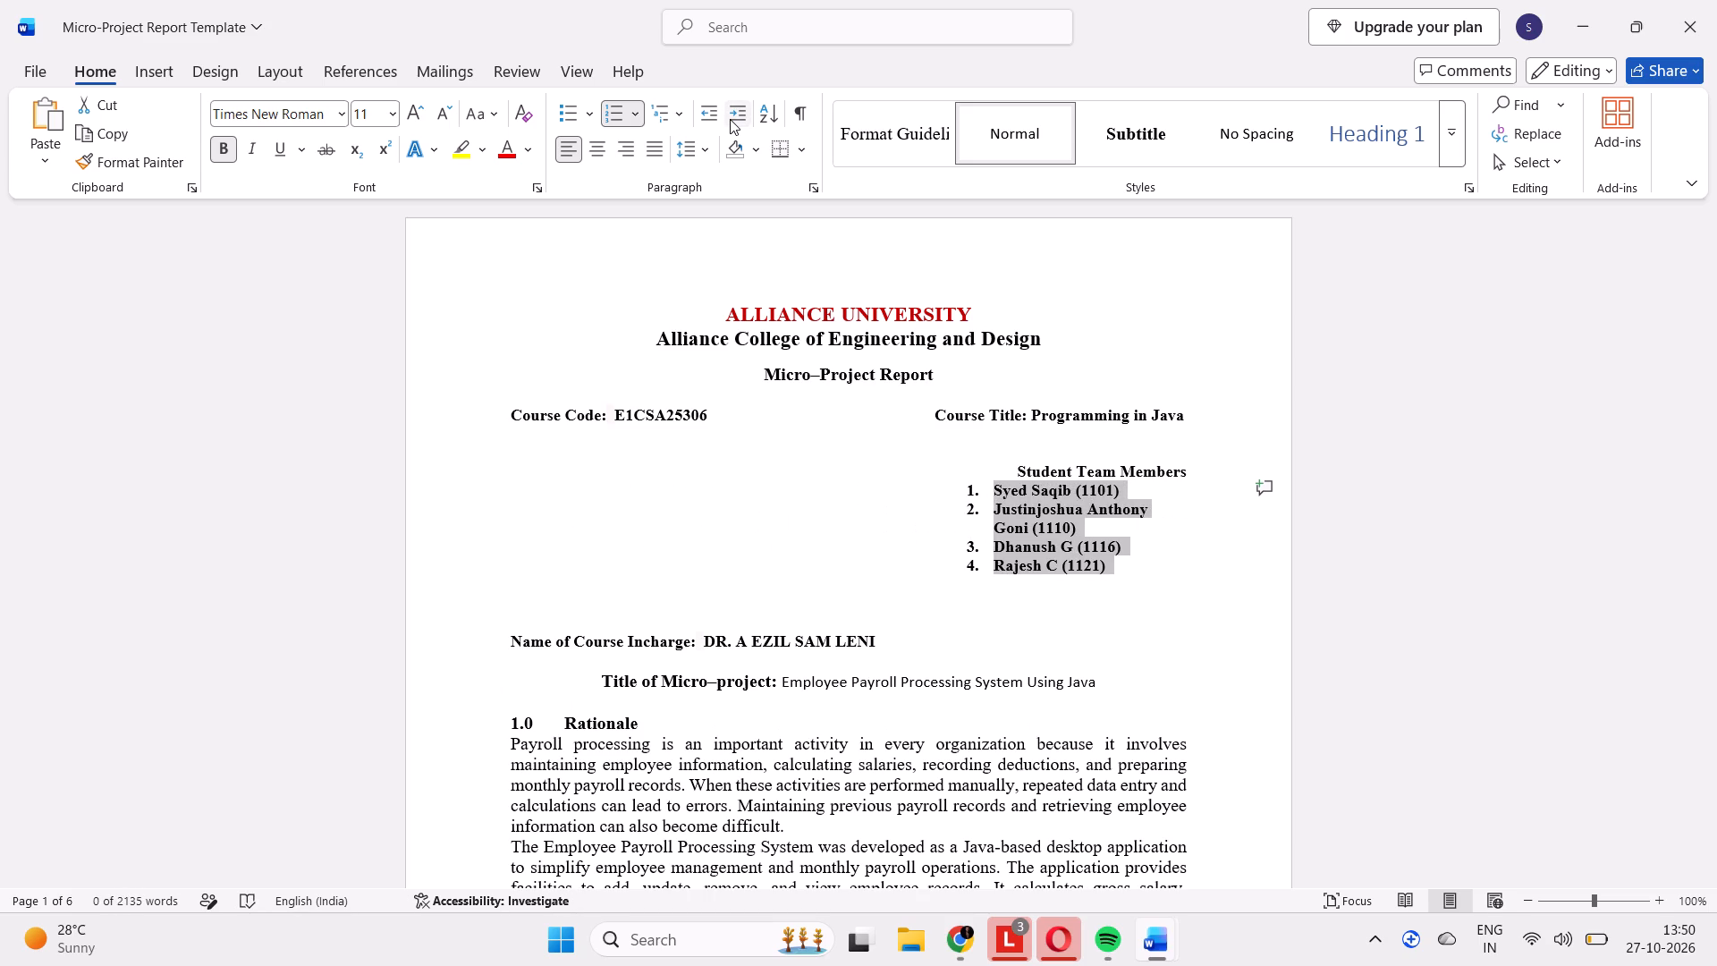
pyautogui.click(732, 119)
# Remove bold formatting from the four numbered team member entries.
pyautogui.click(1011, 464)
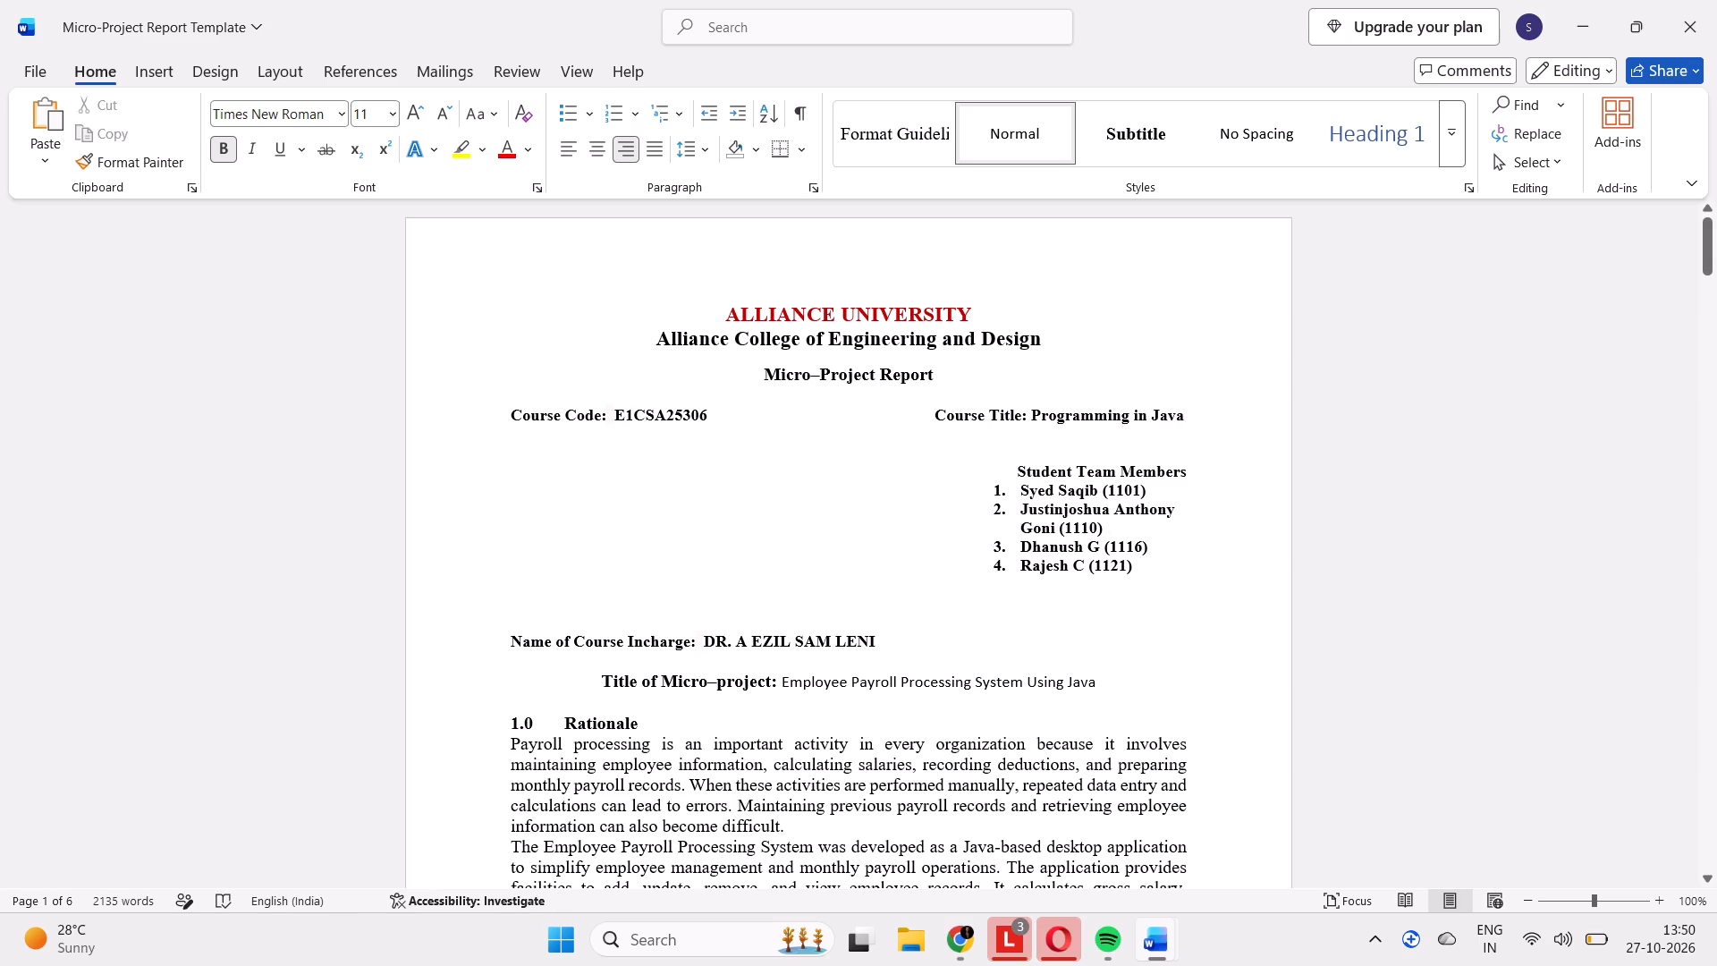
pyautogui.moveTo(1017, 493); pyautogui.dragTo(1132, 570)
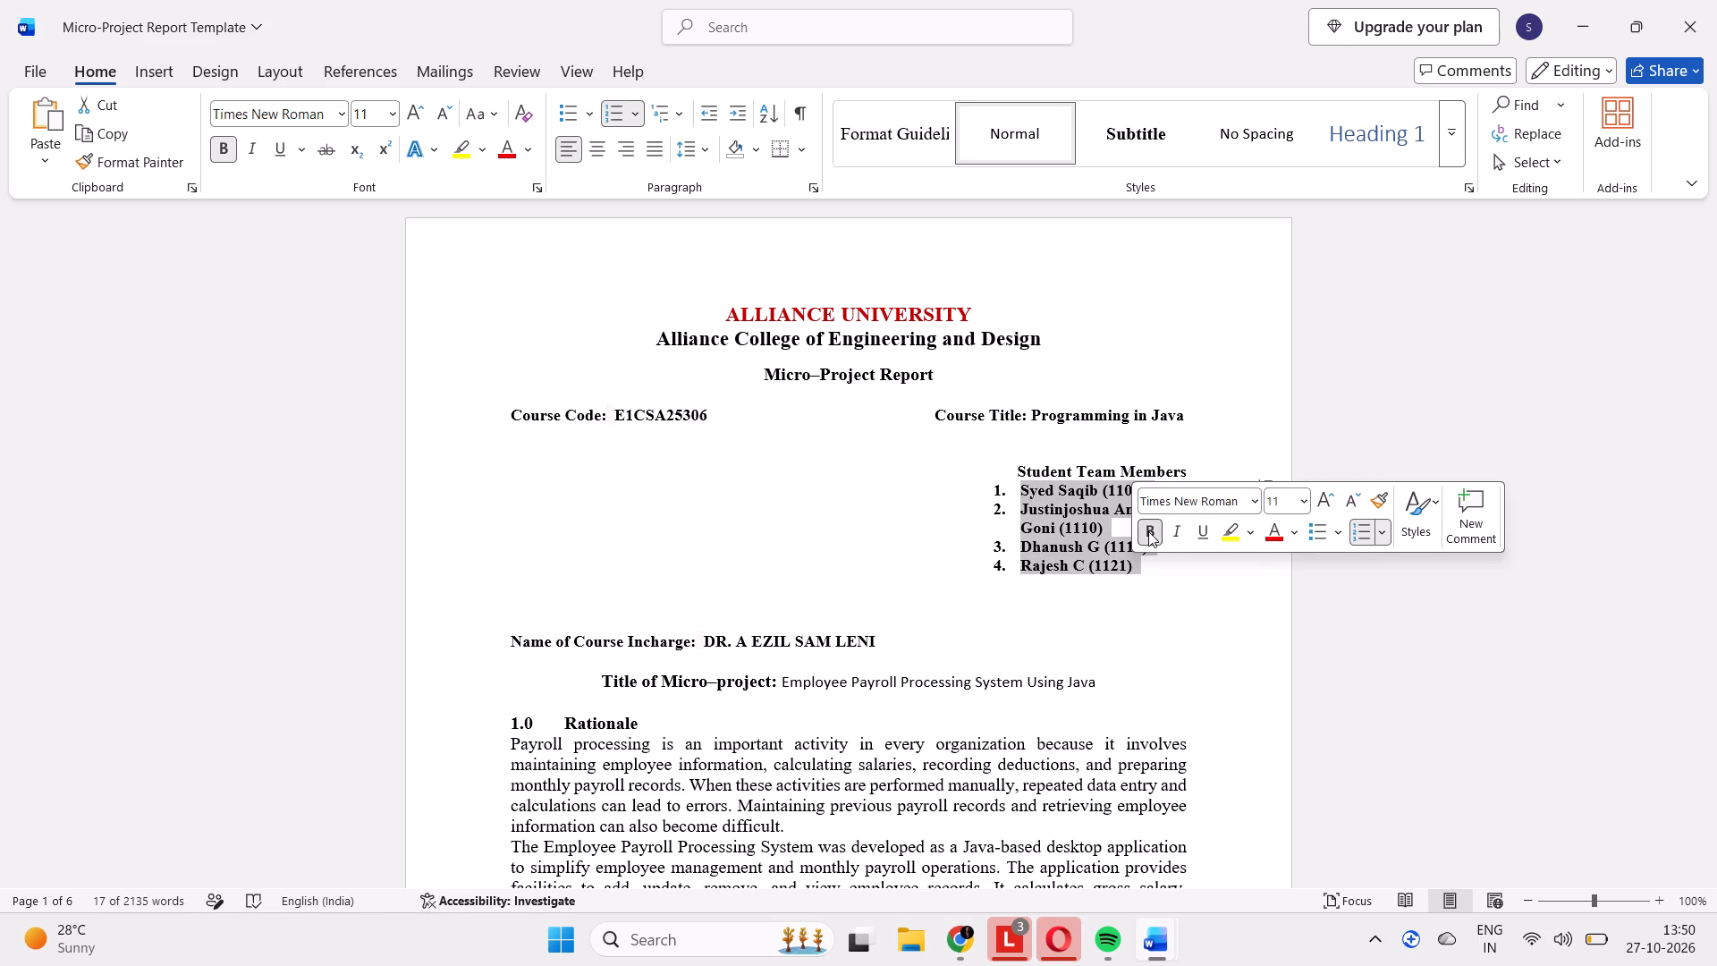
pyautogui.click(1148, 531)
pyautogui.click(1114, 610)
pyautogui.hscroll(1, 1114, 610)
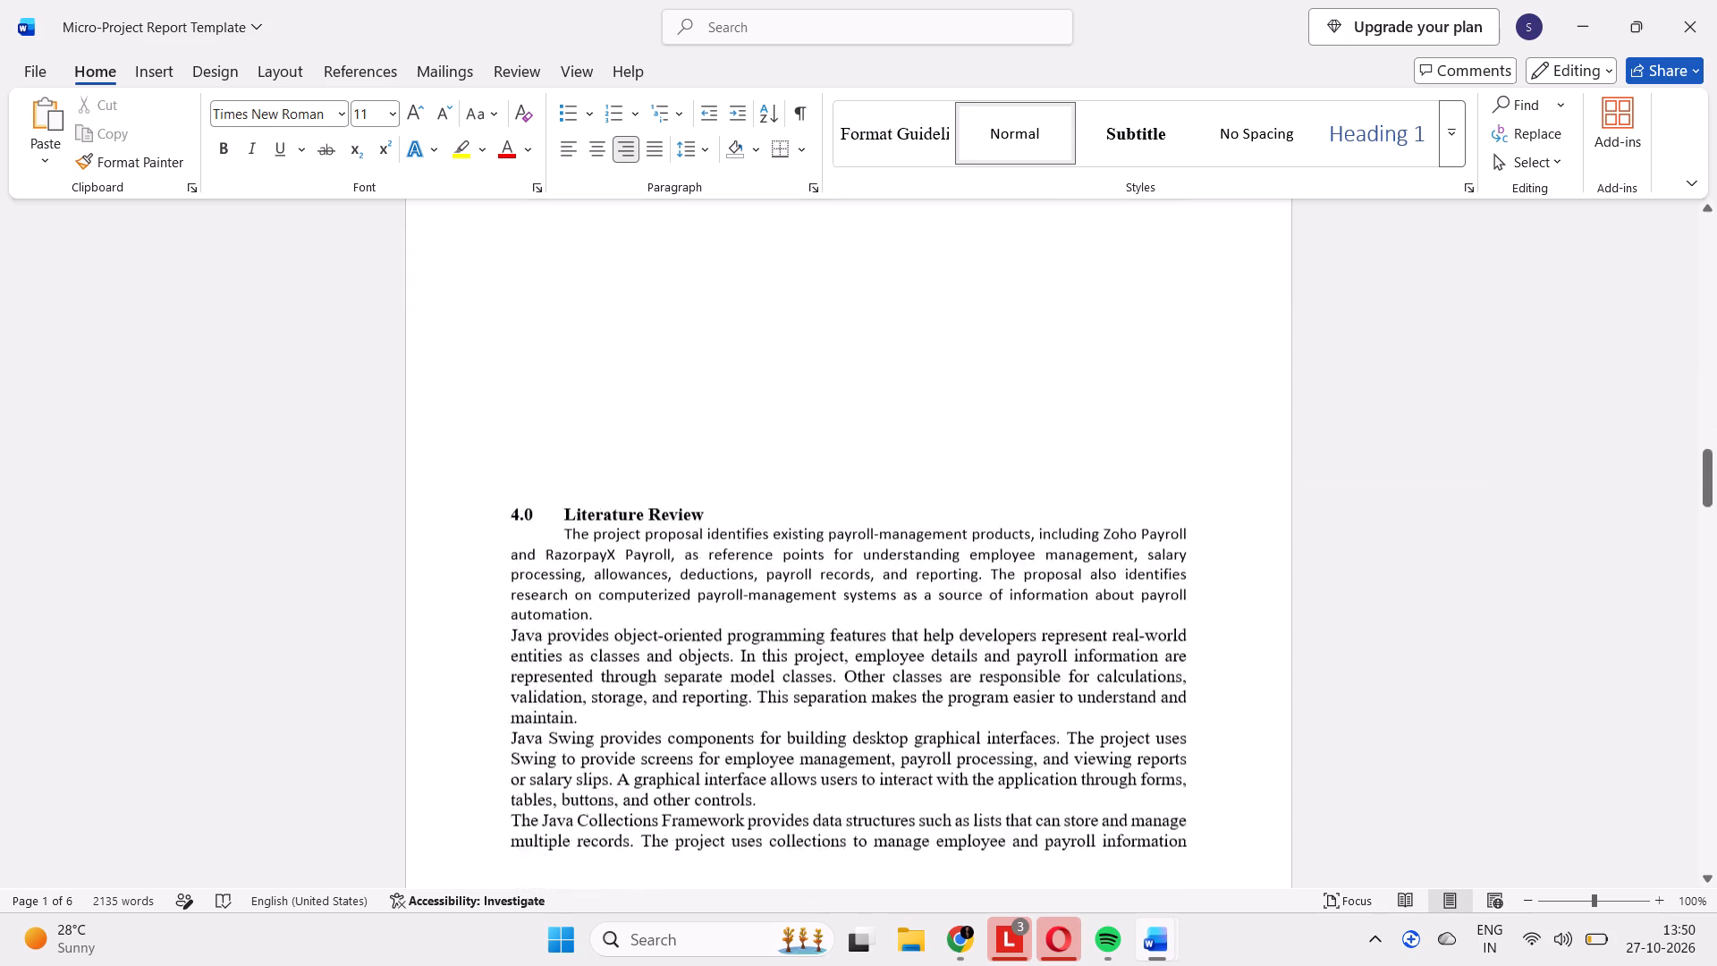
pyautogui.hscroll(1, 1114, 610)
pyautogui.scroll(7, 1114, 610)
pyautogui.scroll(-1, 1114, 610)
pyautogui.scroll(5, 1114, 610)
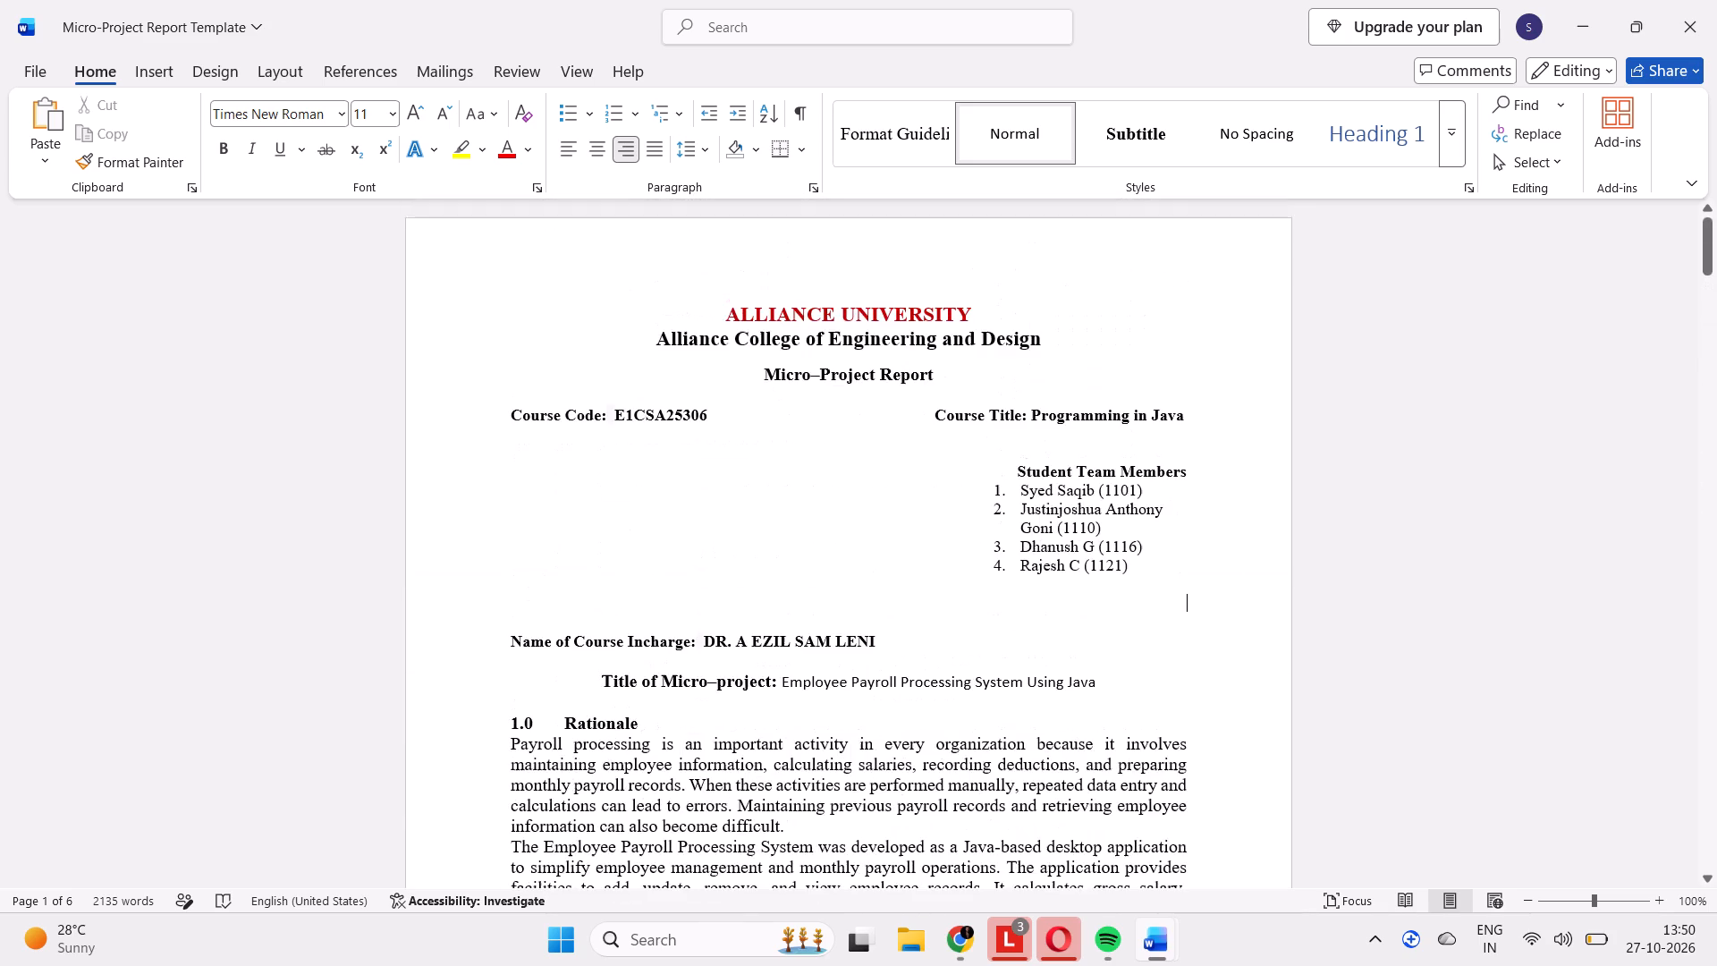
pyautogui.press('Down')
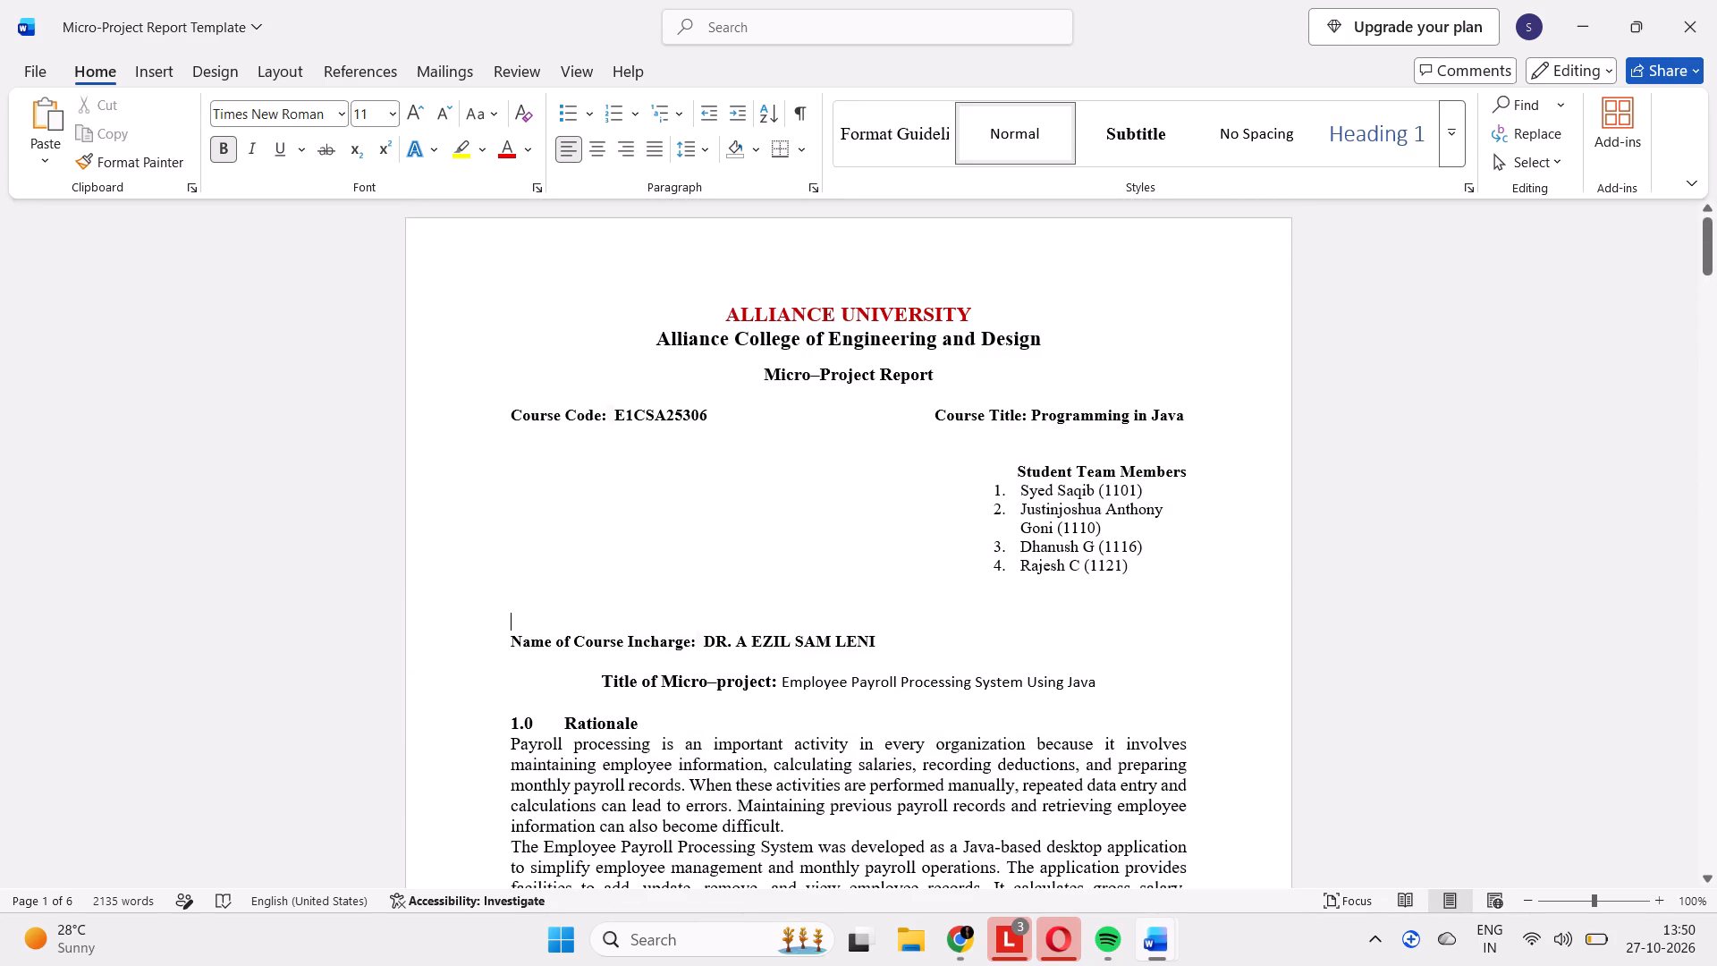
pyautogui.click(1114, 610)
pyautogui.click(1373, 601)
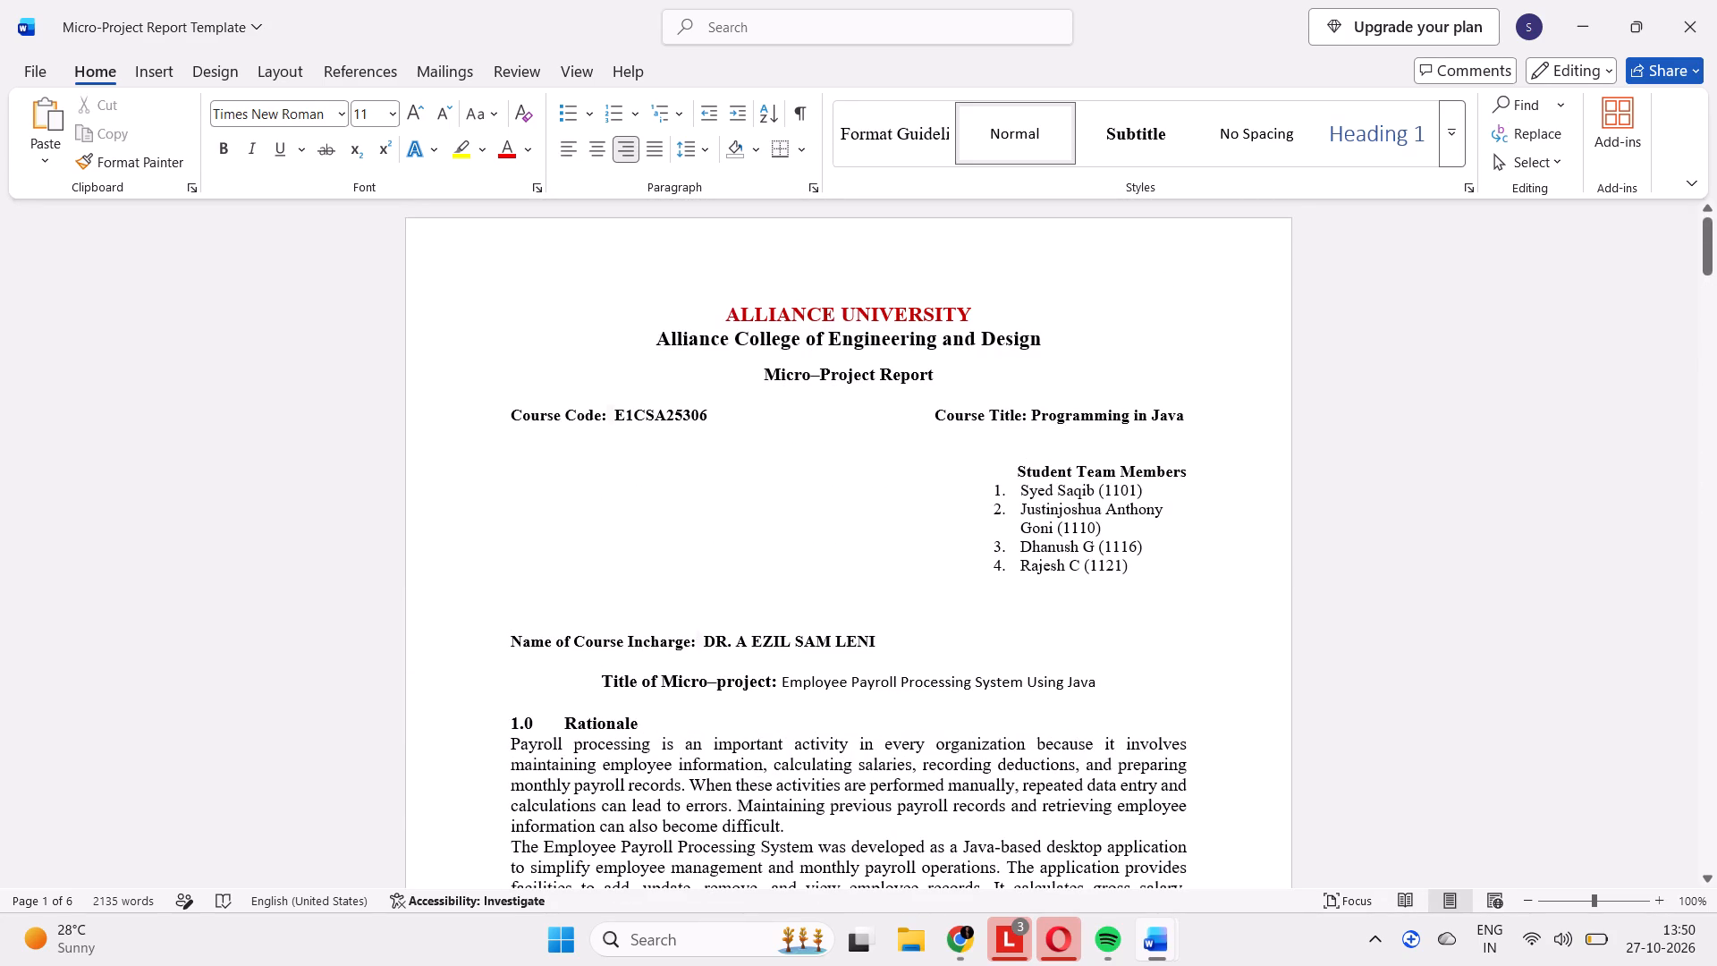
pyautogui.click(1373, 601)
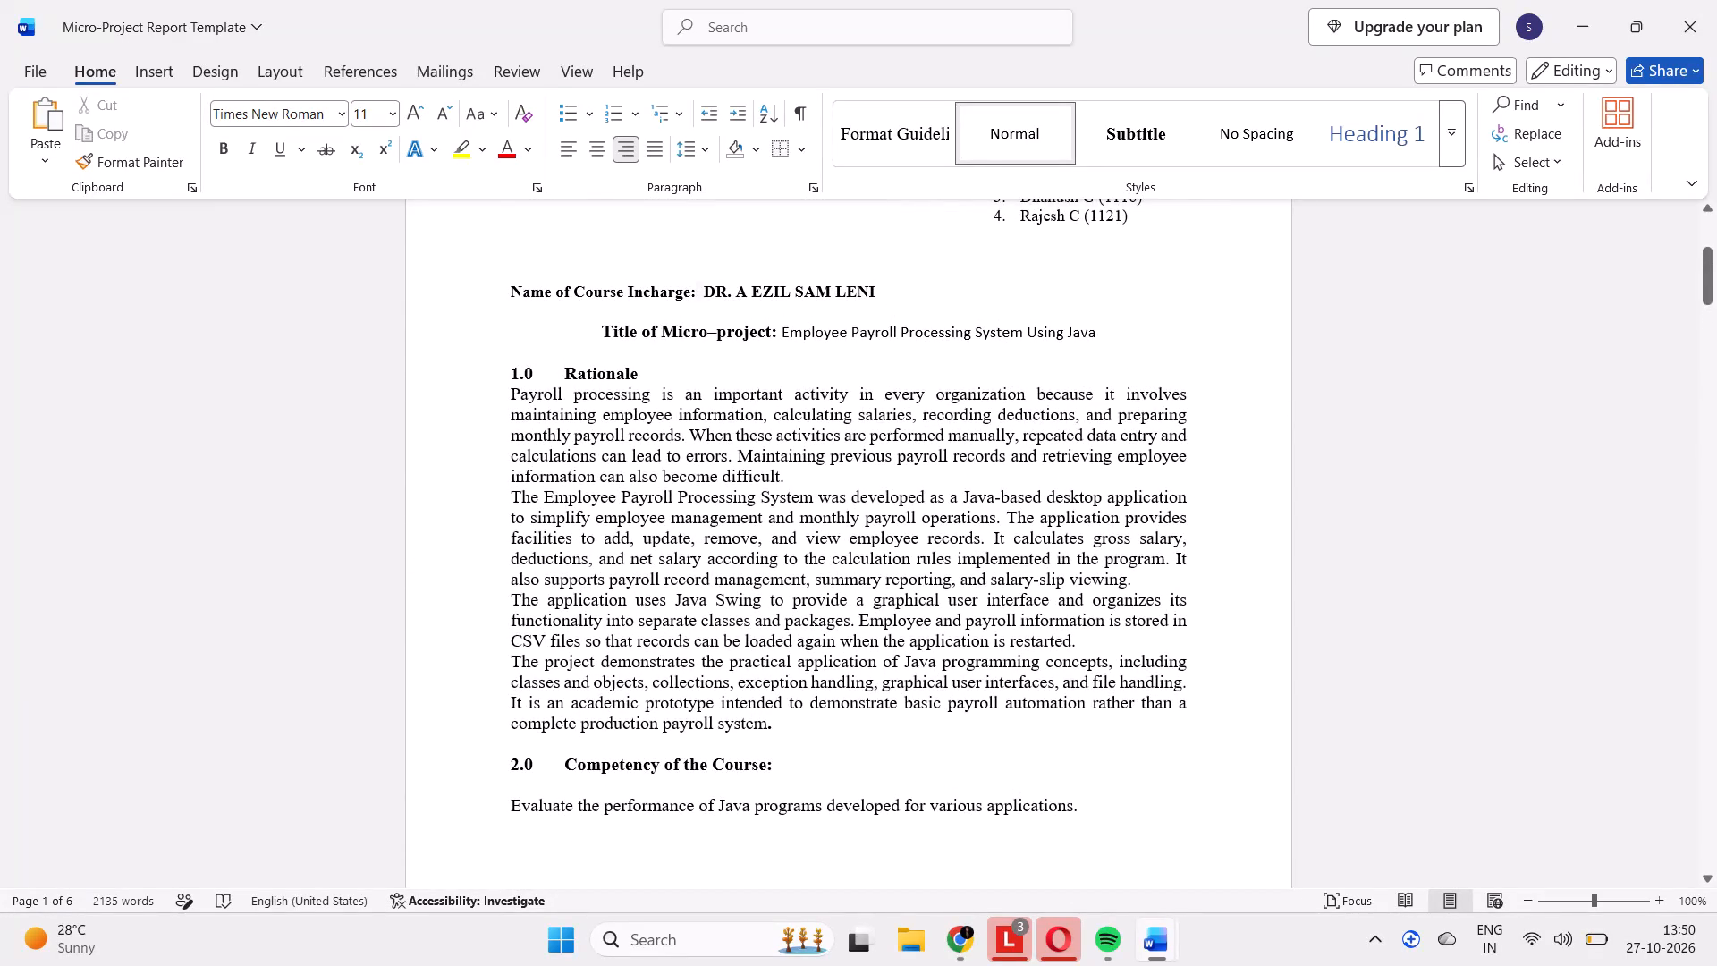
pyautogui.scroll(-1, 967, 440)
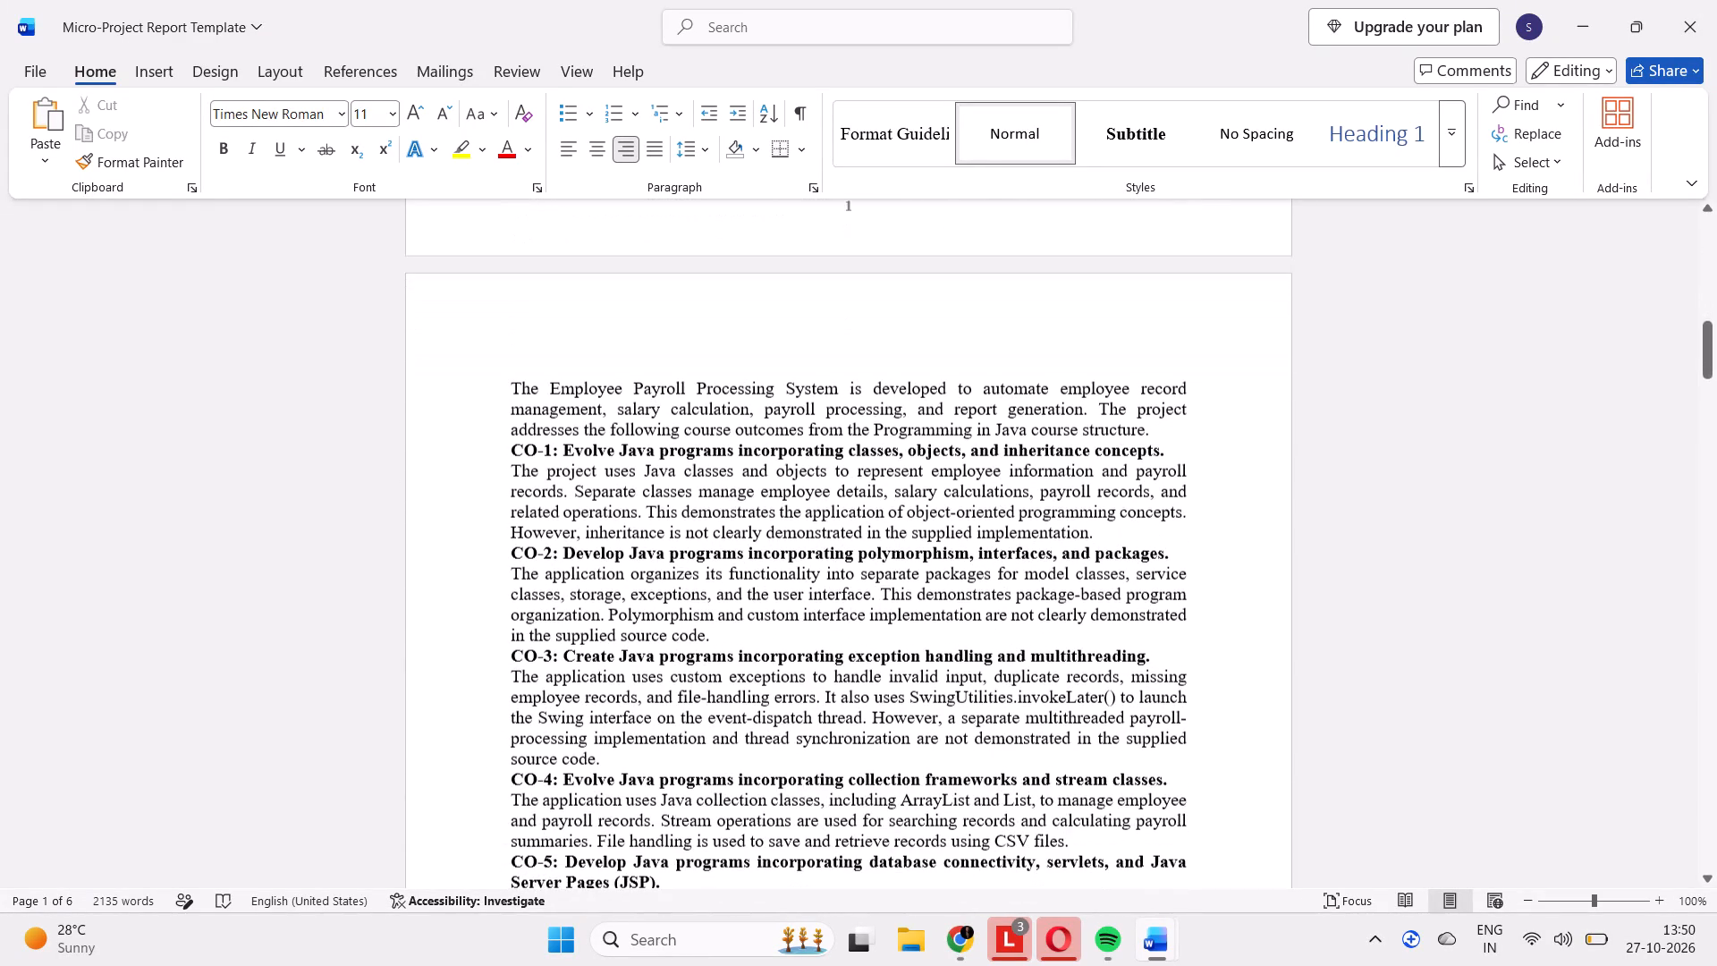
# Review the layout of the whole report, from Course Outcomes Addressed through Actual Resources Used and beyond, and return to the first page.
pyautogui.scroll(-2, 967, 440)
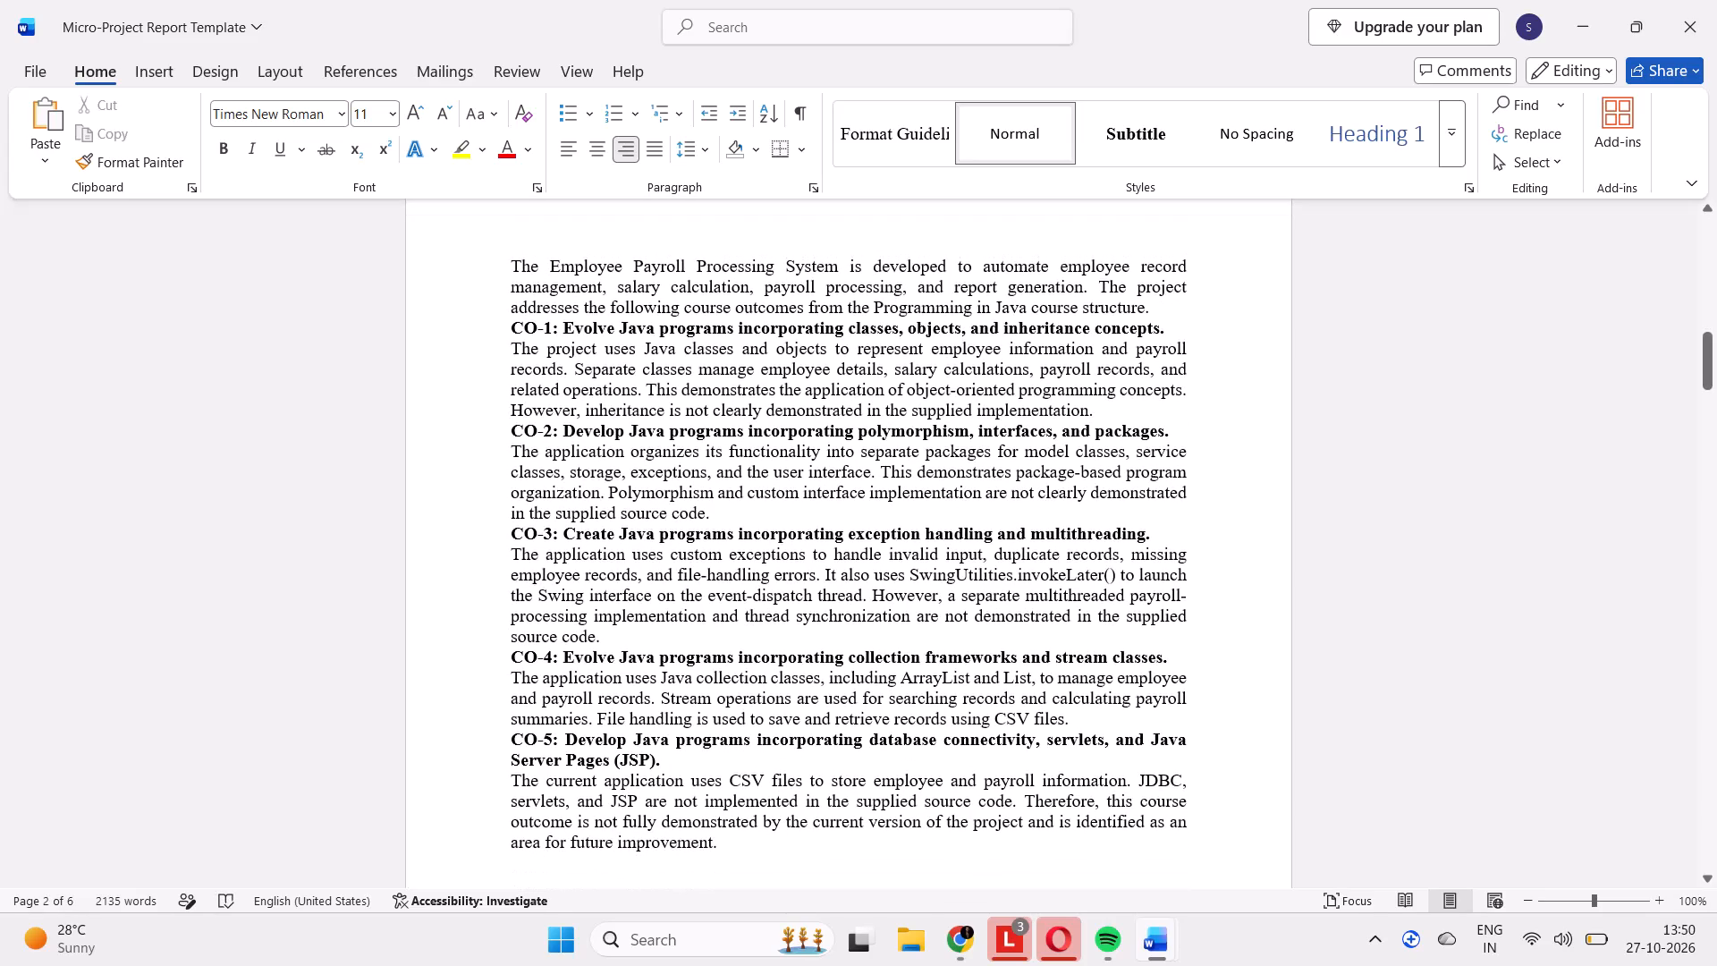
pyautogui.hscroll(1, 967, 440)
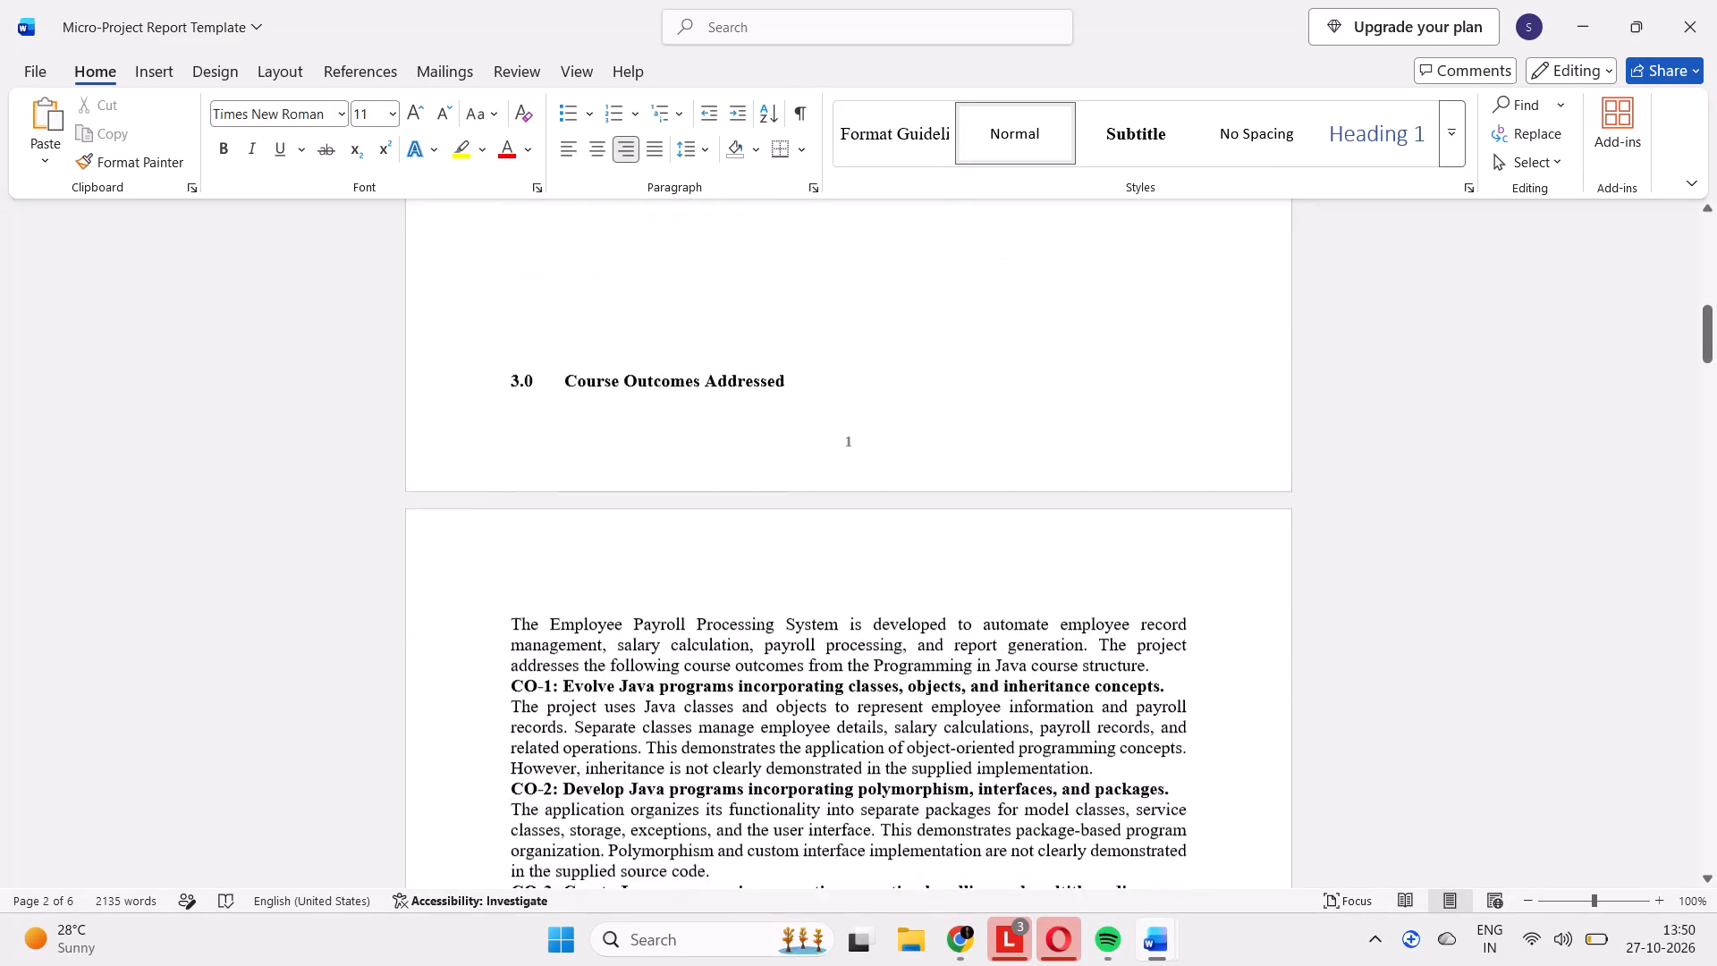
pyautogui.hscroll(1, 967, 440)
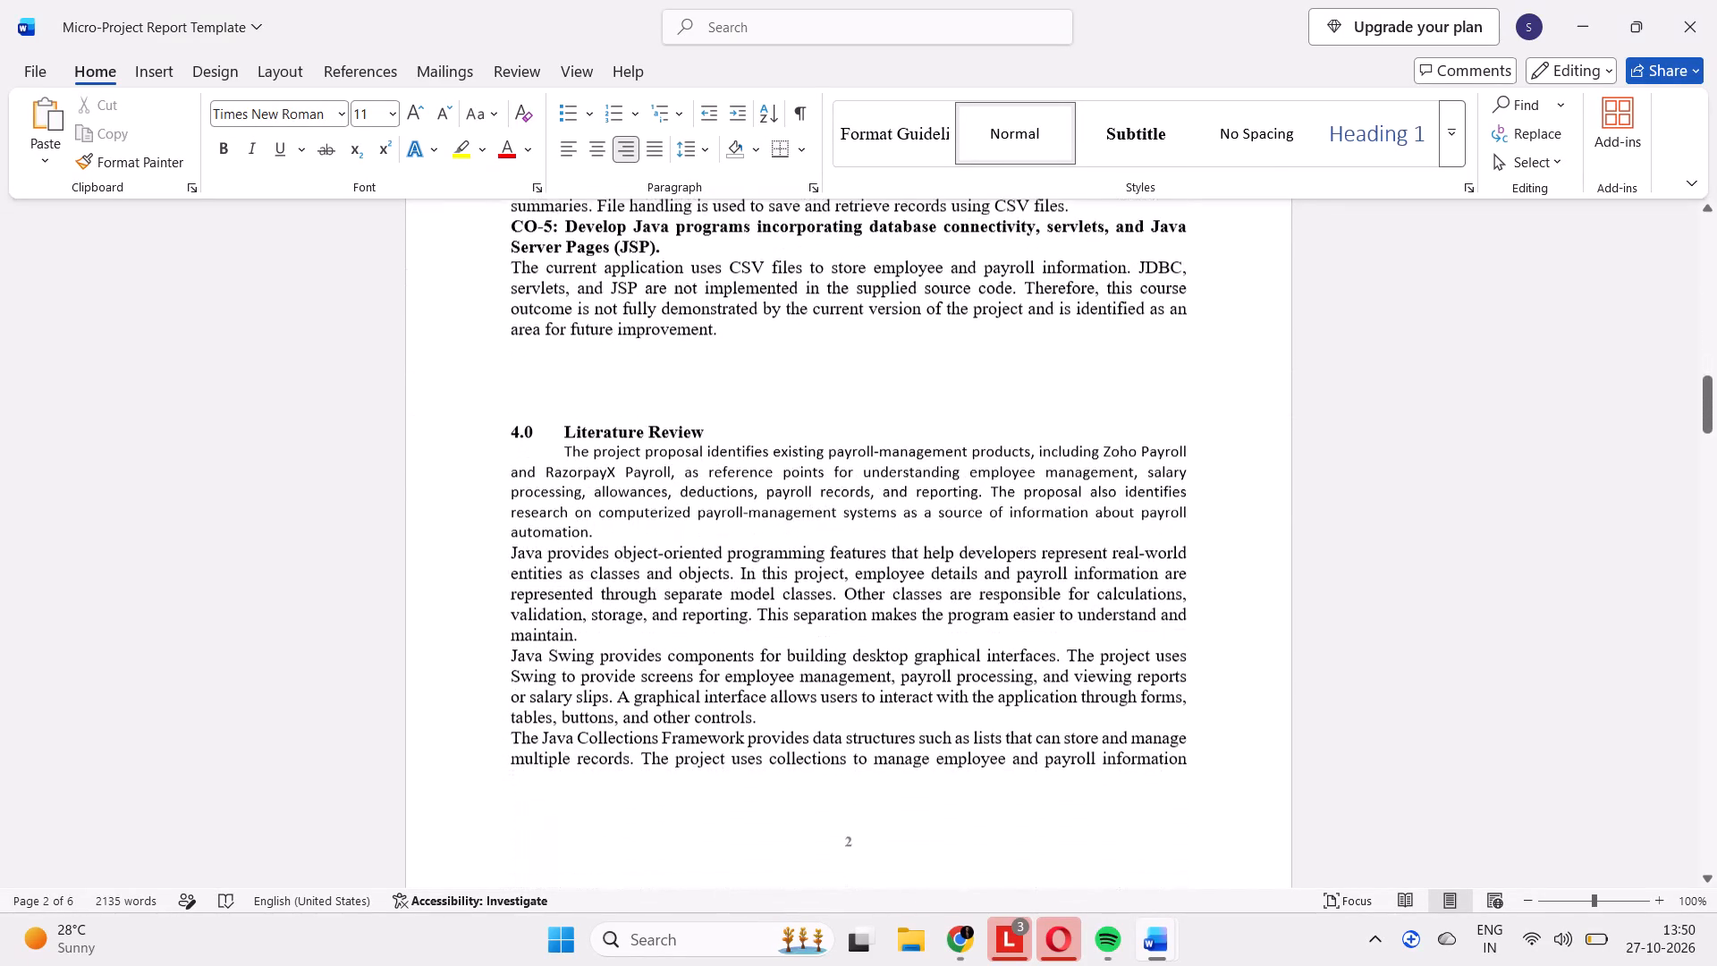
pyautogui.hscroll(1, 967, 440)
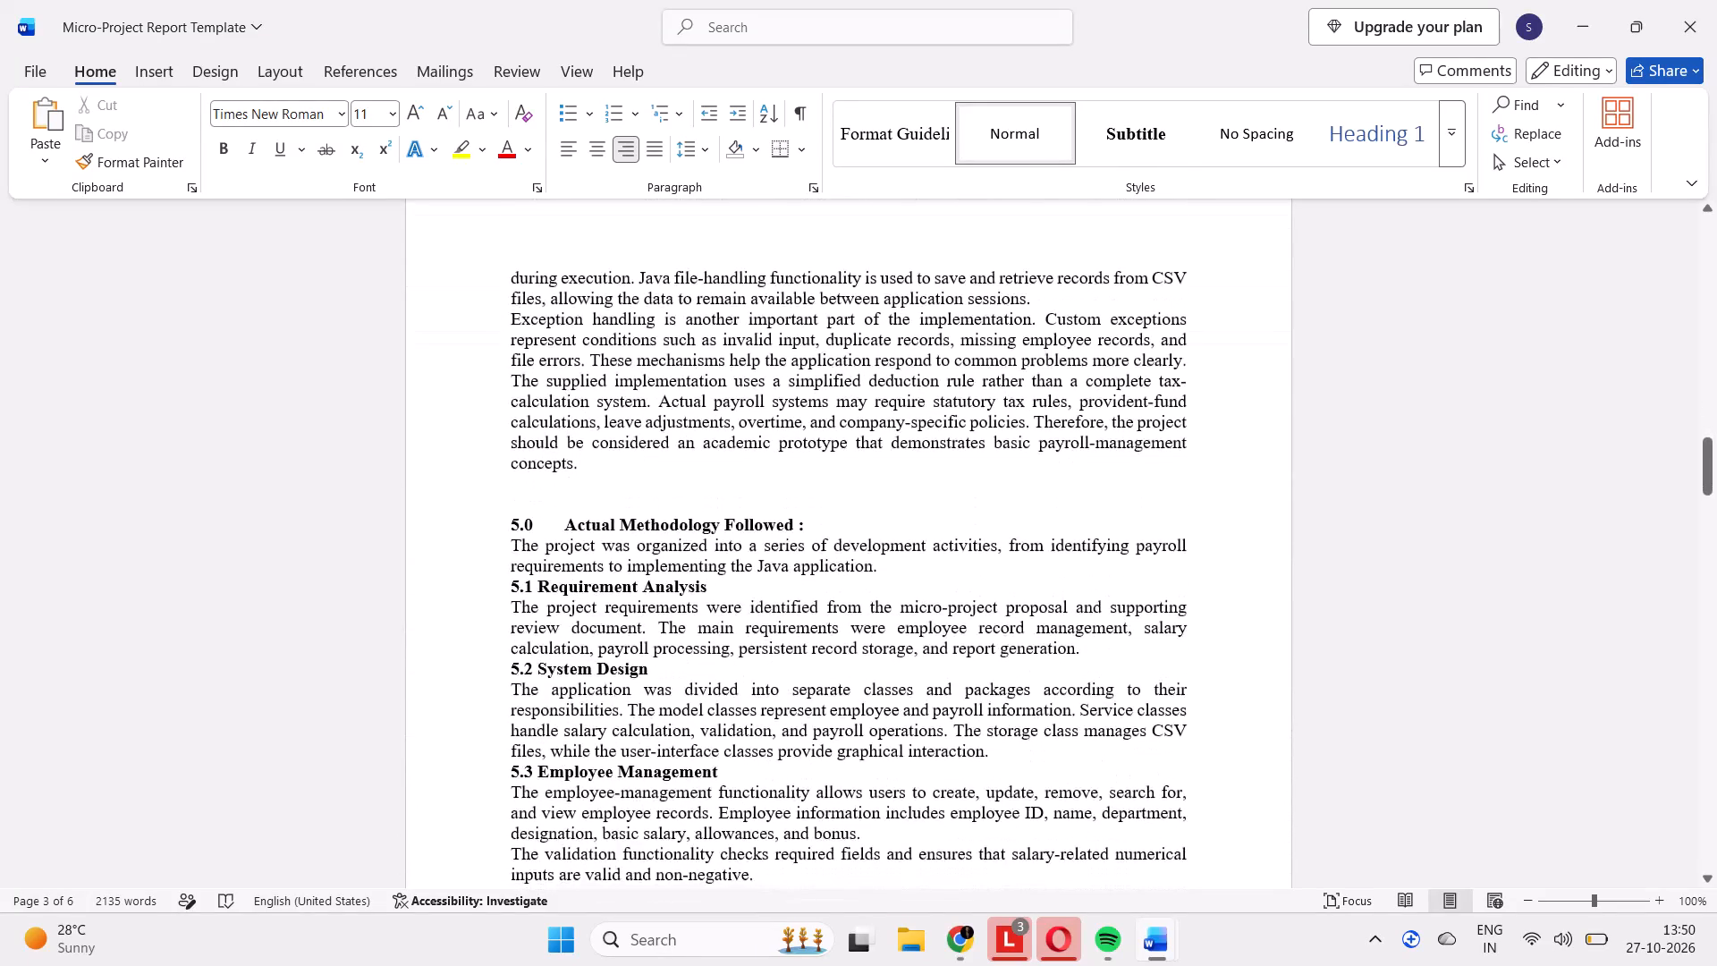
pyautogui.hscroll(2, 967, 440)
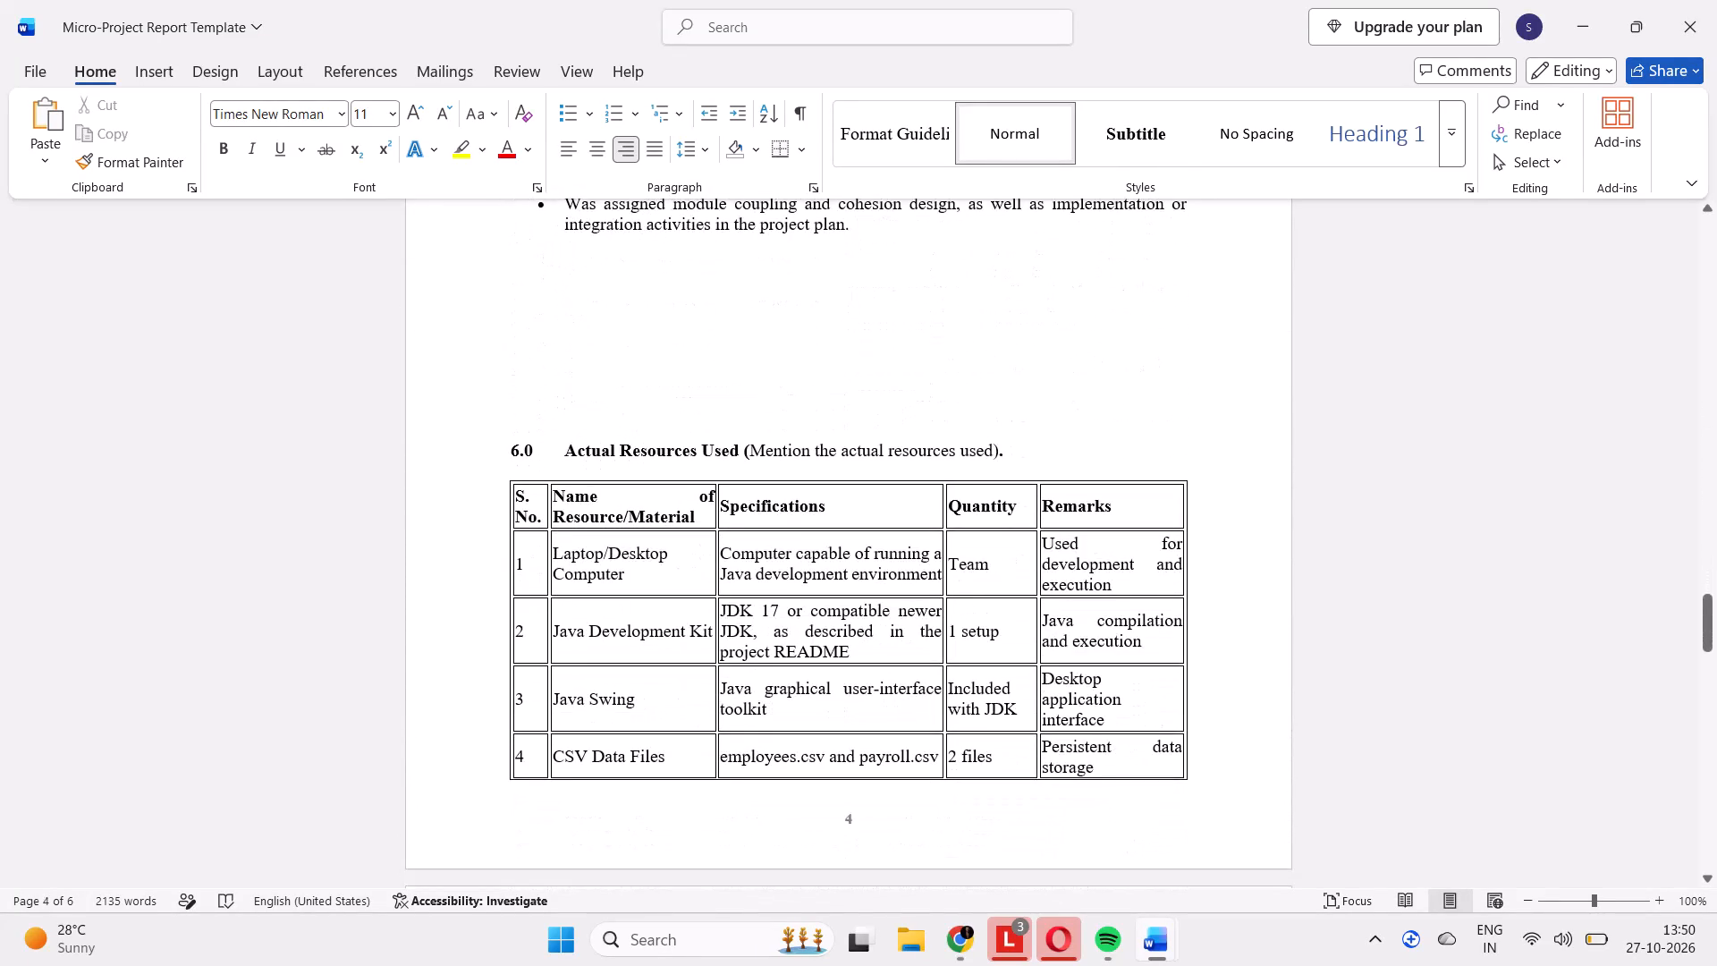
pyautogui.scroll(1, 967, 440)
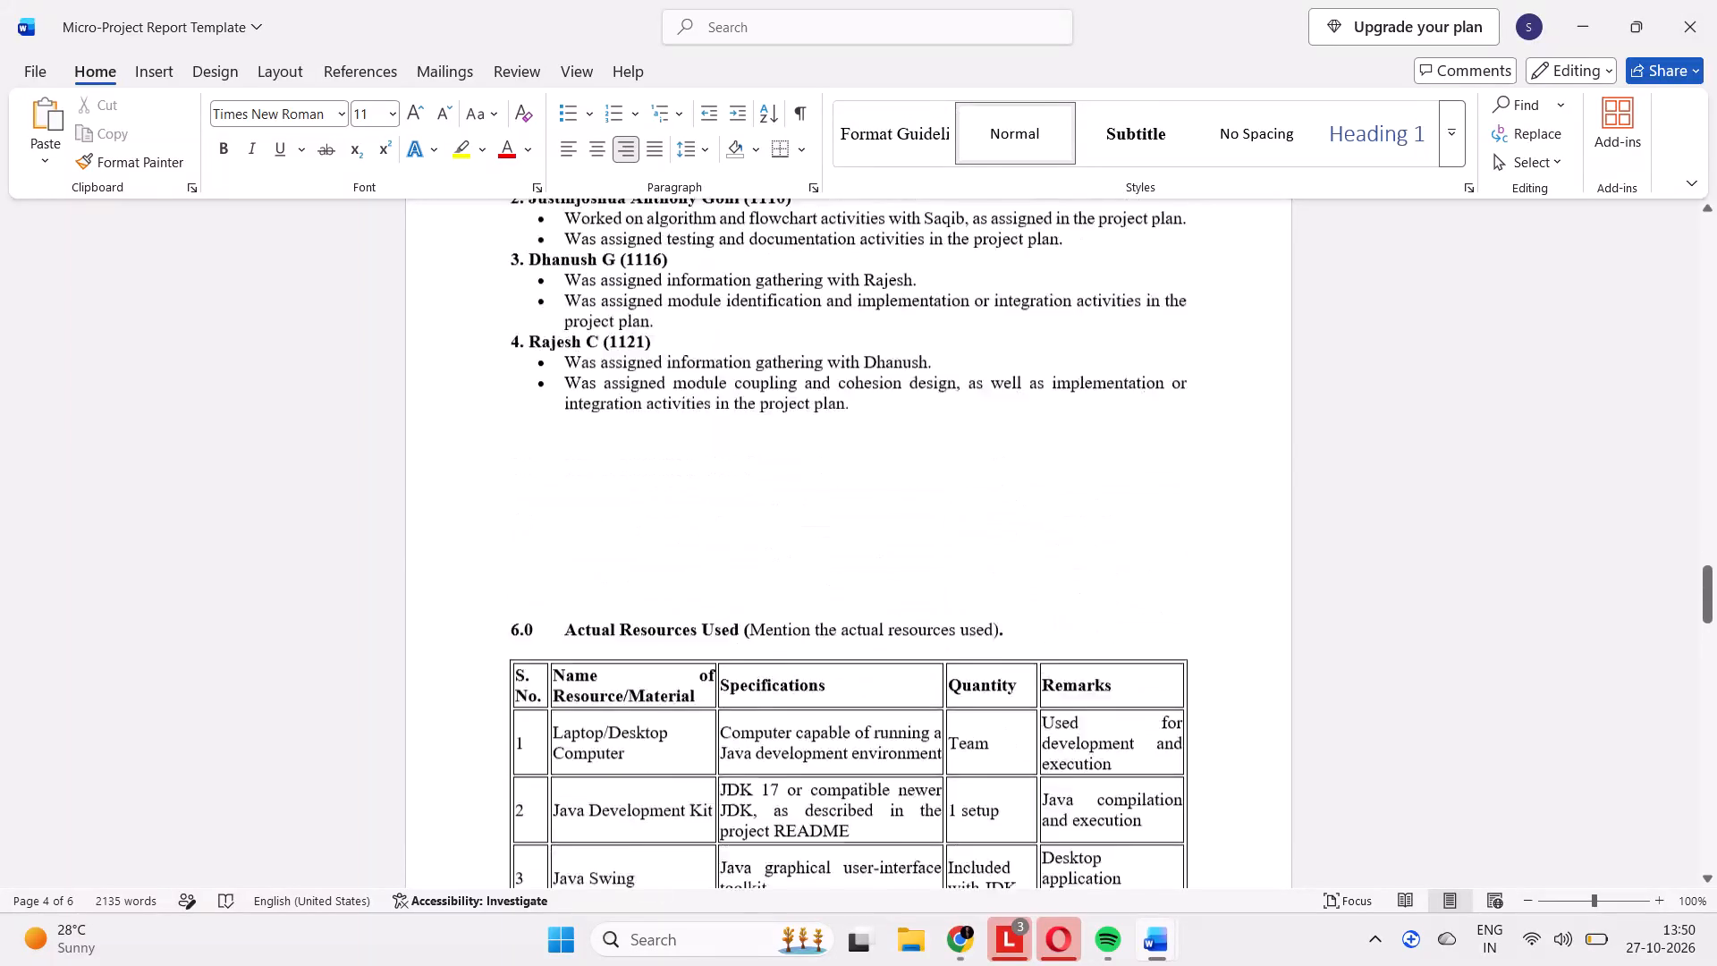
pyautogui.scroll(1, 967, 440)
pyautogui.scroll(-1, 706, 655)
pyautogui.scroll(-3, 633, 466)
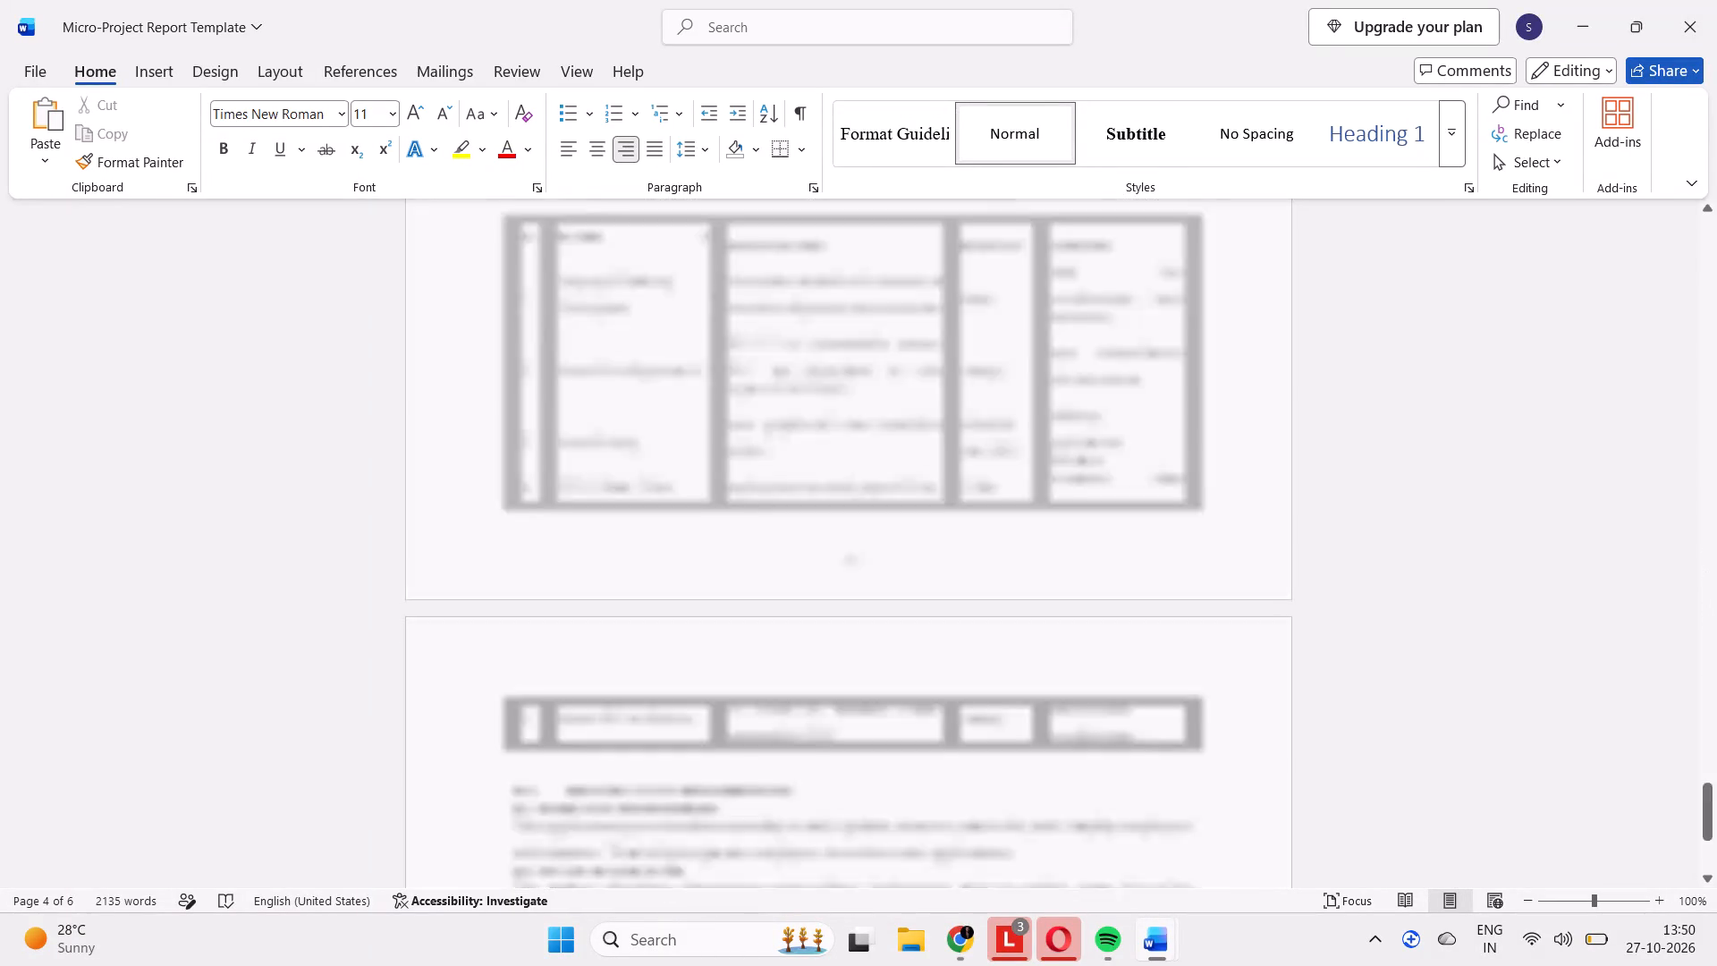
pyautogui.scroll(-13, 633, 466)
pyautogui.scroll(20, 633, 466)
pyautogui.scroll(1, 633, 466)
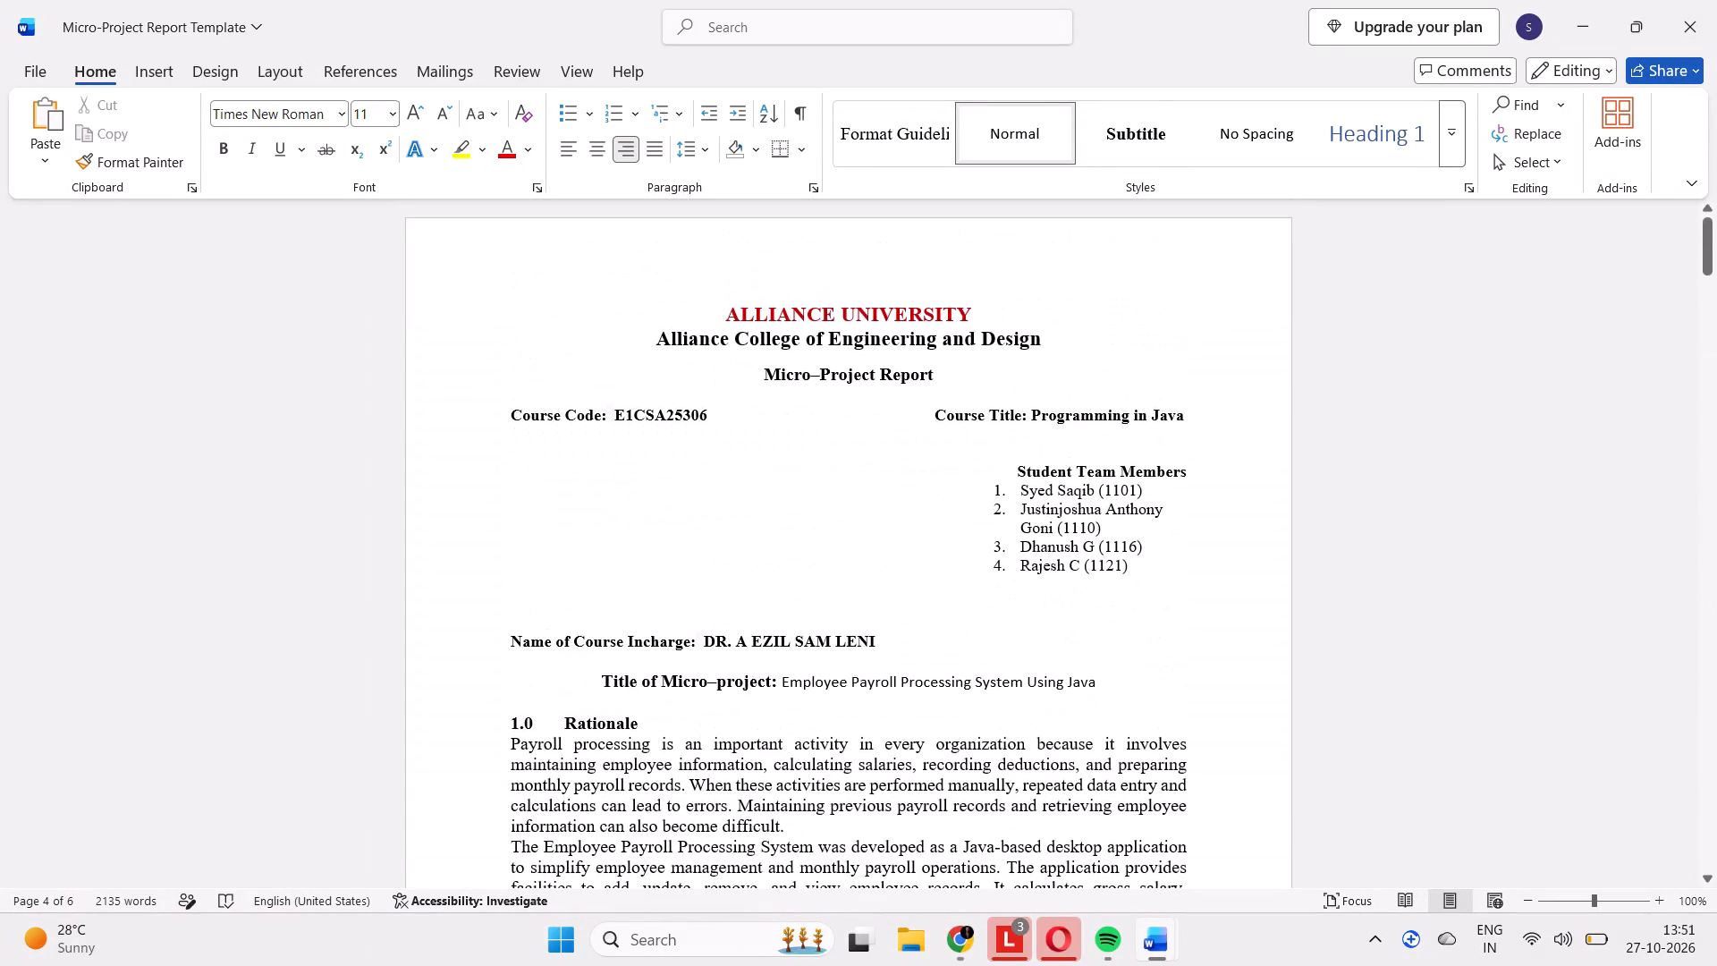
pyautogui.scroll(1, 633, 466)
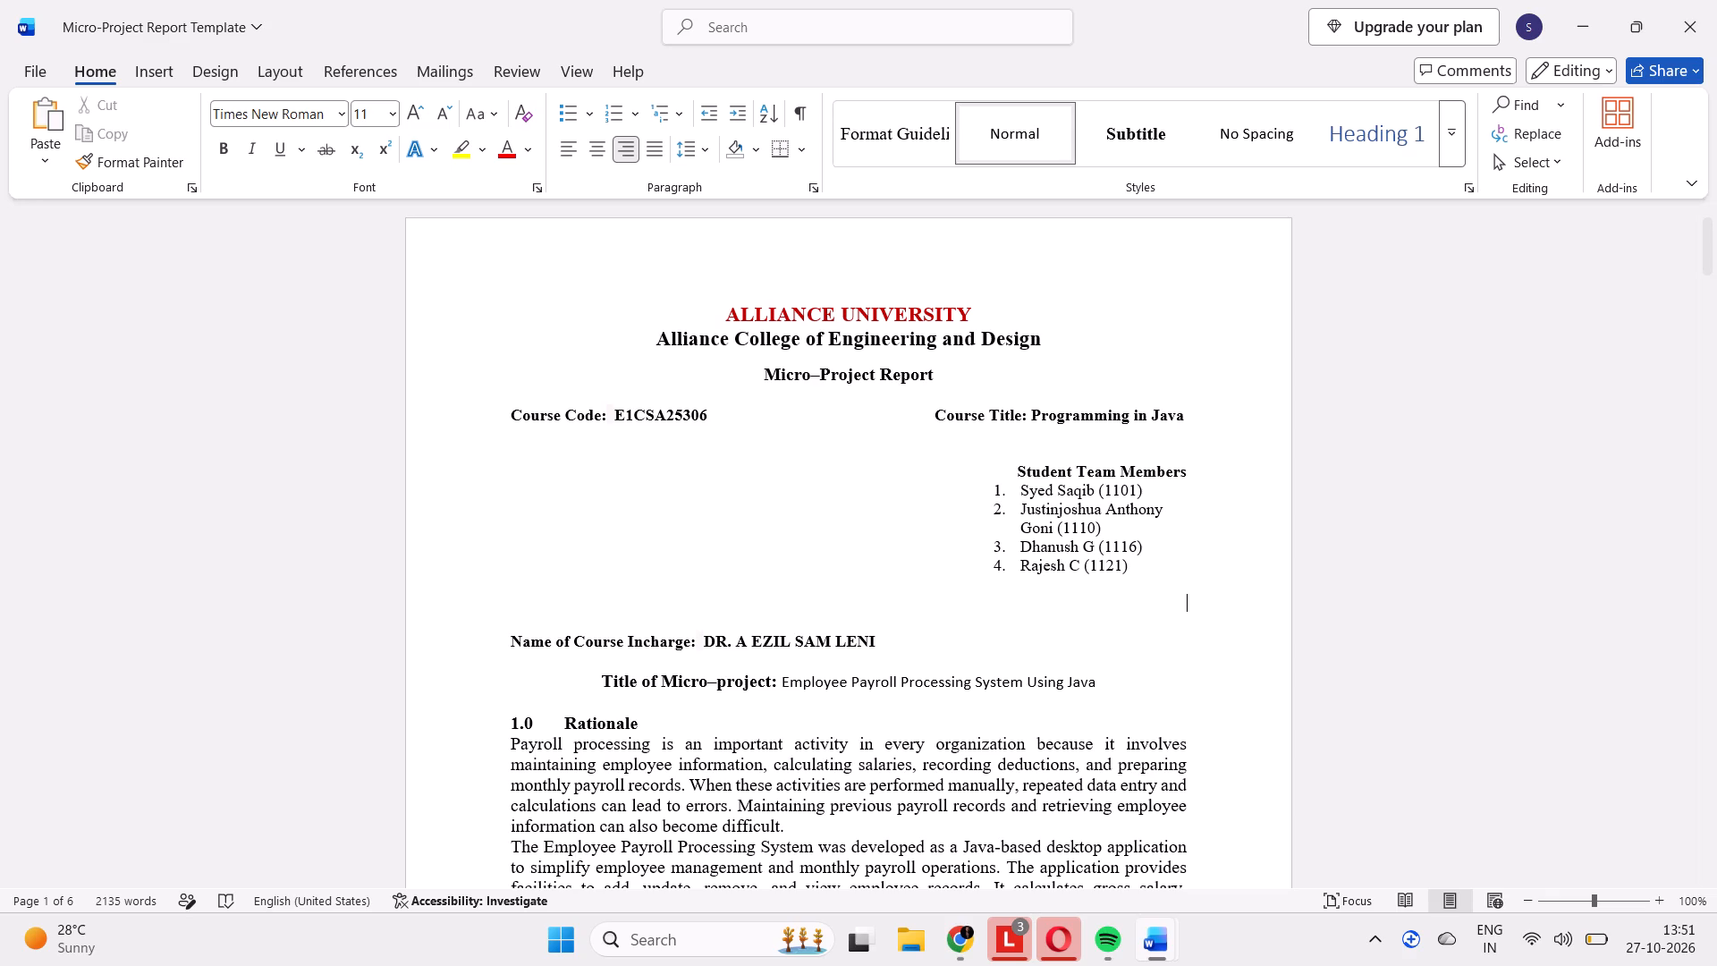
# Read through the Course Outcomes Addressed and Literature Review sections up to Actual Methodology Followed, checking their formatting and spacing.
pyautogui.scroll(-1, 633, 466)
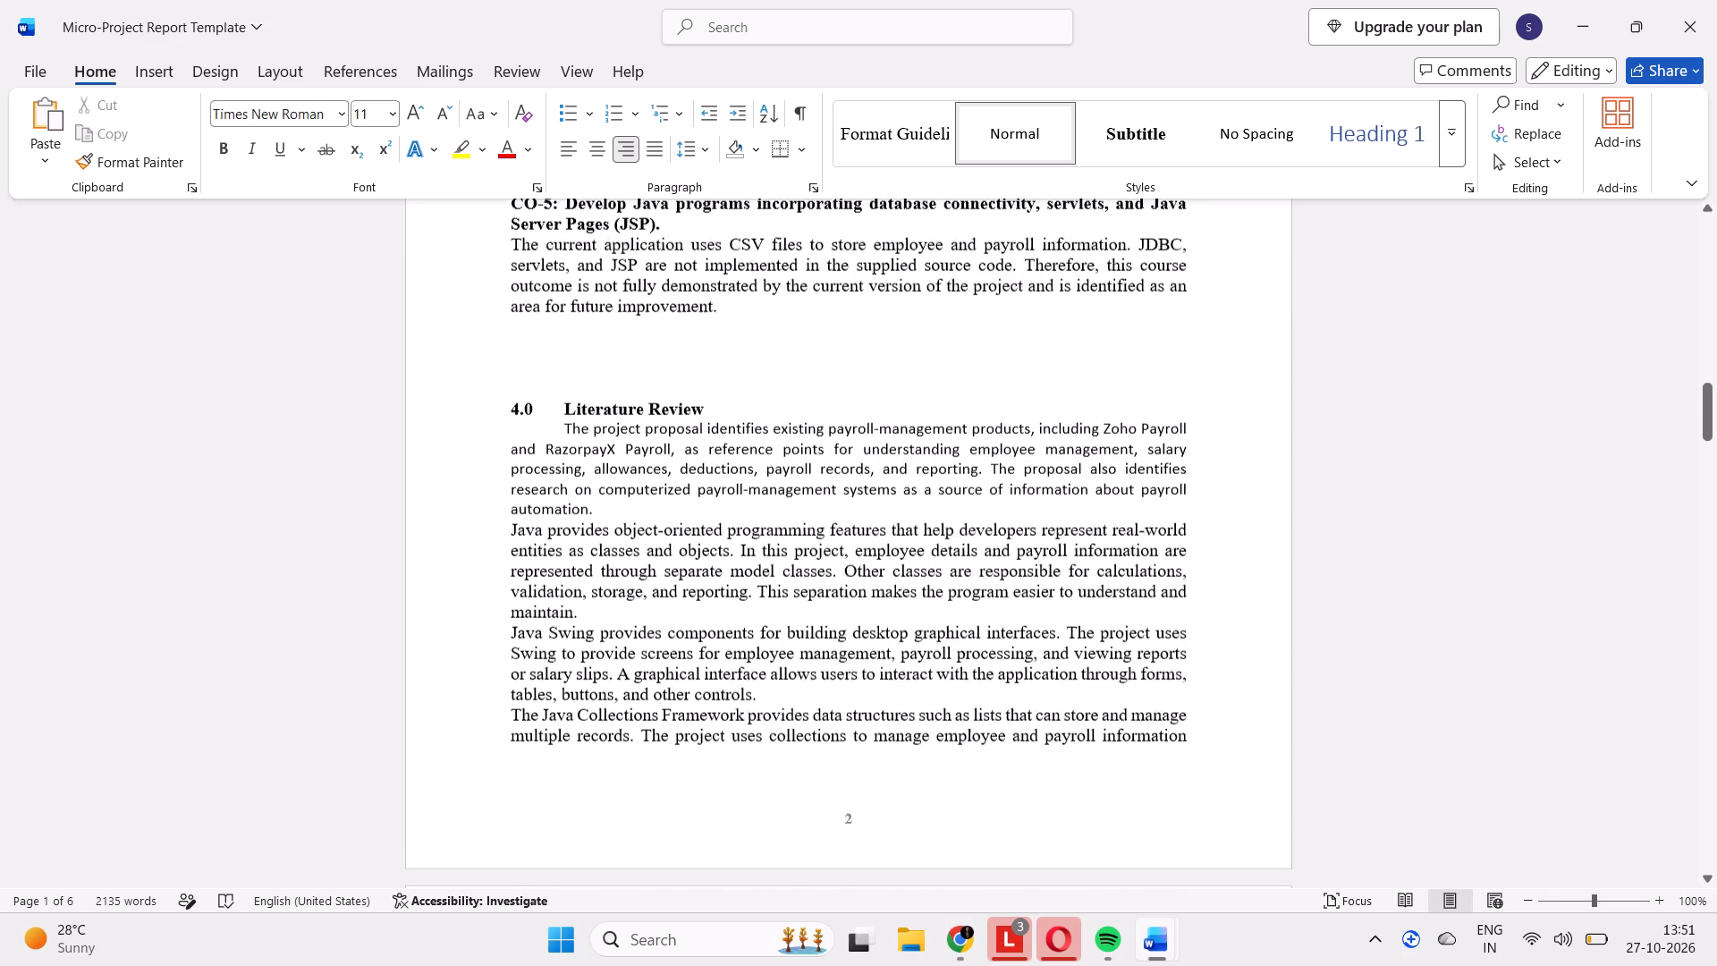
pyautogui.scroll(1, 633, 466)
pyautogui.scroll(-1, 633, 466)
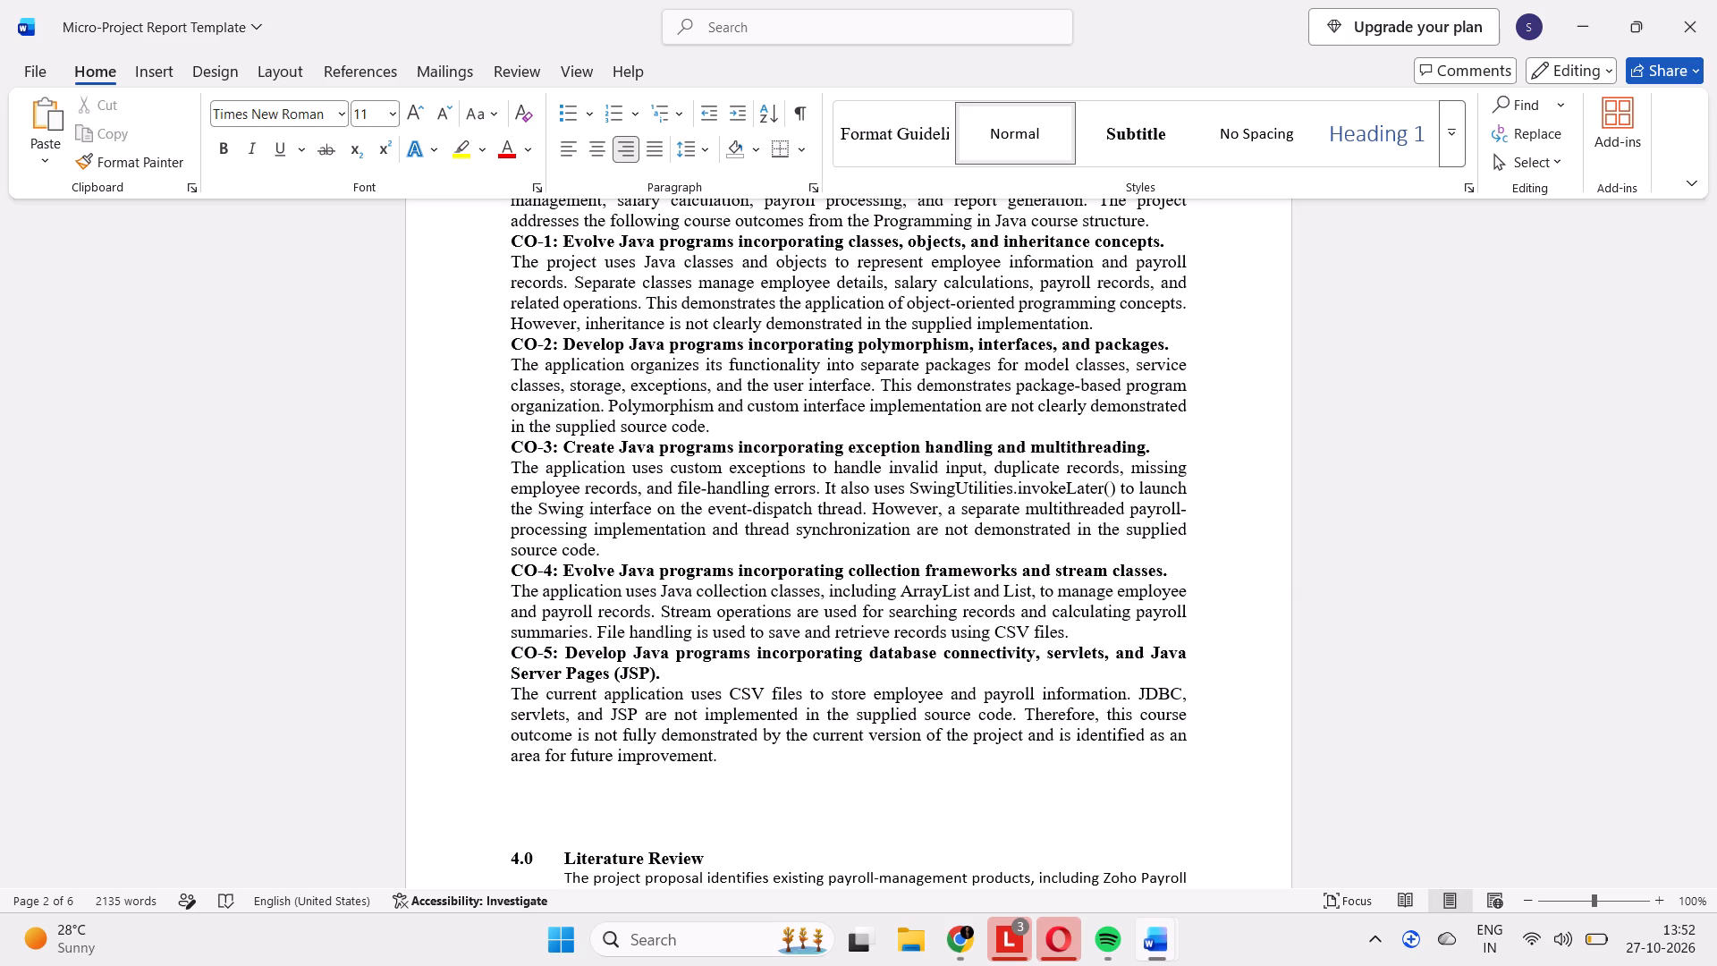
pyautogui.scroll(-1, 511, 695)
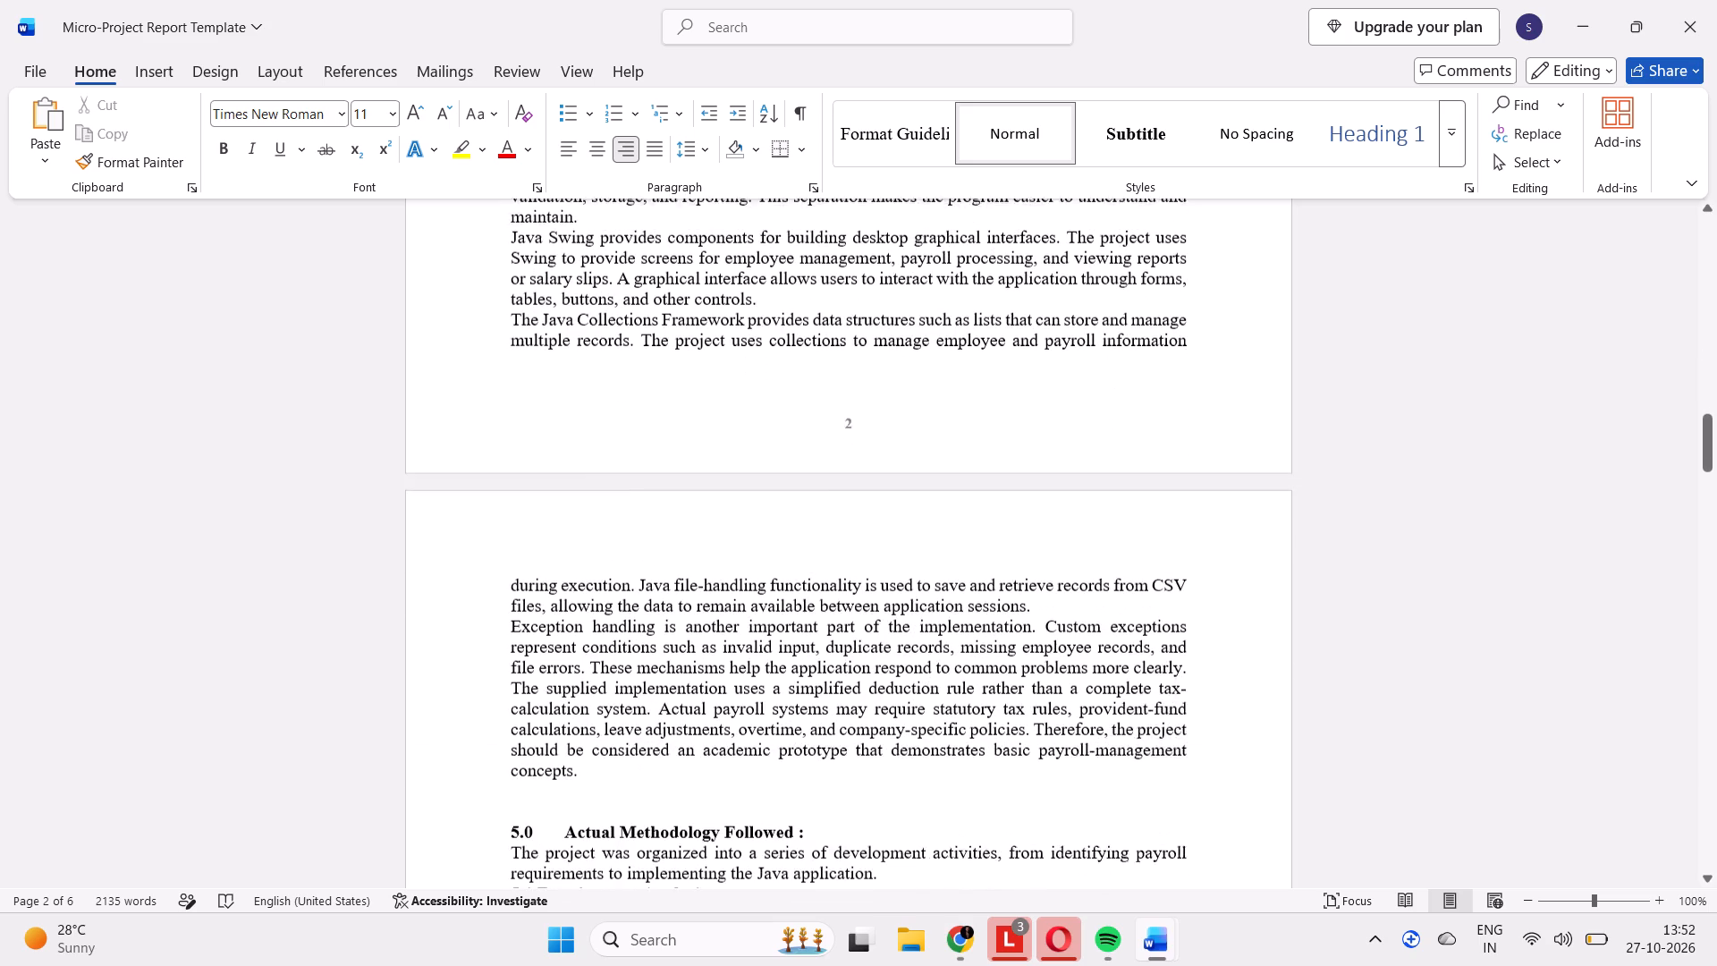
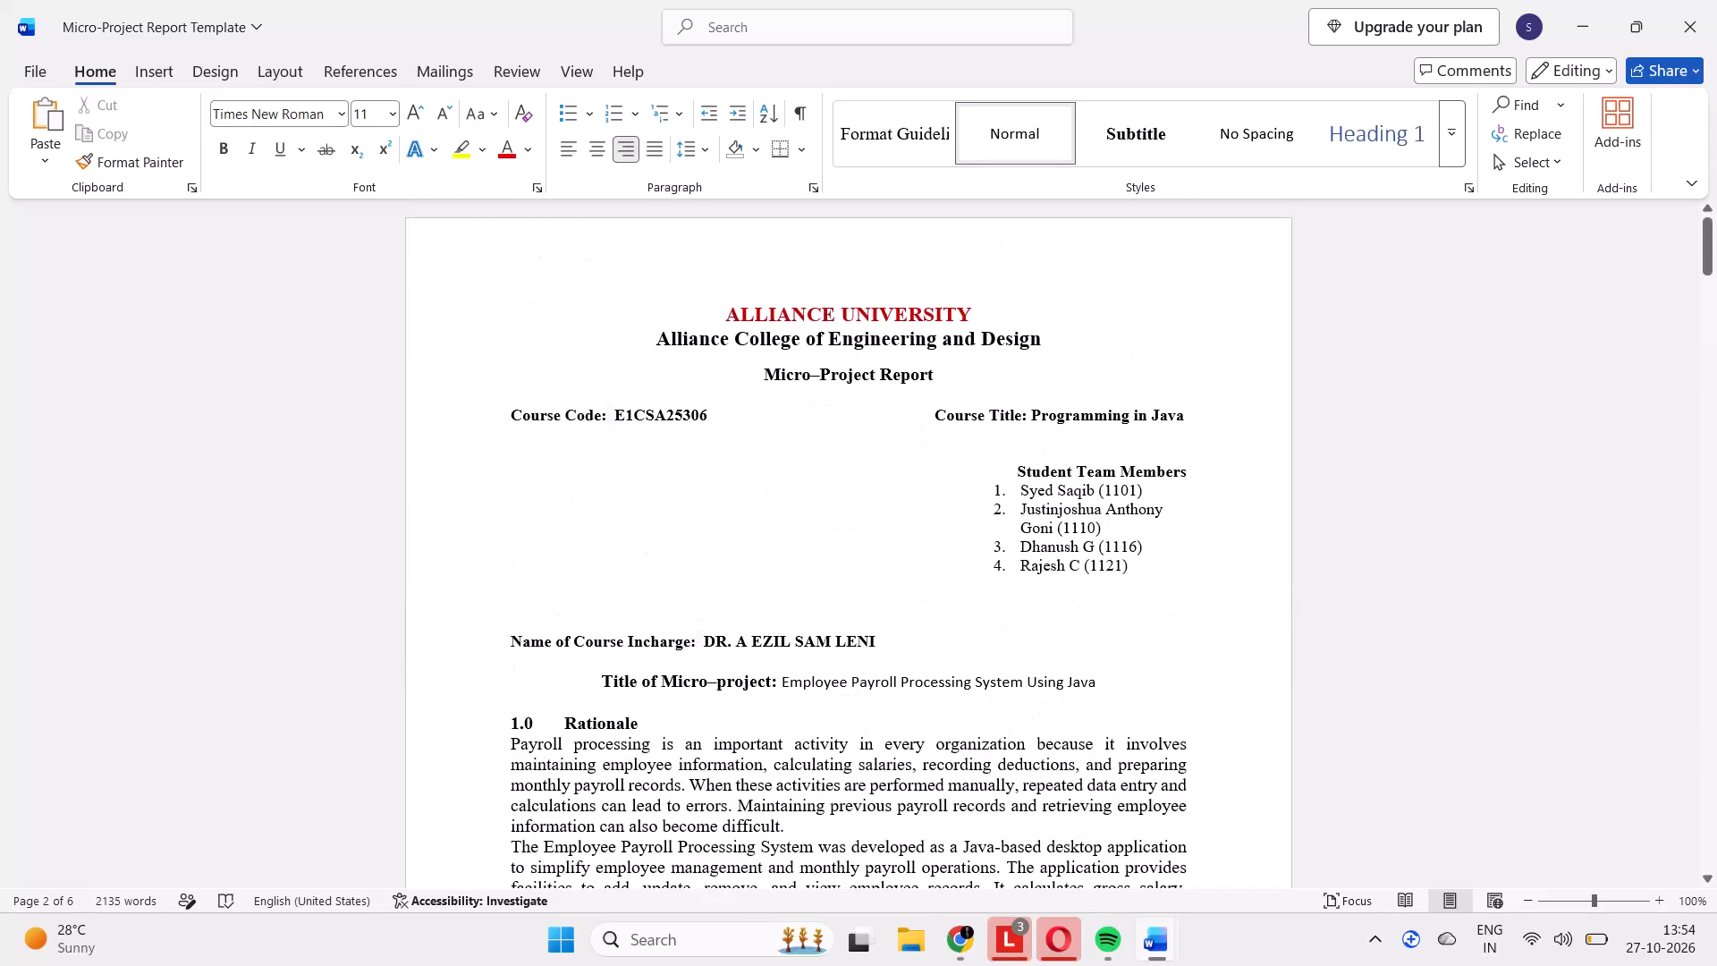
# Copy the four numbered team member entries beneath the "Student Team Members" heading in the report.
pyautogui.moveTo(1014, 485); pyautogui.dragTo(1196, 601)
pyautogui.hotkey('ctrl', 'c')
pyautogui.click(1196, 601)
# Switch to the open "Micro Project Rubrics (1)" document.
pyautogui.click(1153, 921)
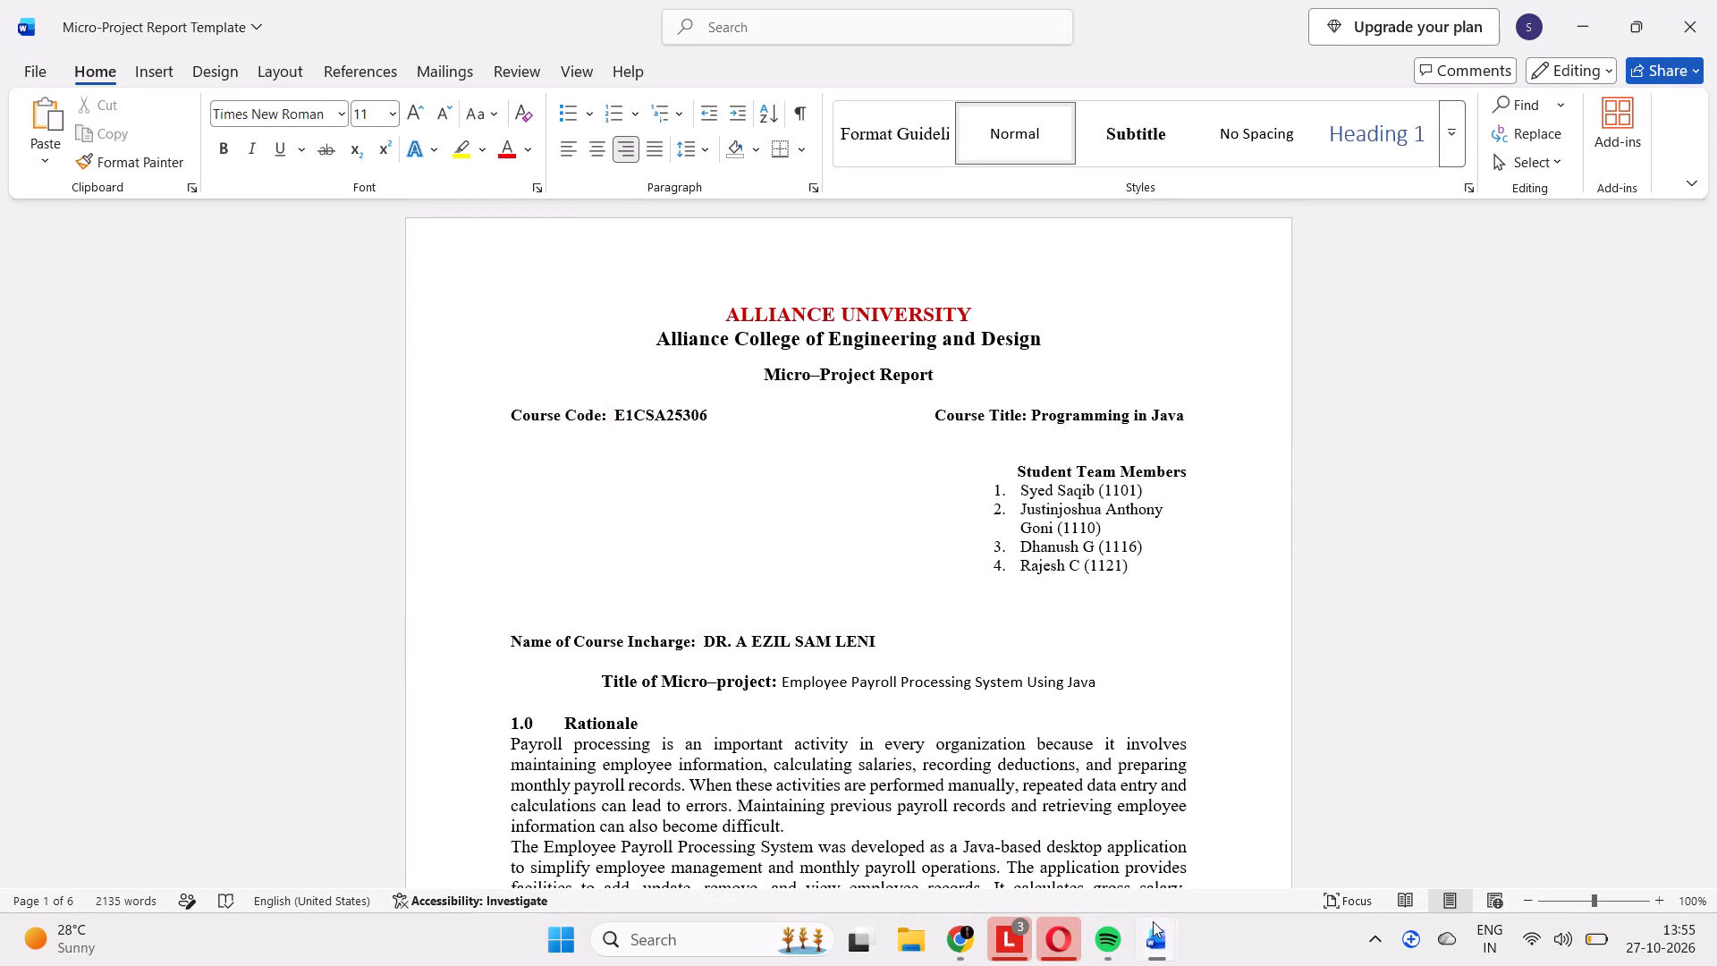
pyautogui.click(1008, 840)
pyautogui.click(1155, 950)
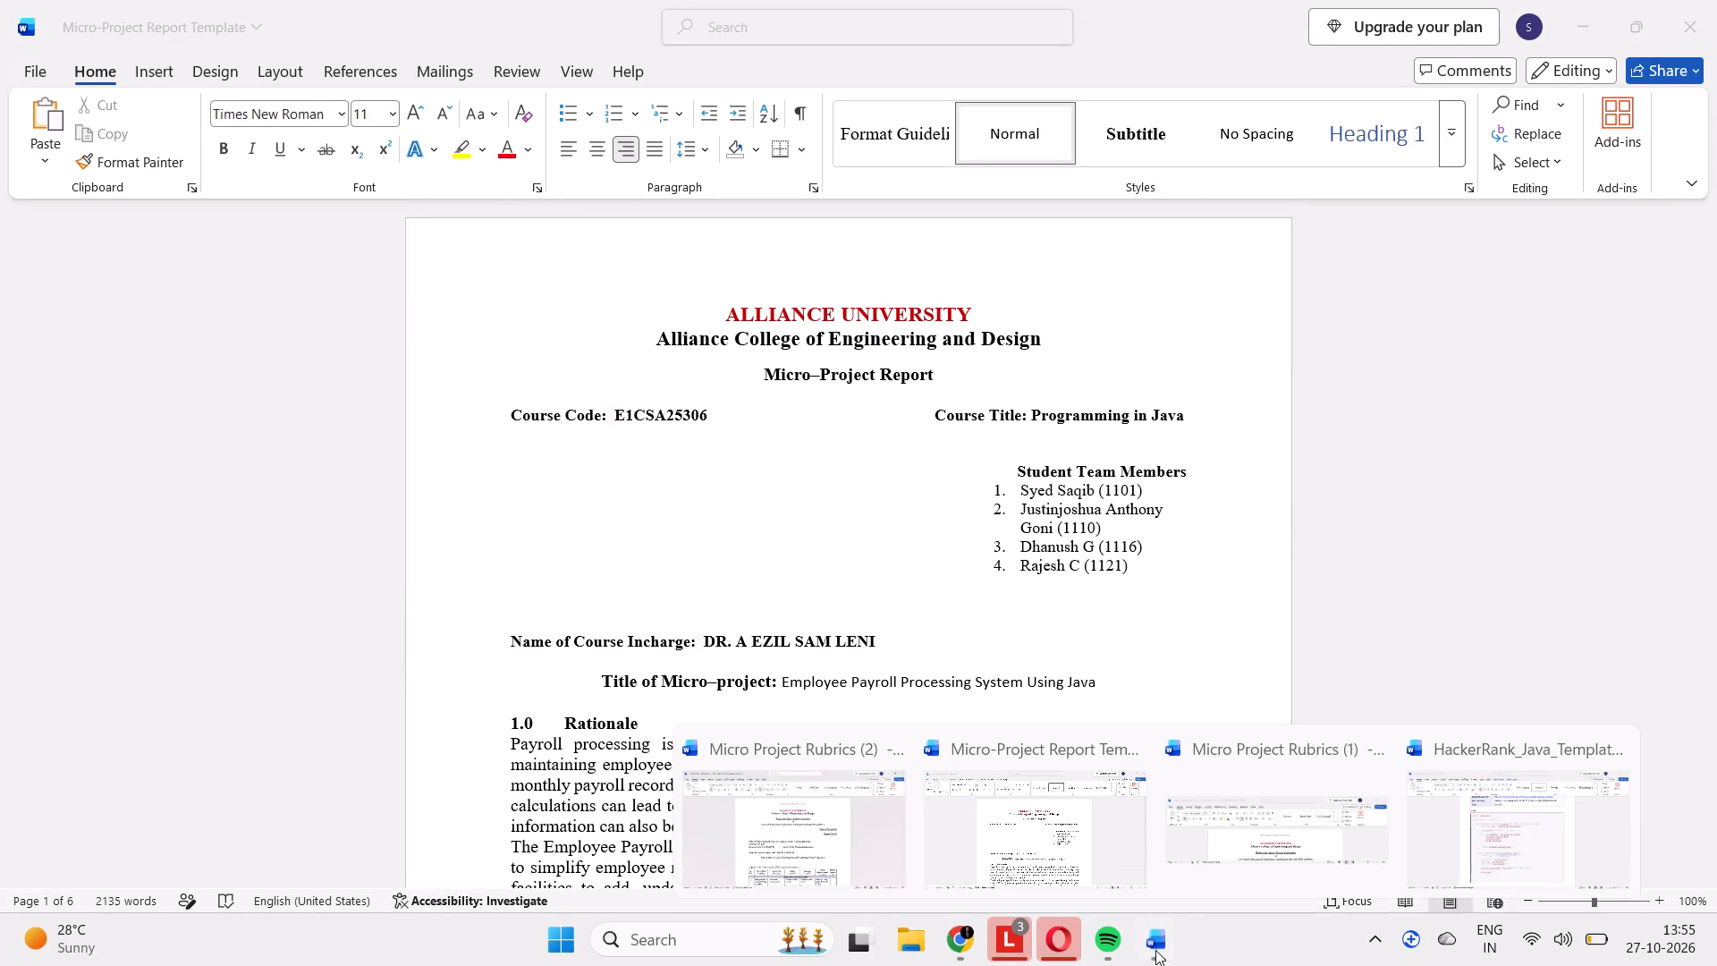
pyautogui.click(1249, 849)
pyautogui.click(1580, 329)
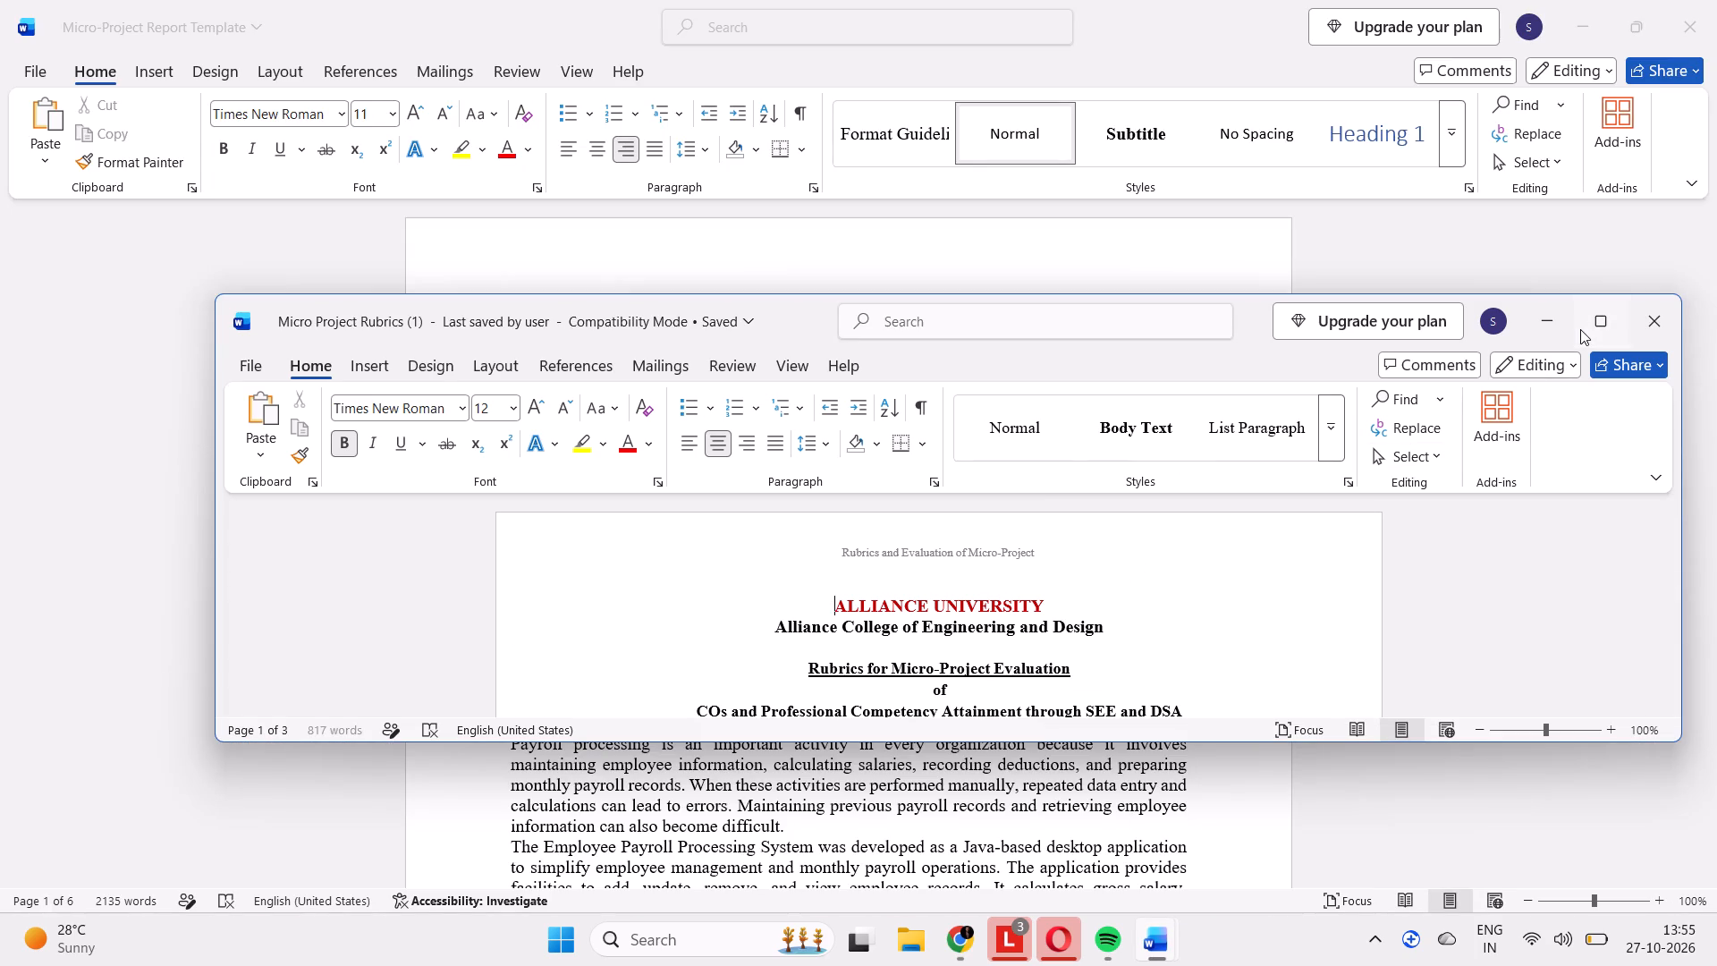
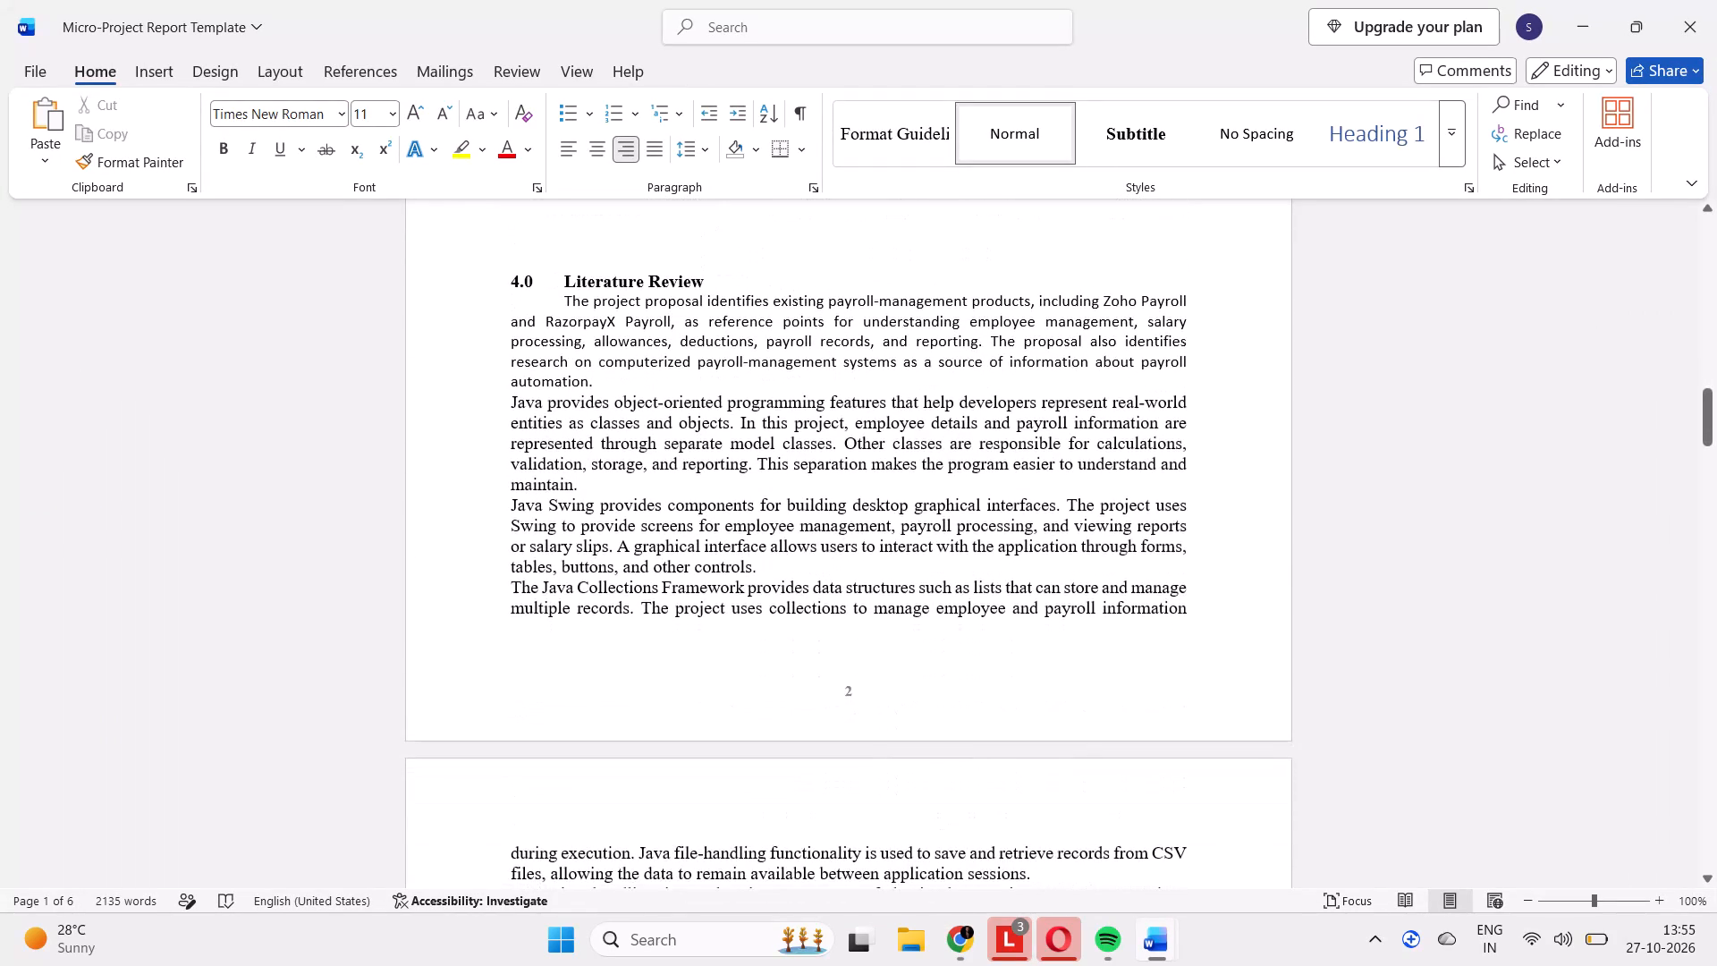
# Review the report's body sections, from Actual Methodology Followed back through Literature Review and Course Outcomes Addressed to Rationale.
pyautogui.scroll(-1, 813, 547)
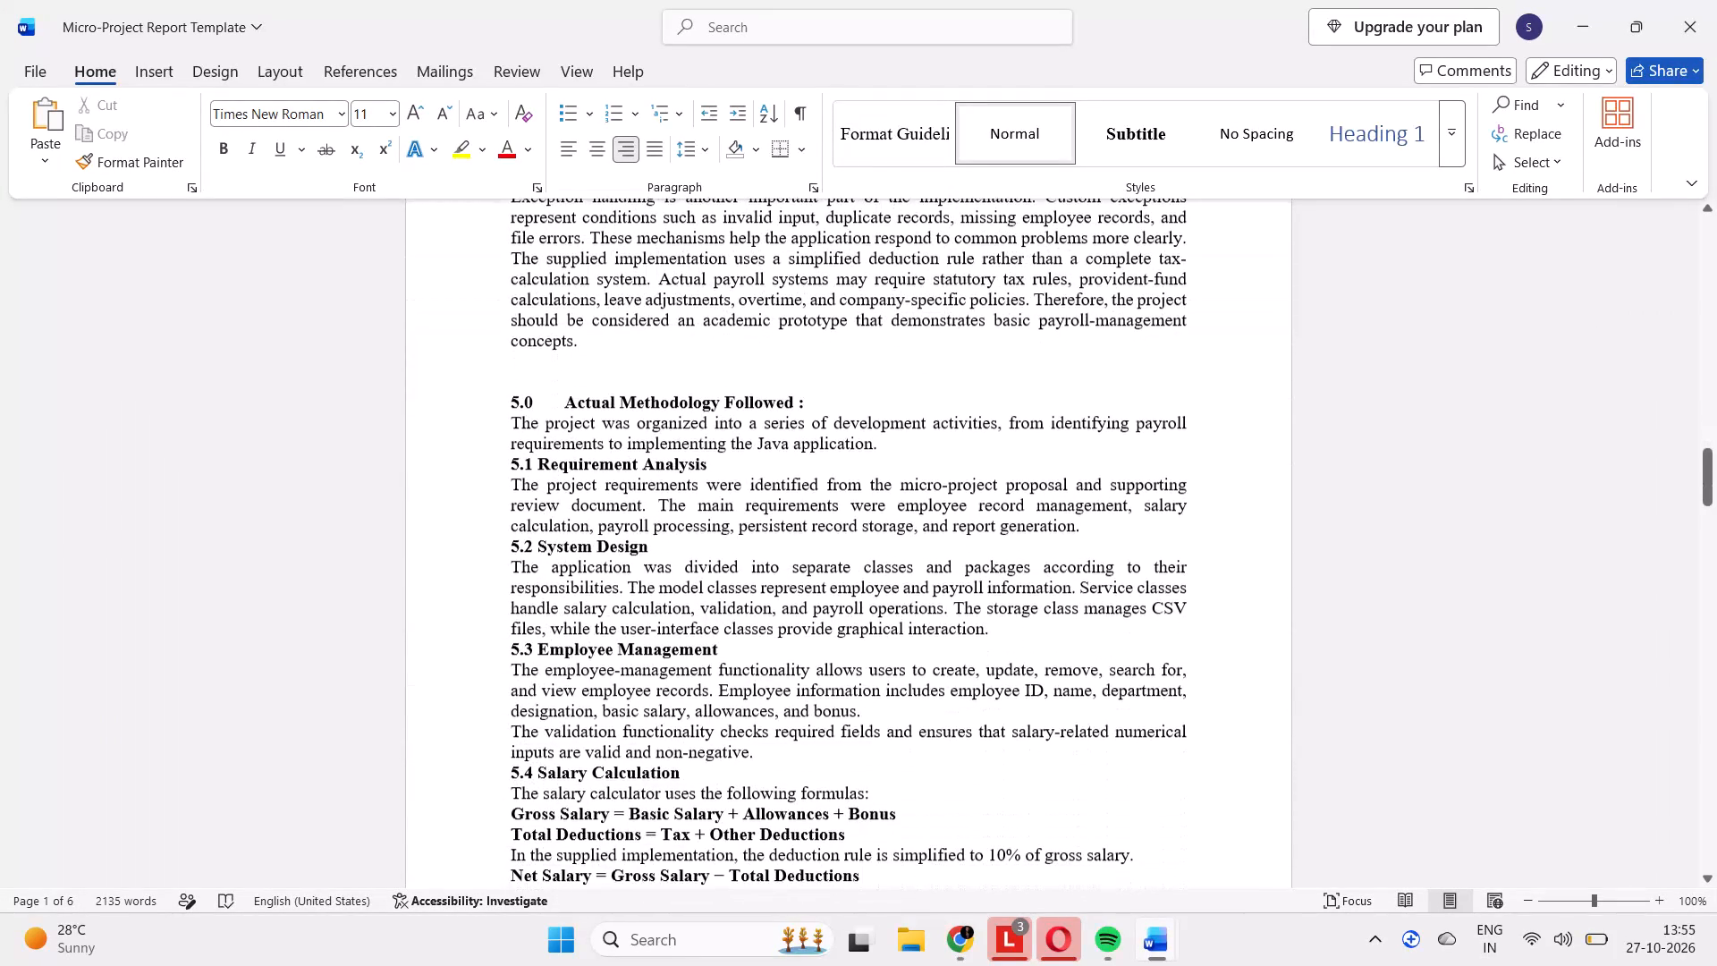
pyautogui.scroll(1, 813, 547)
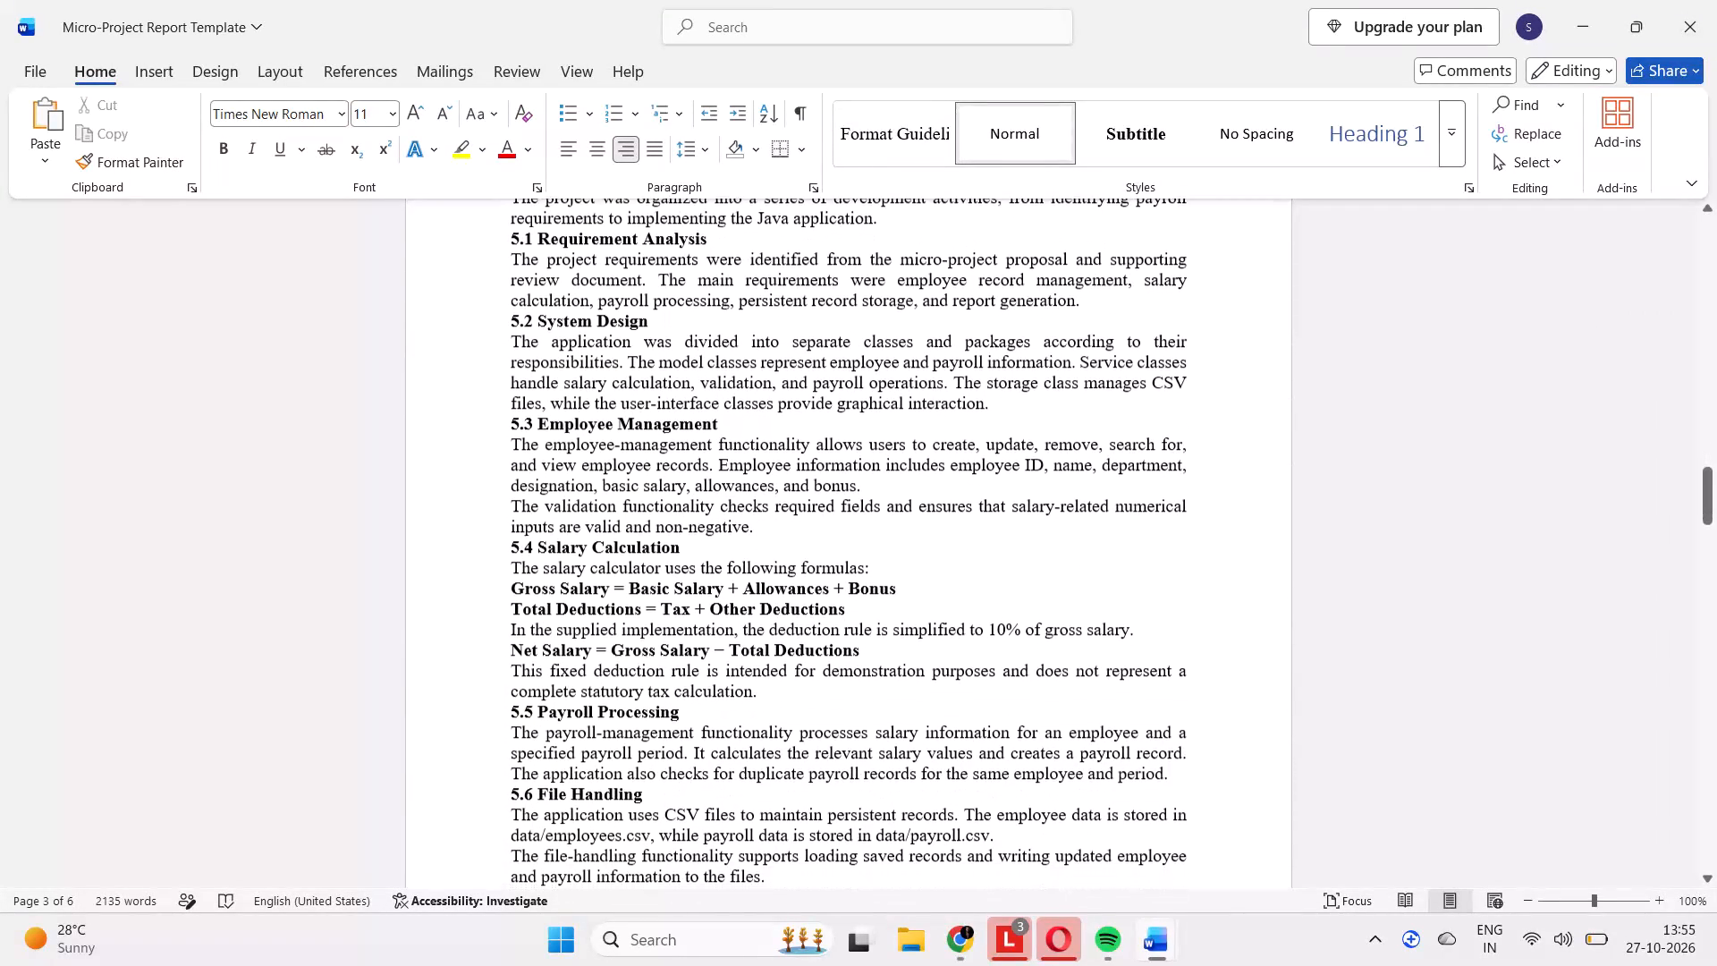
pyautogui.scroll(1, 813, 547)
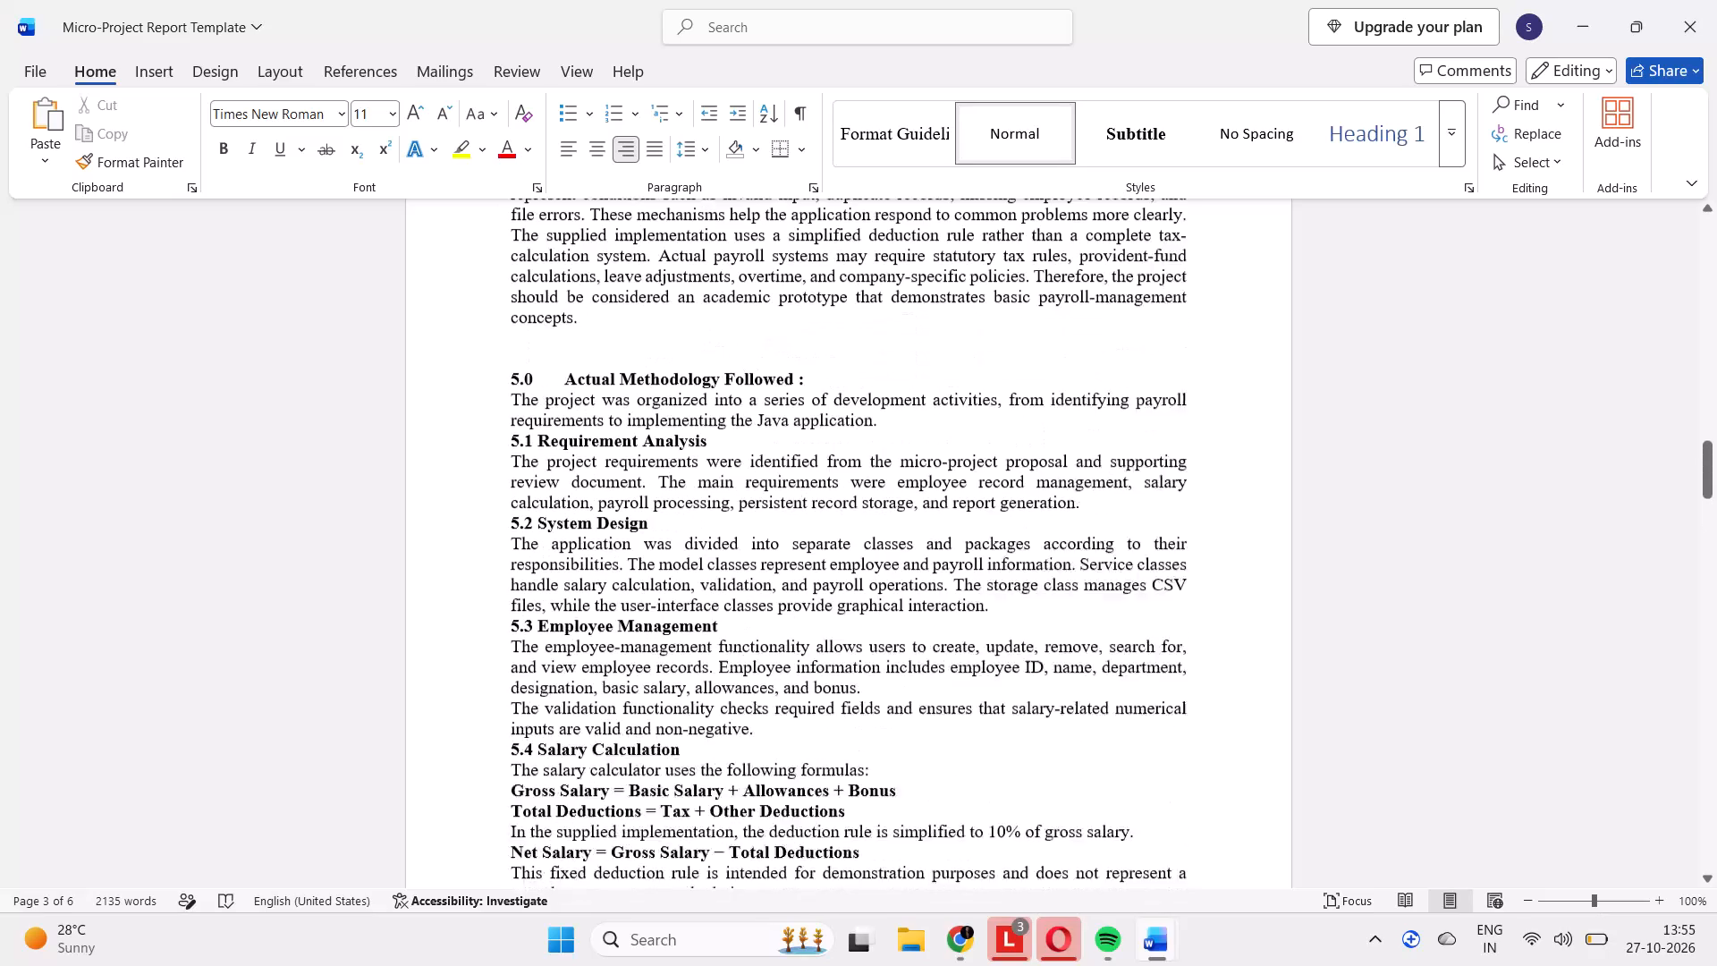
pyautogui.scroll(3, 813, 547)
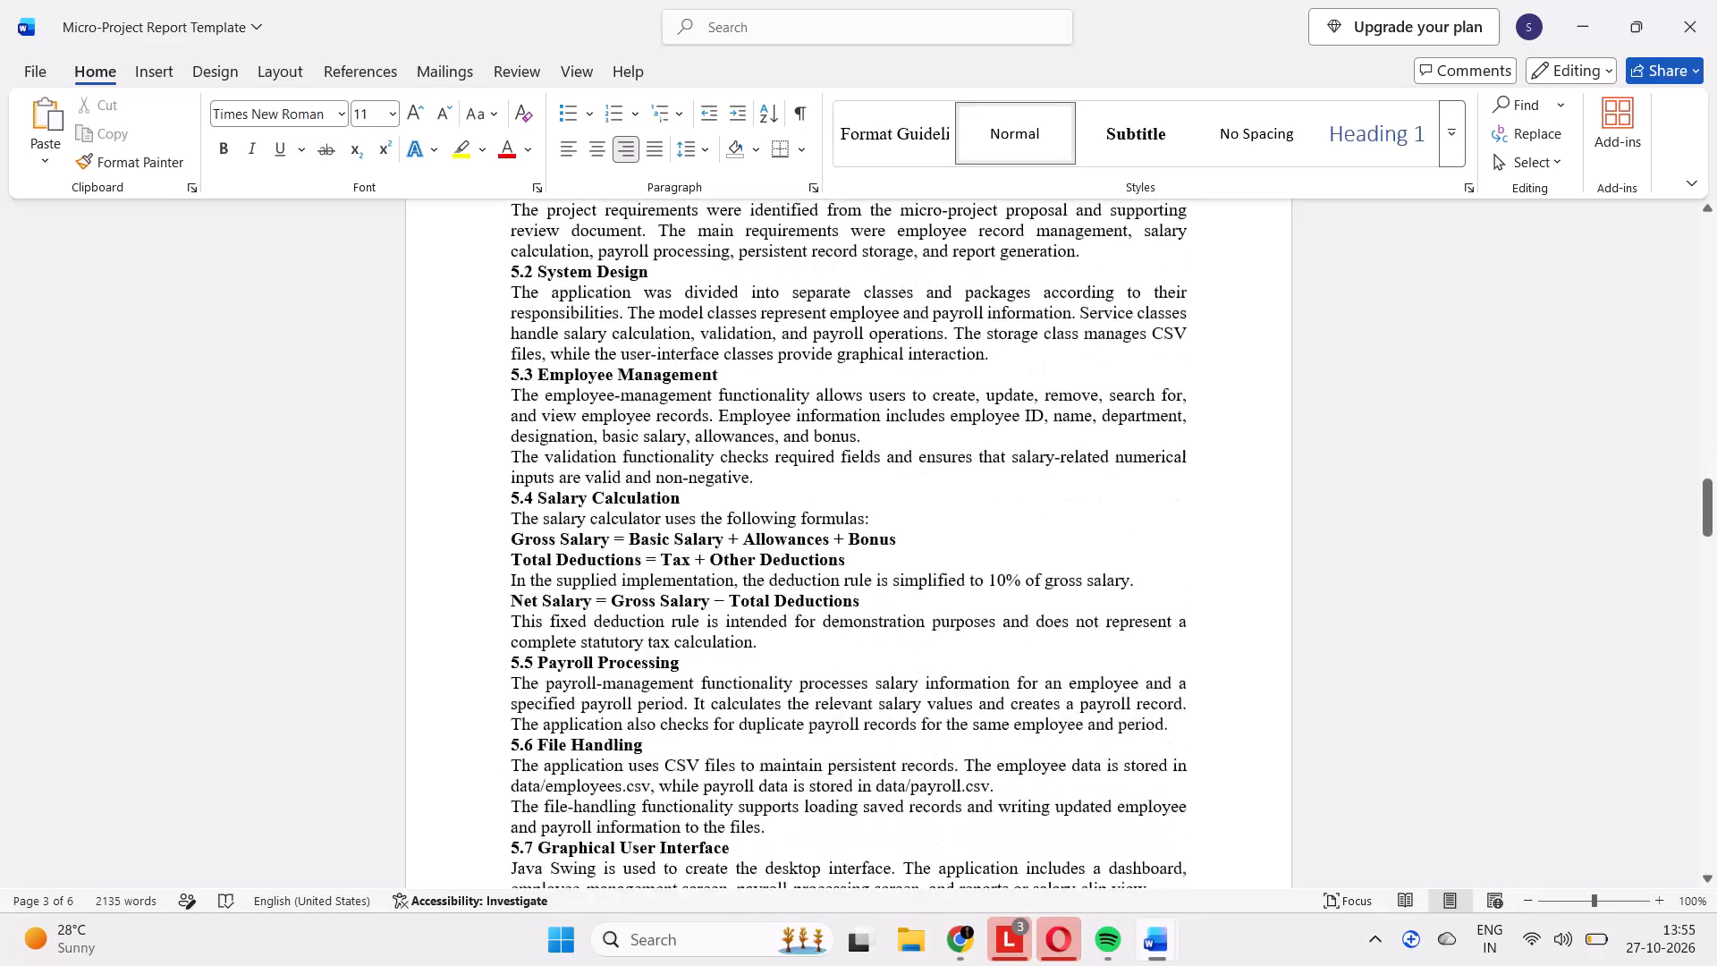
pyautogui.scroll(1, 813, 547)
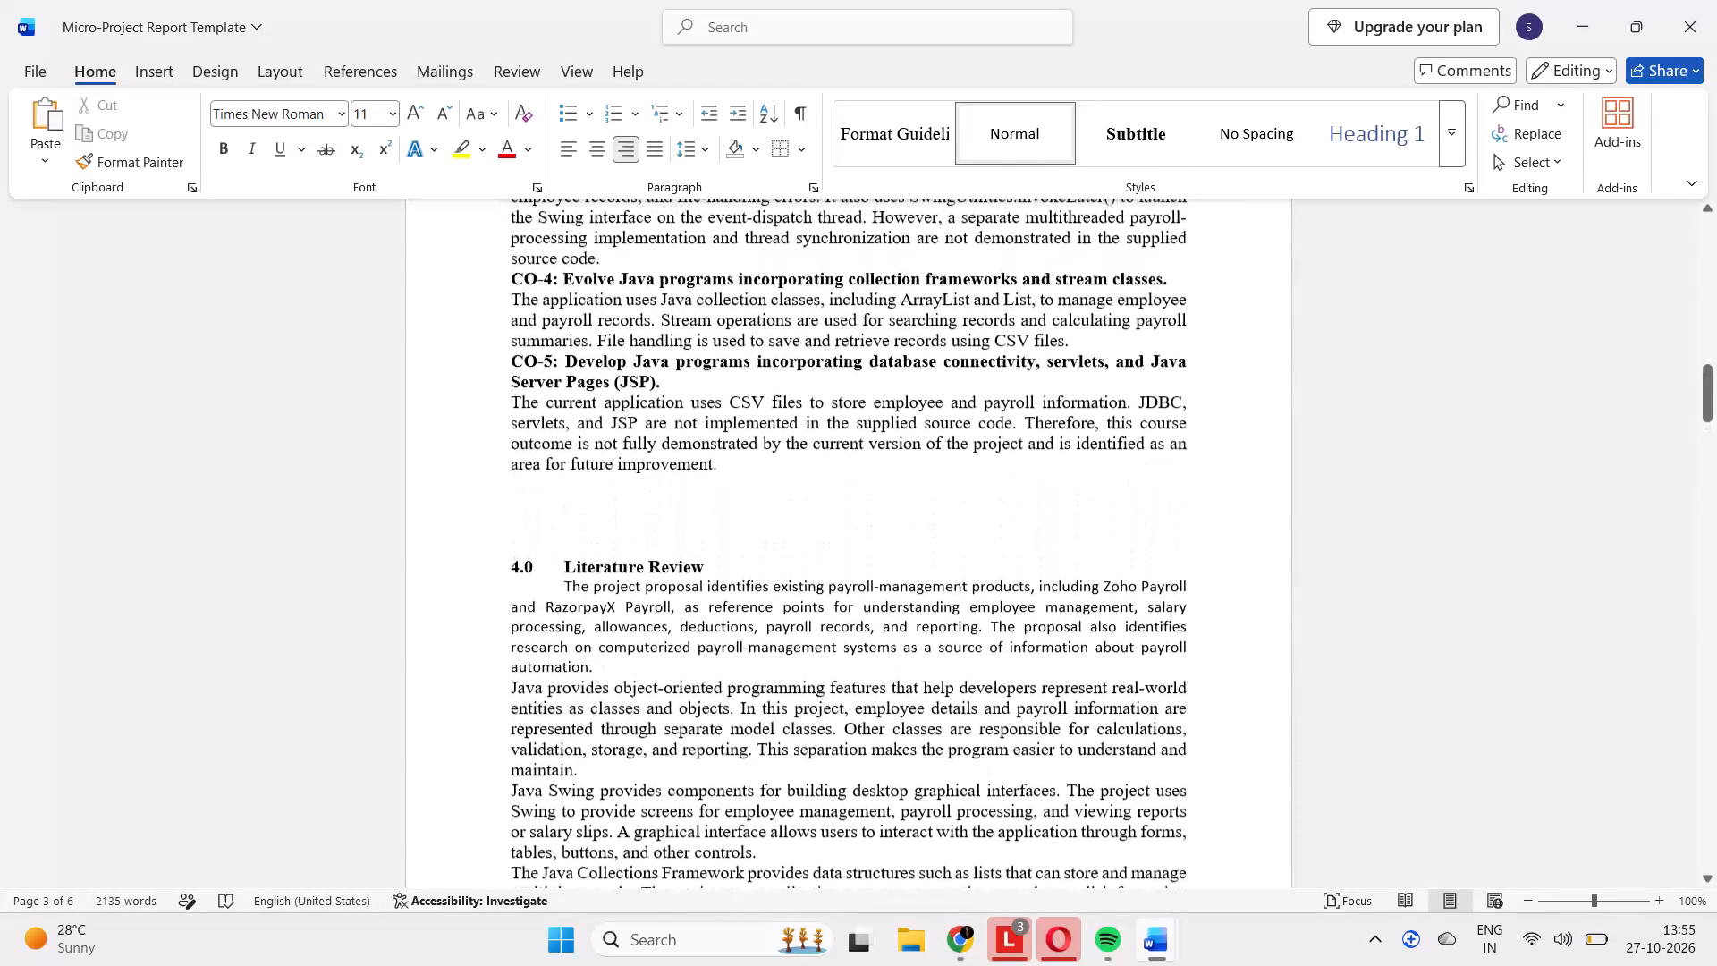
pyautogui.scroll(1, 813, 547)
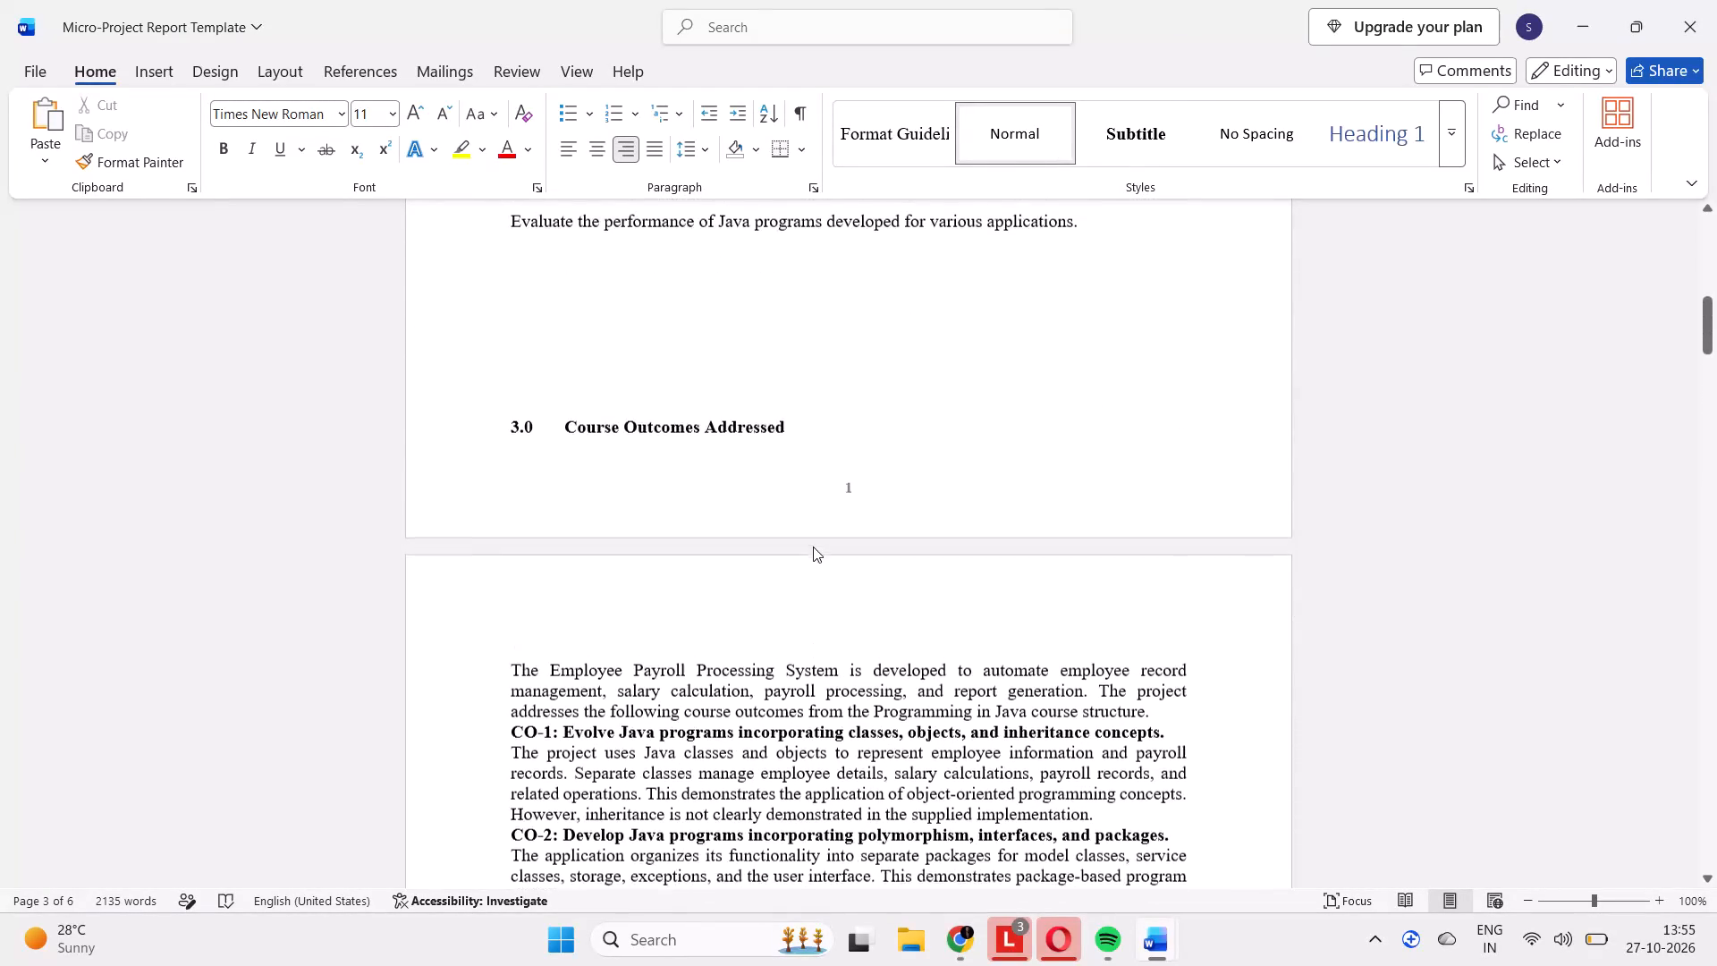
pyautogui.scroll(2, 813, 547)
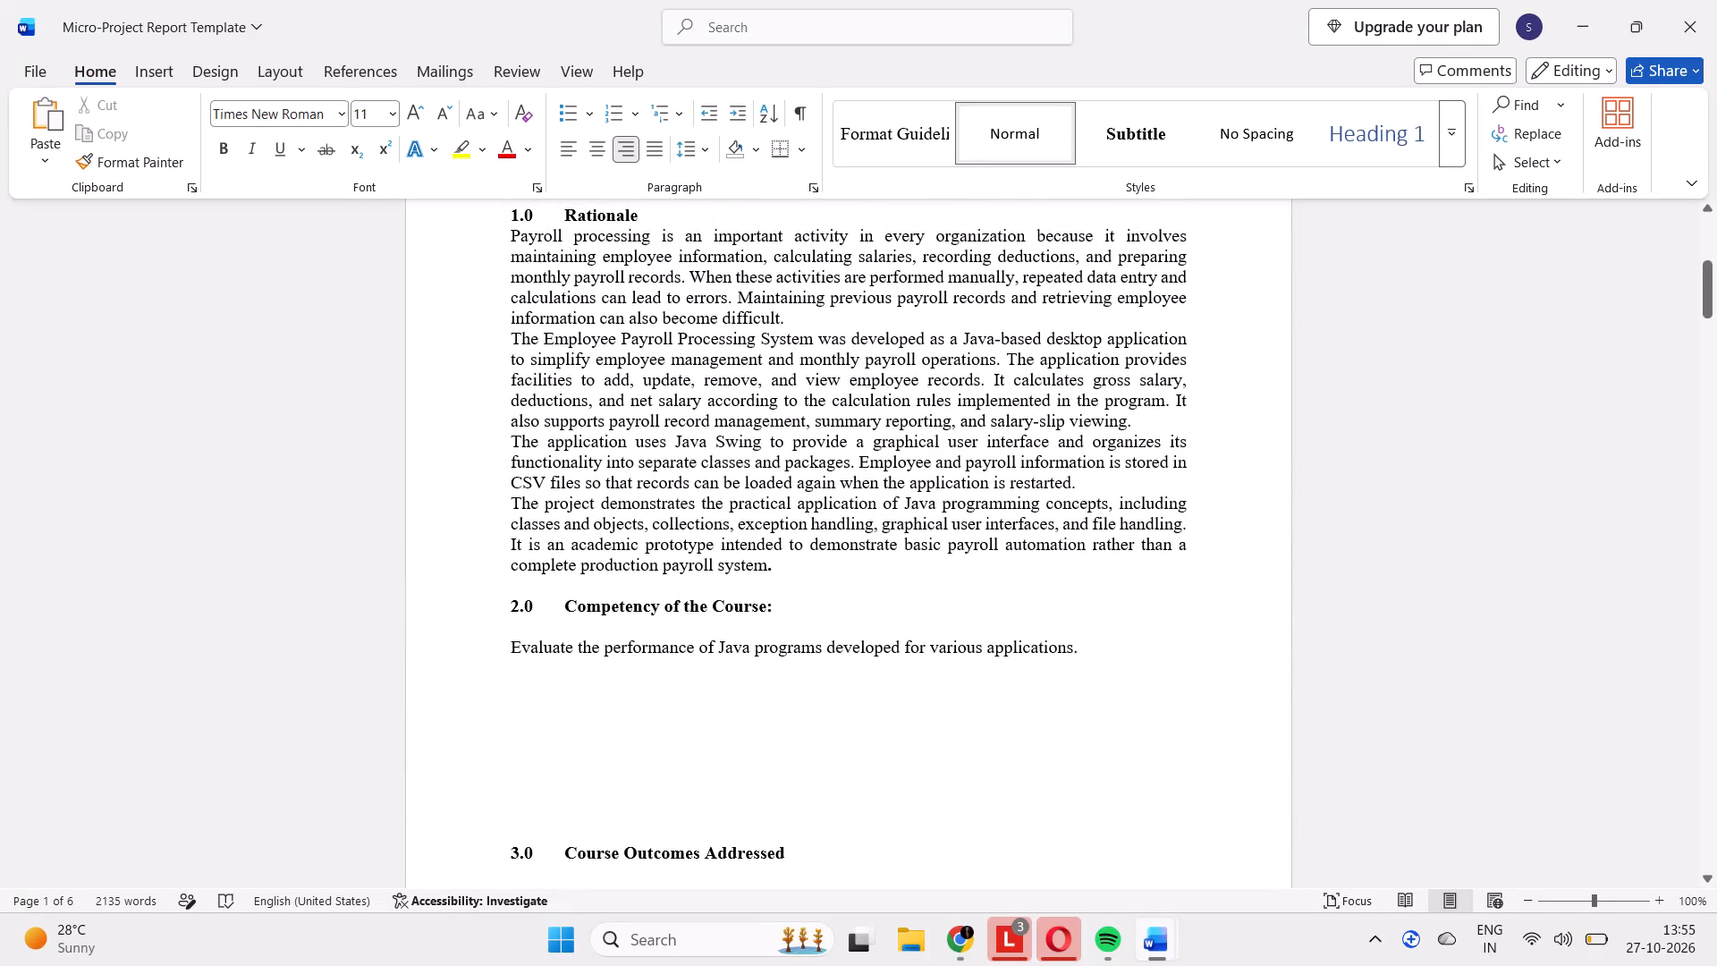
# Switch to the Chrome browser.
pyautogui.click(941, 942)
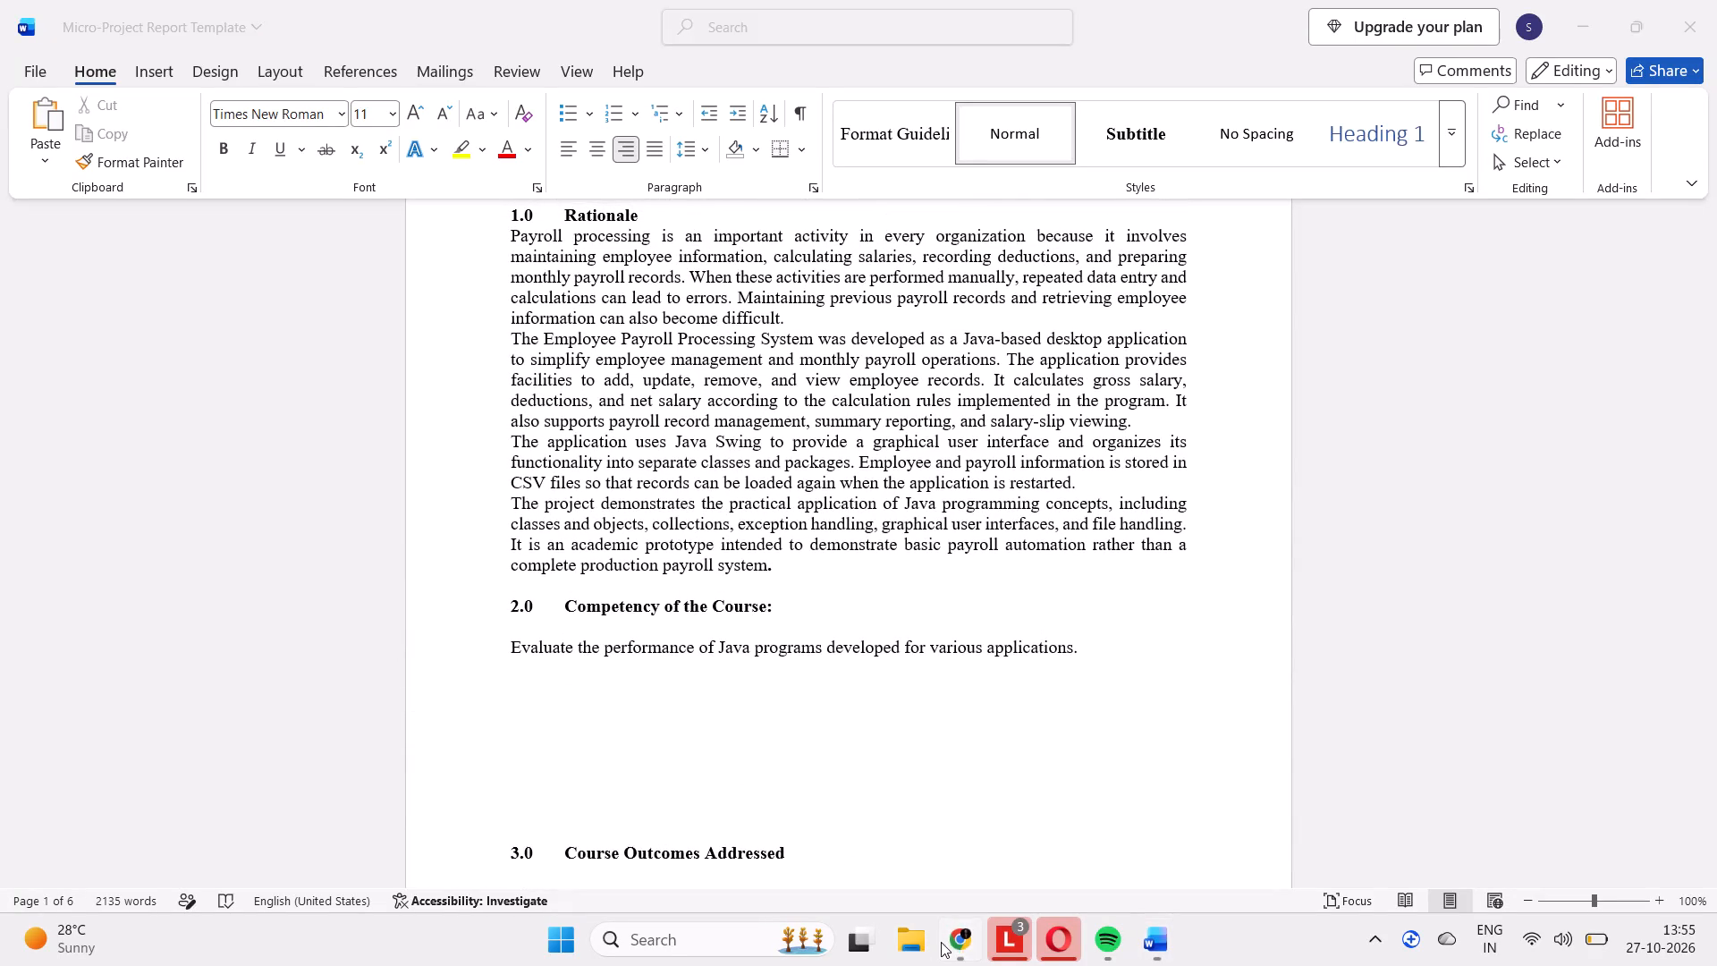
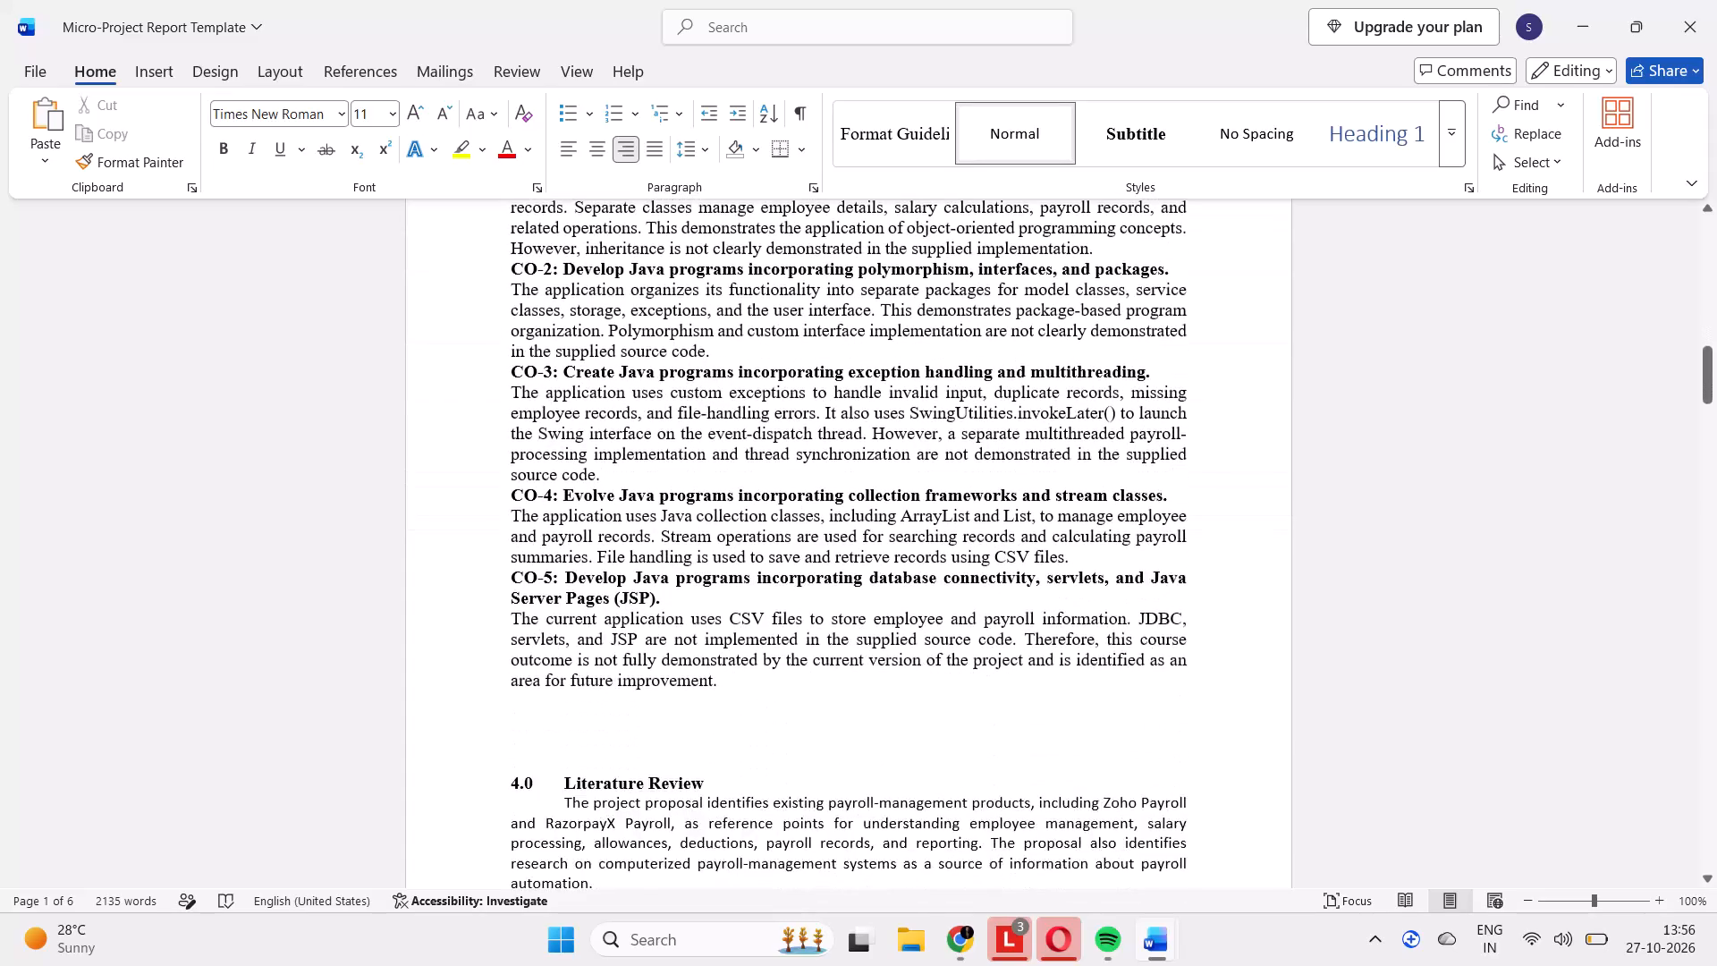
# Copy the Course Outcomes Addressed text, from its introductory paragraph through CO-5, and paste it back over the same passage.
pyautogui.moveTo(717, 826); pyautogui.dragTo(512, 247)
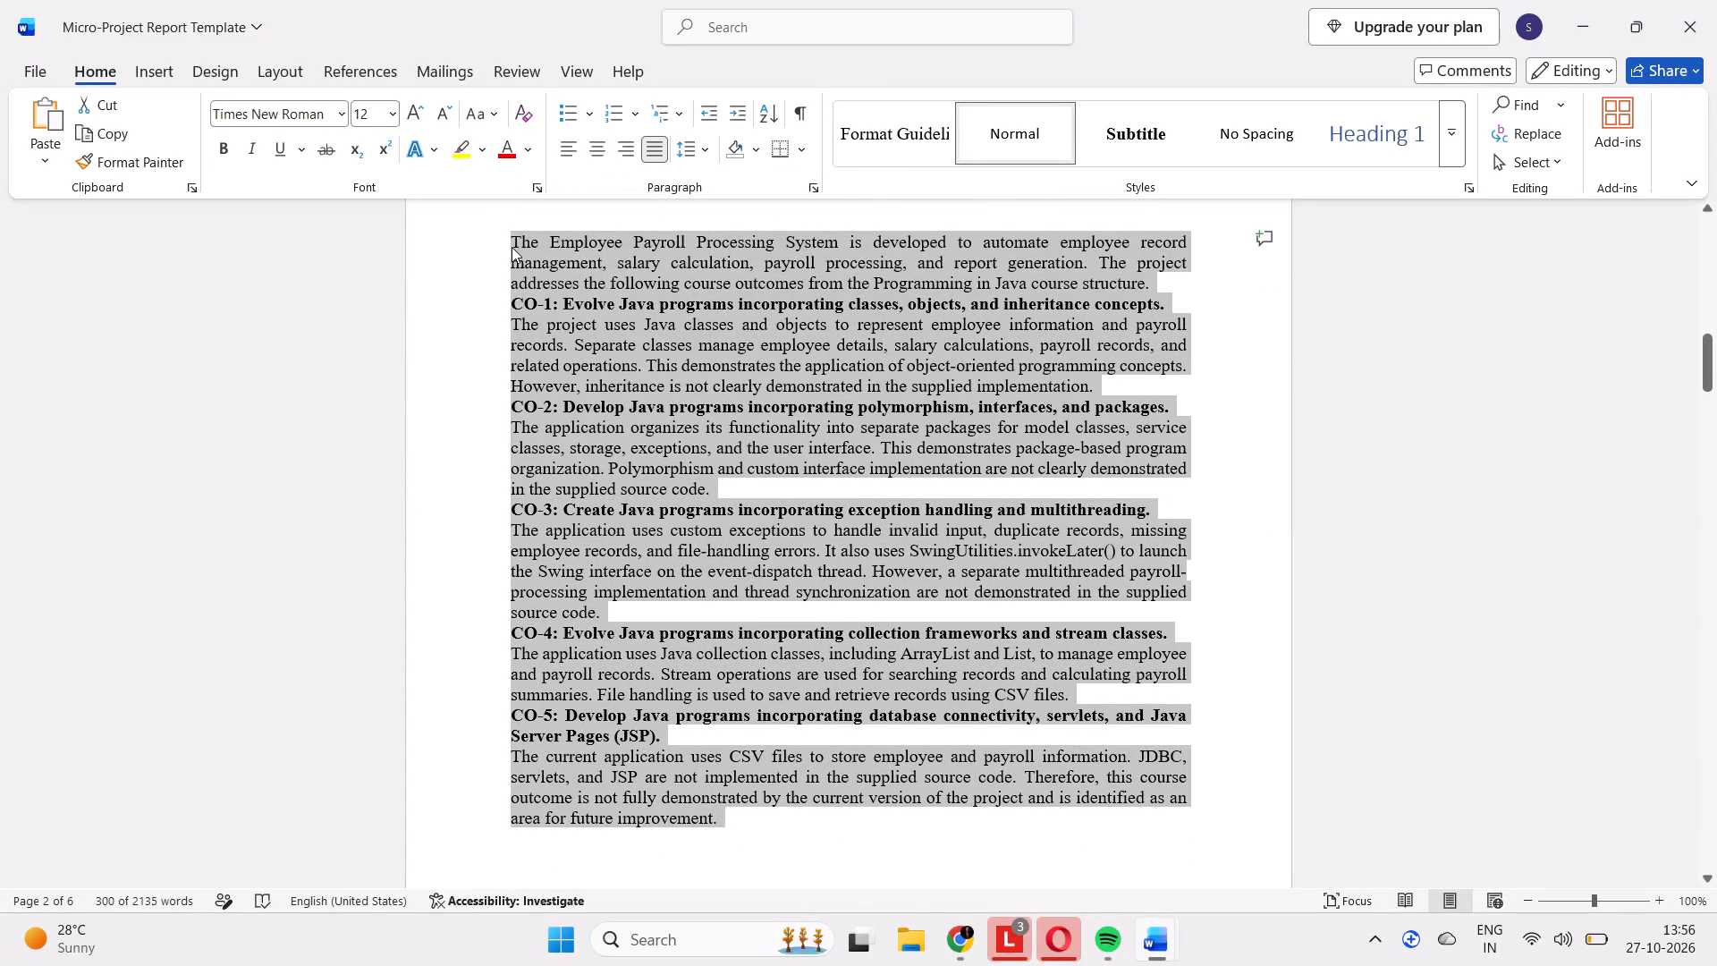
pyautogui.hotkey('ctrl', 'c')
pyautogui.hotkey('ctrl', 'v')
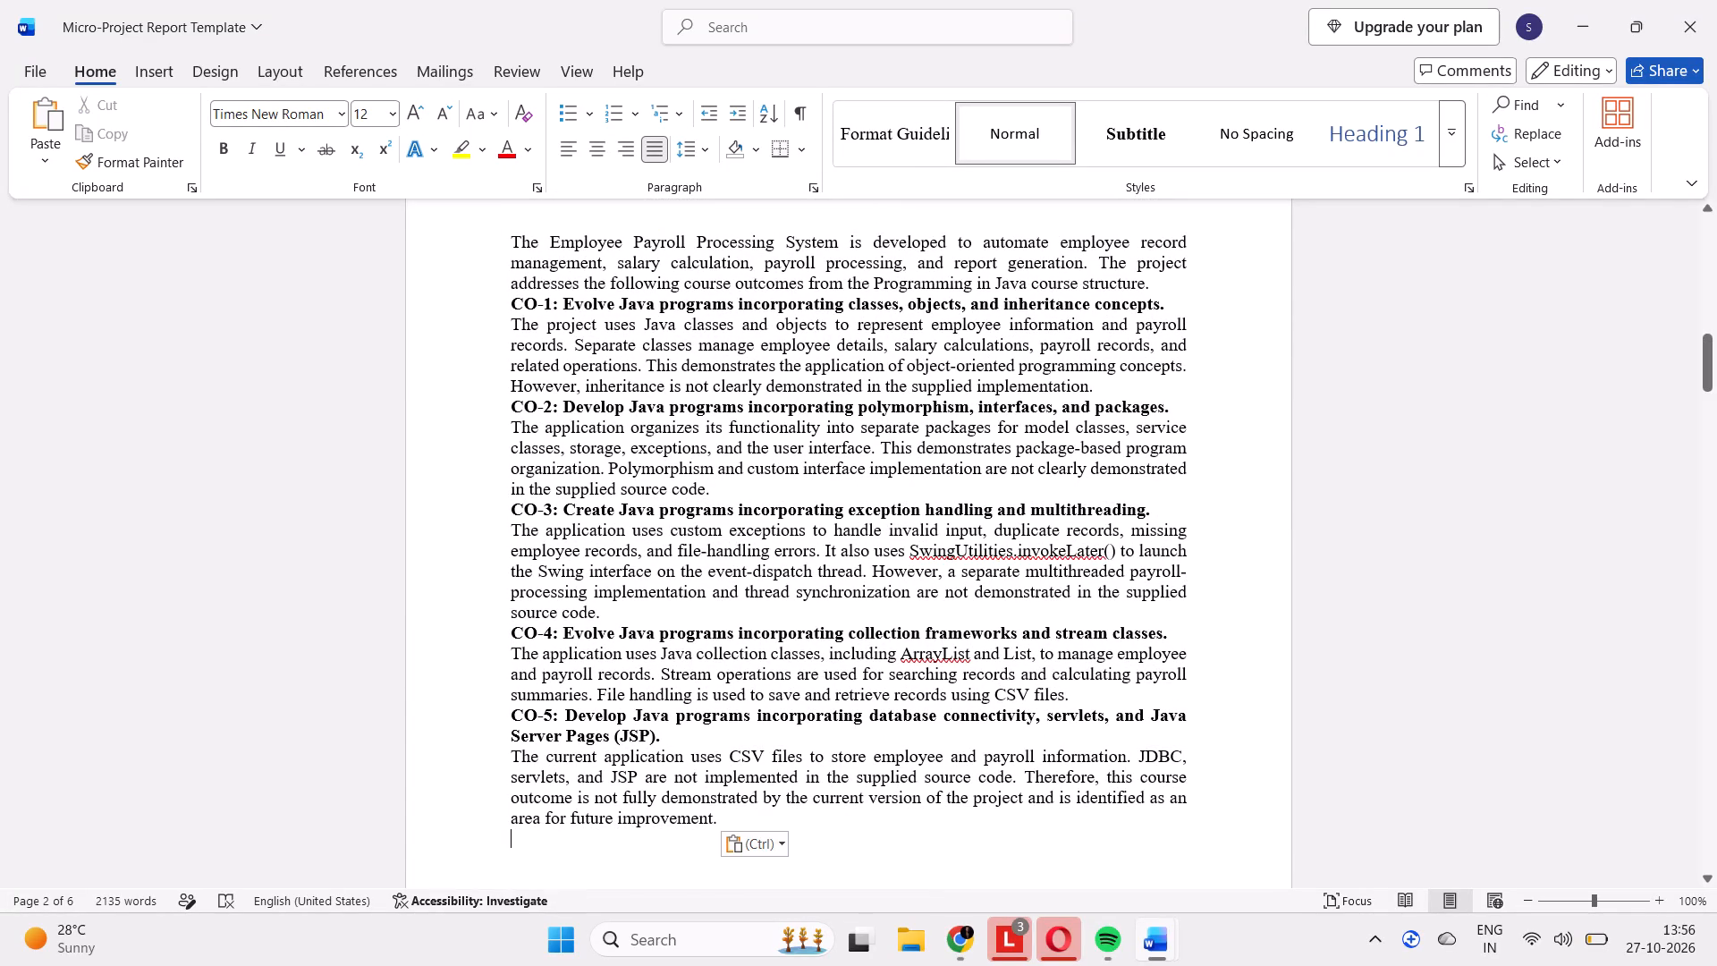
# Select the course outcomes text again, up to the end of the CO-5 paragraph.
pyautogui.moveTo(732, 823); pyautogui.dragTo(503, 286)
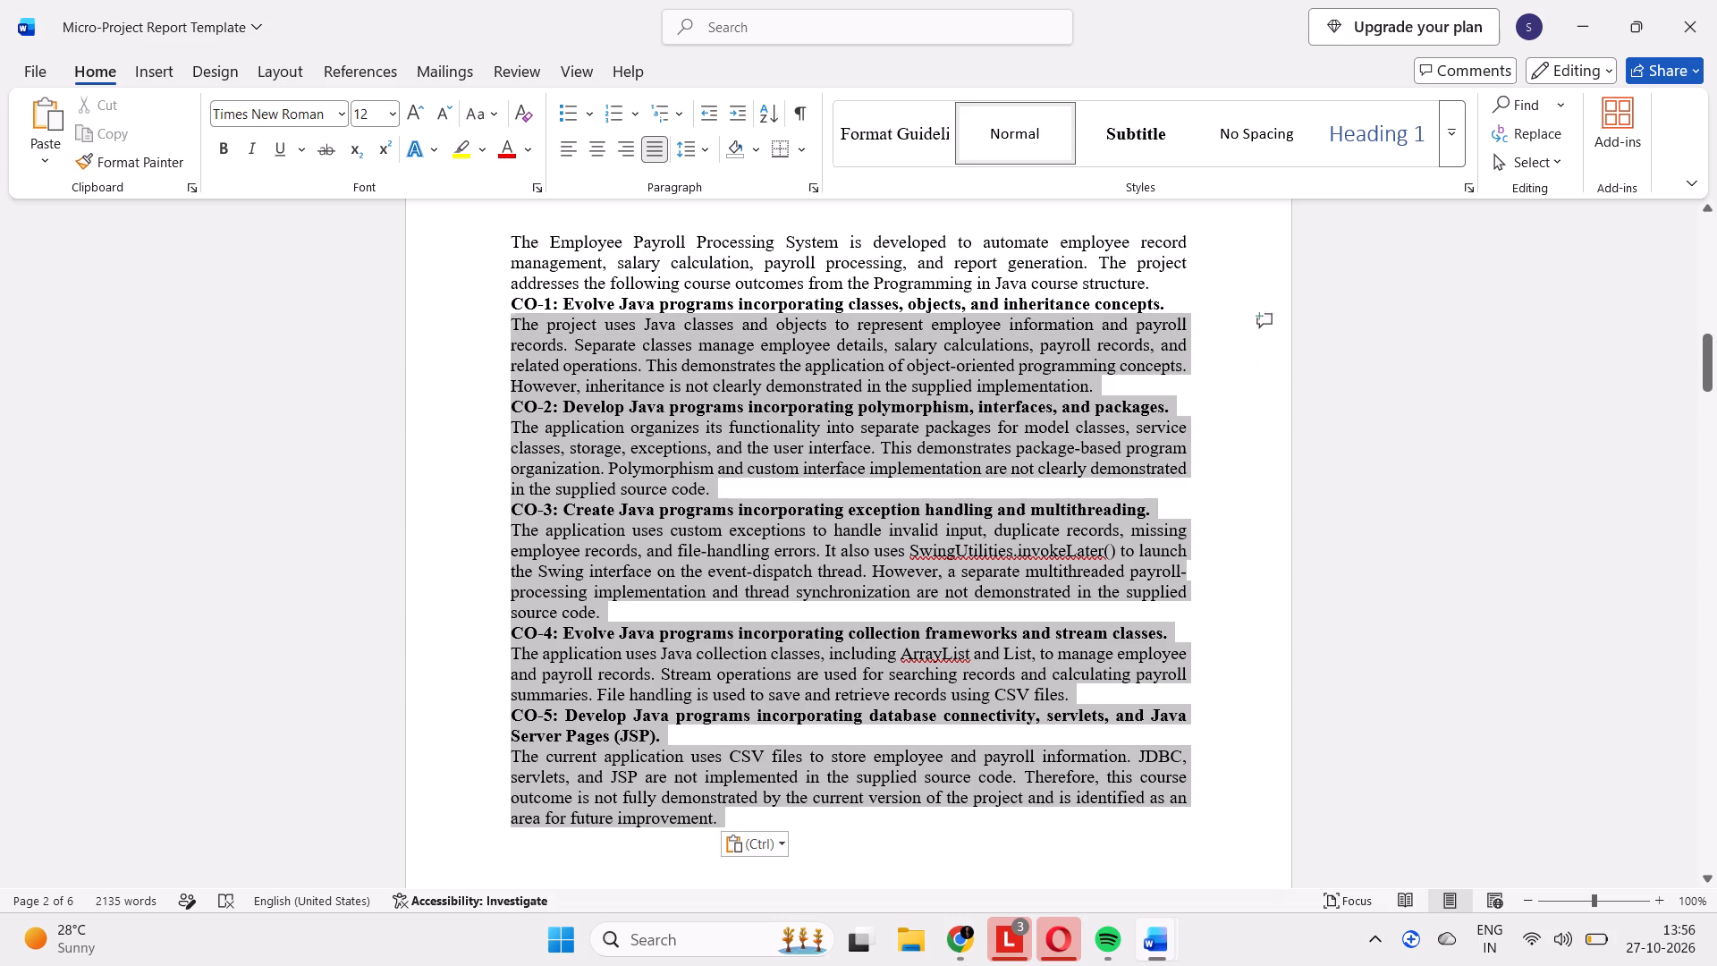
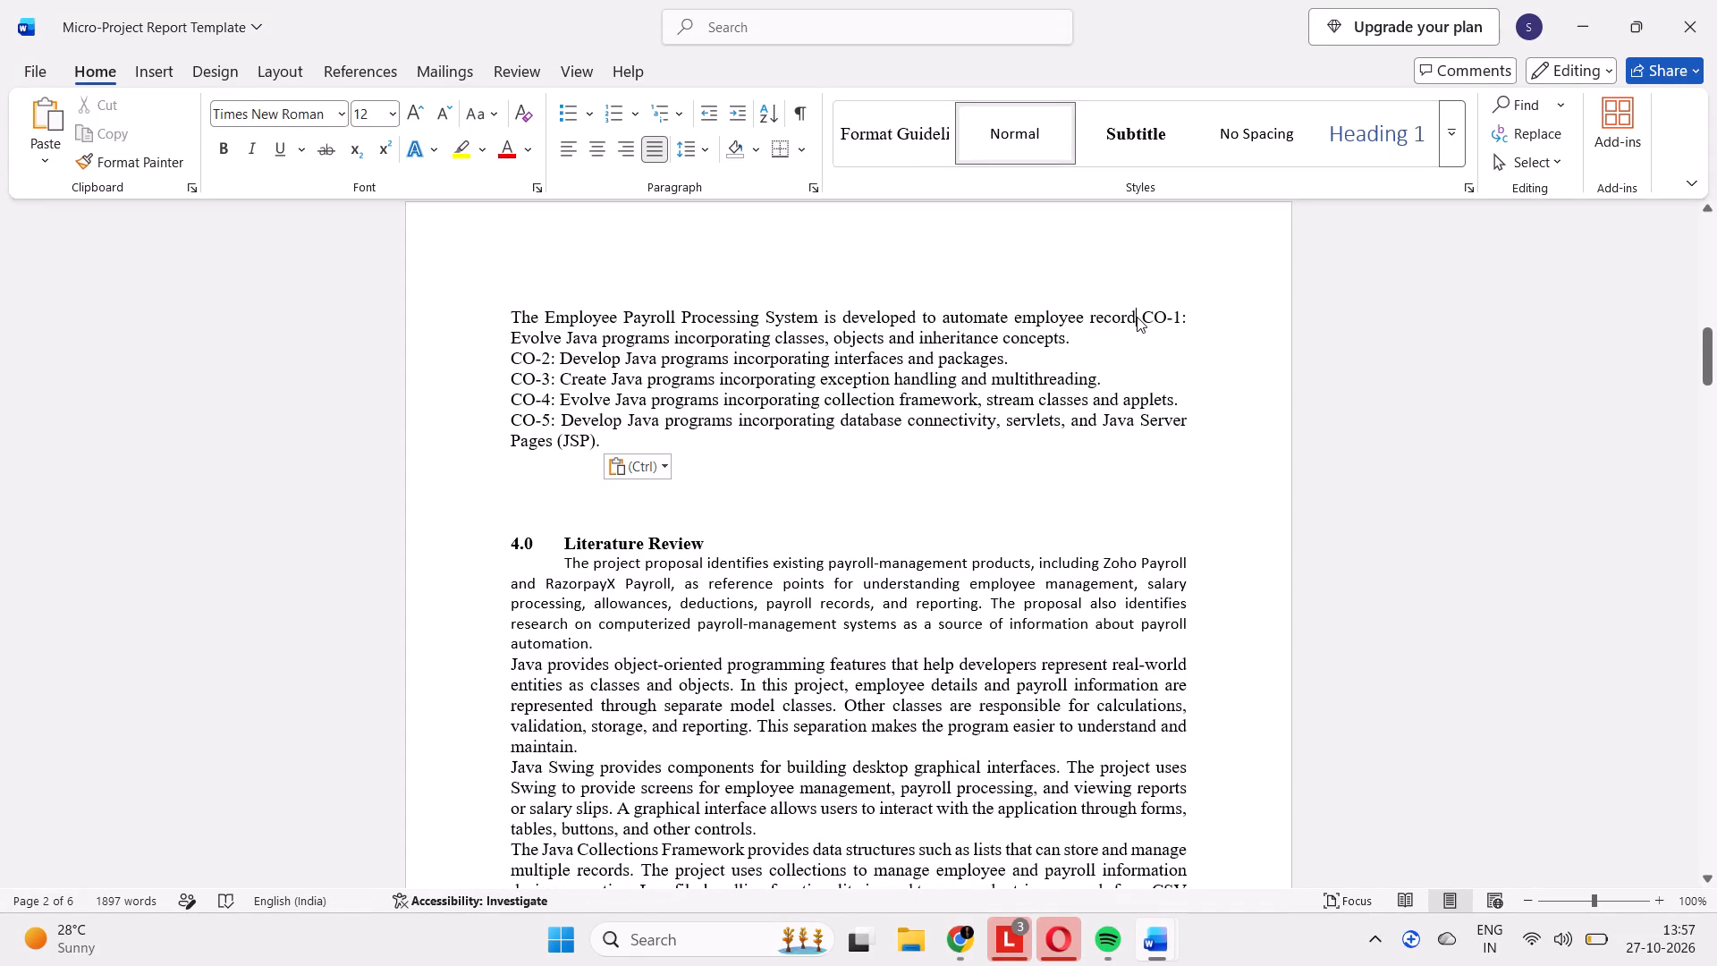
# Delete the remaining introductory text before CO-1 so the passage starts with the course outcomes list, and save the document.
pyautogui.hotkey('ctrl', 'BackSpace')
pyautogui.hotkey('ctrl', 'BackSpace')
pyautogui.hotkey('ctrl', 'BackSpace')
pyautogui.hotkey('ctrl', 'BackSpace')
pyautogui.hotkey('ctrl', 'BackSpace')
pyautogui.hotkey('ctrl', 'BackSpace')
pyautogui.hotkey('ctrl', 'BackSpace')
pyautogui.hotkey('ctrl', 'BackSpace')
pyautogui.hotkey('ctrl', 'BackSpace')
pyautogui.hotkey('ctrl', 'BackSpace')
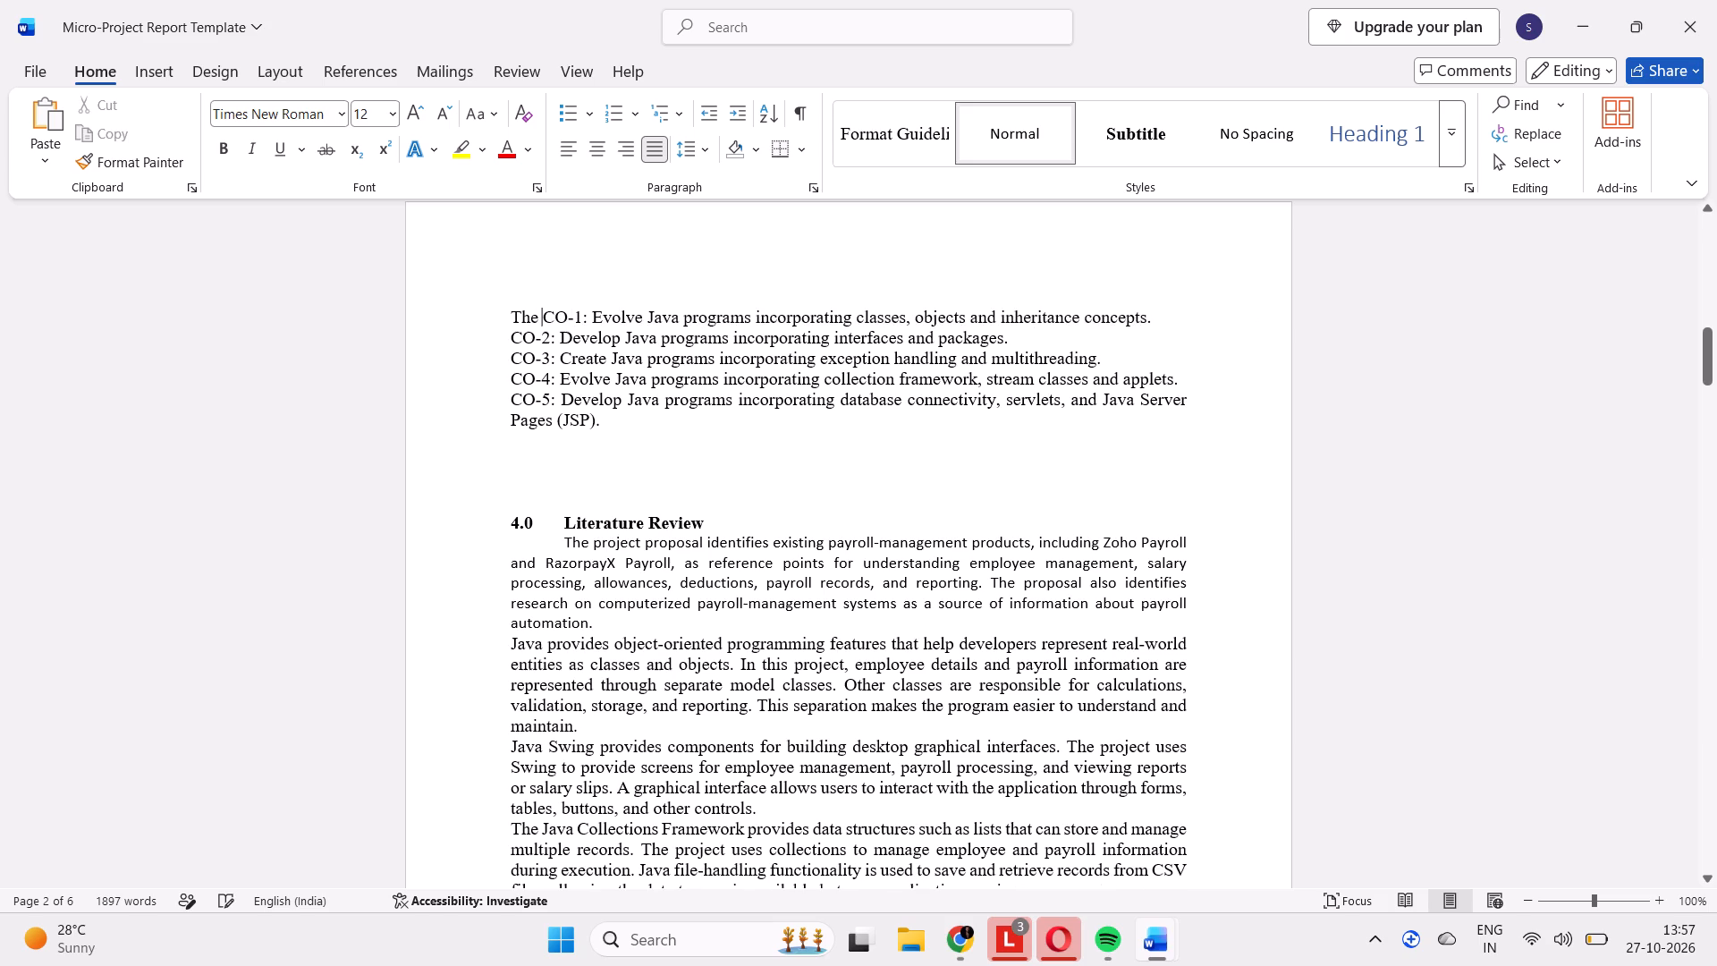
pyautogui.hotkey('ctrl', 'BackSpace')
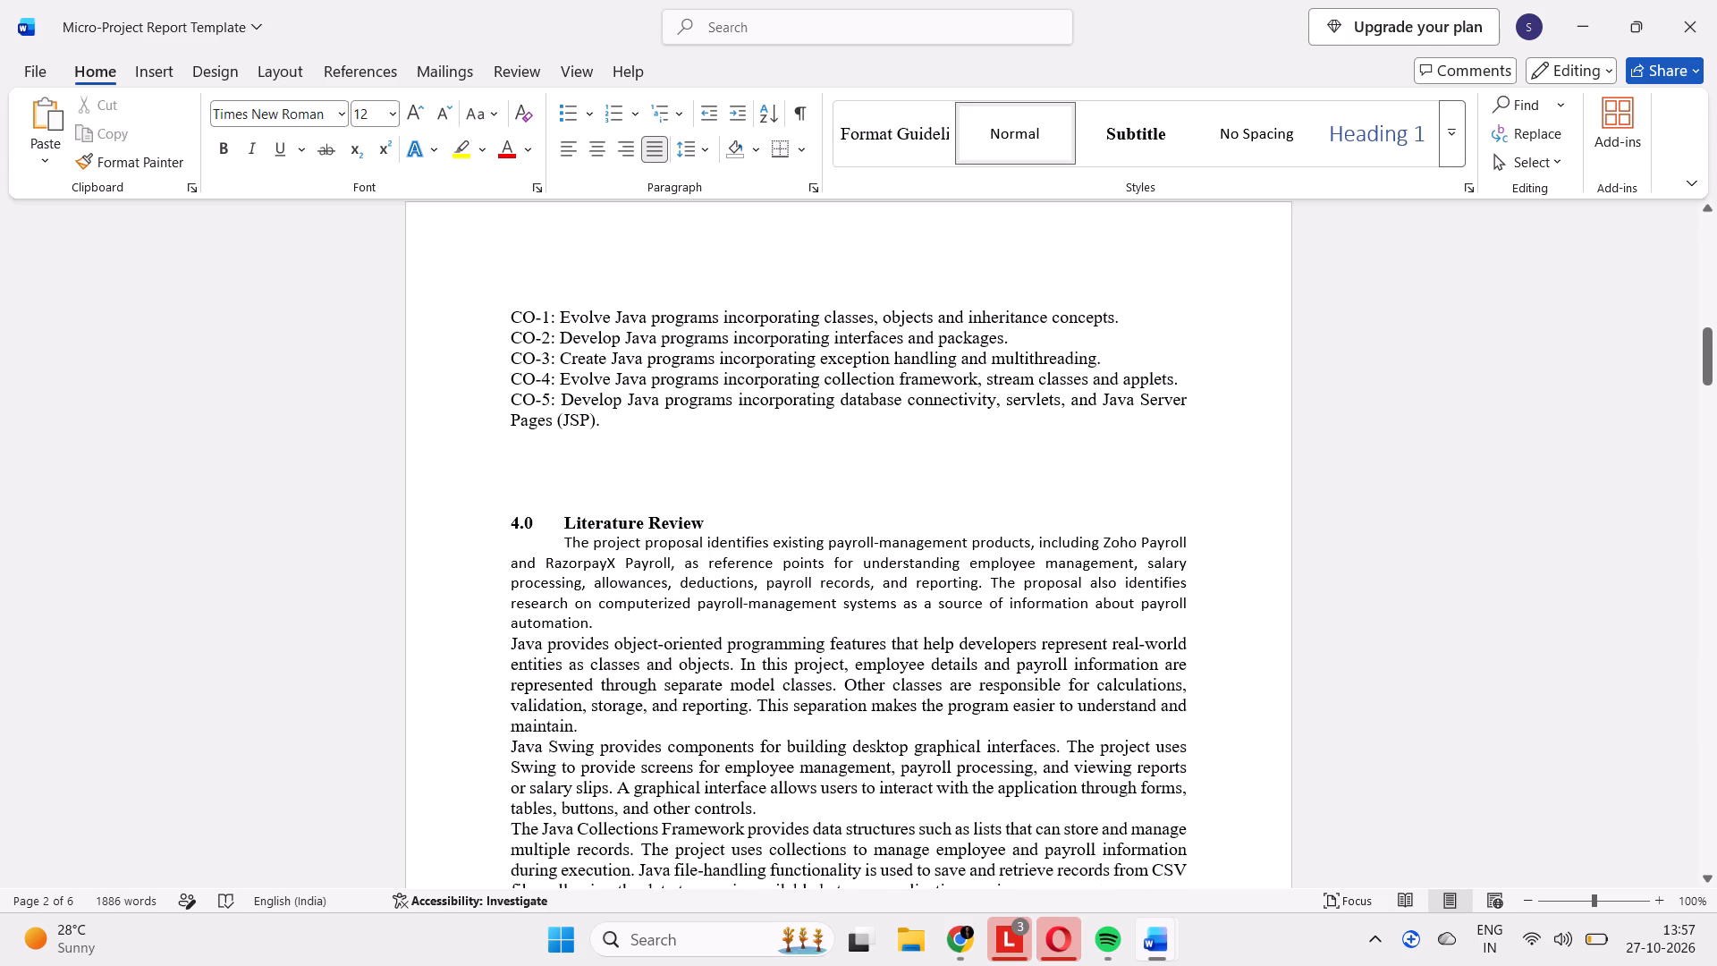
pyautogui.hotkey('ctrl', 's')
# Review the report's later sections, from Outputs of the Micro-project through References, checking their content and formatting.
pyautogui.scroll(4, 1198, 524)
pyautogui.scroll(-1, 1198, 524)
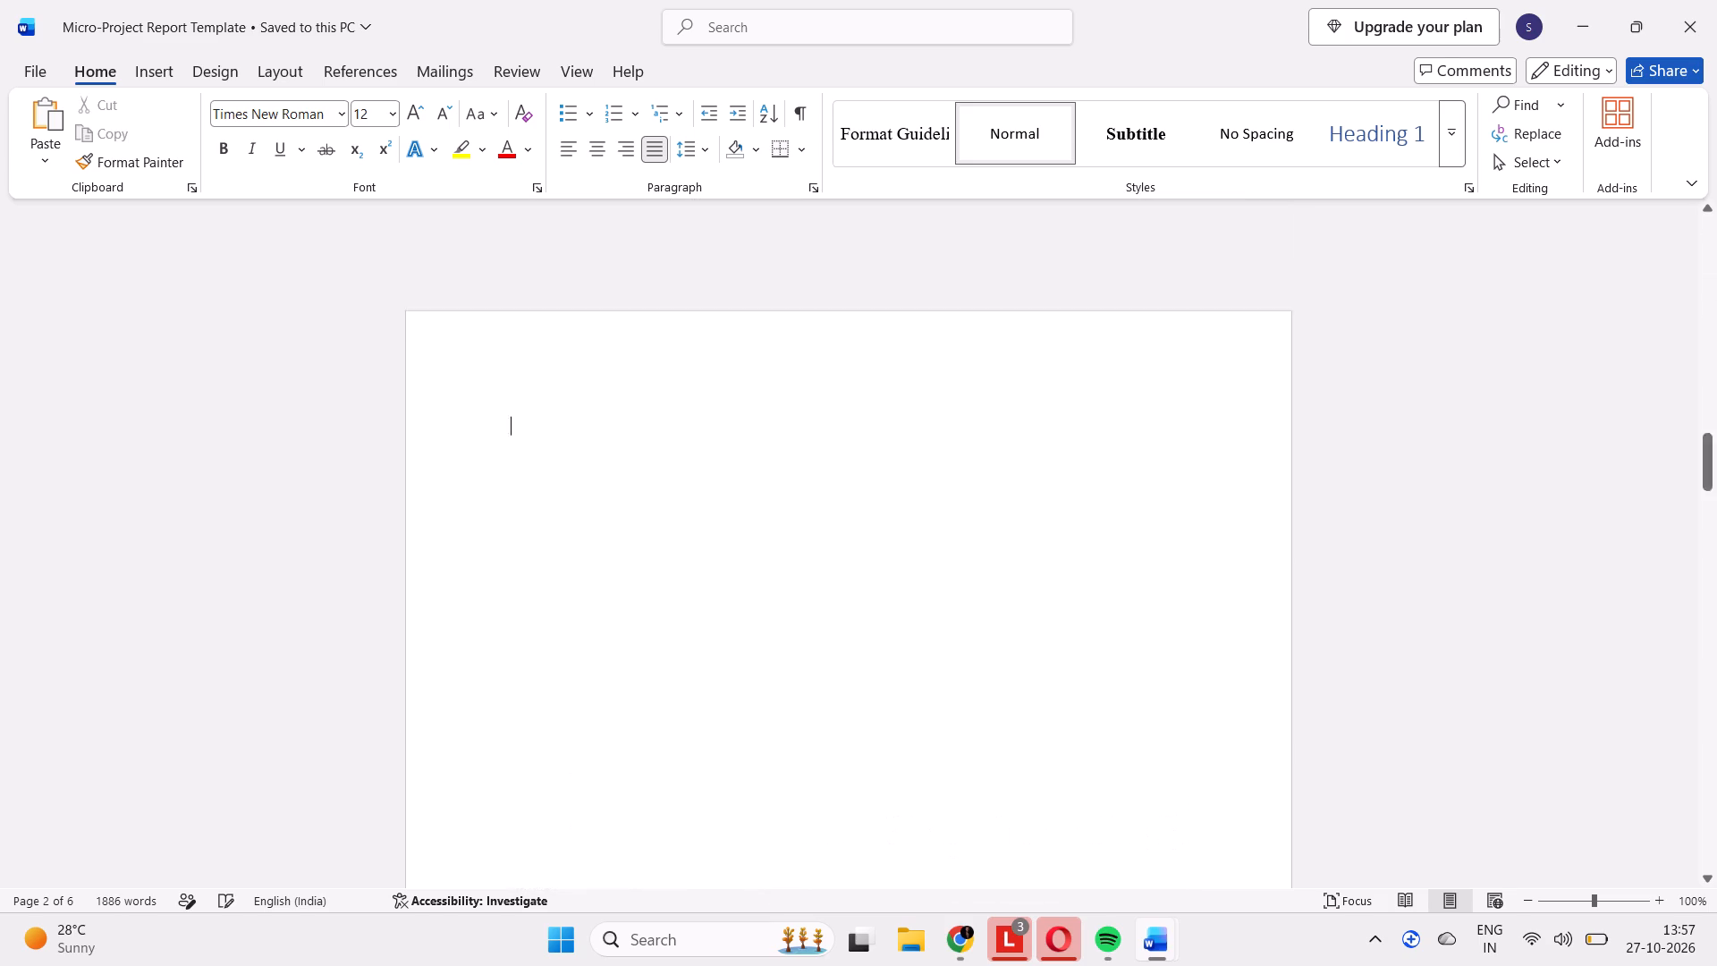
pyautogui.scroll(-1, 1198, 524)
pyautogui.scroll(1, 1198, 524)
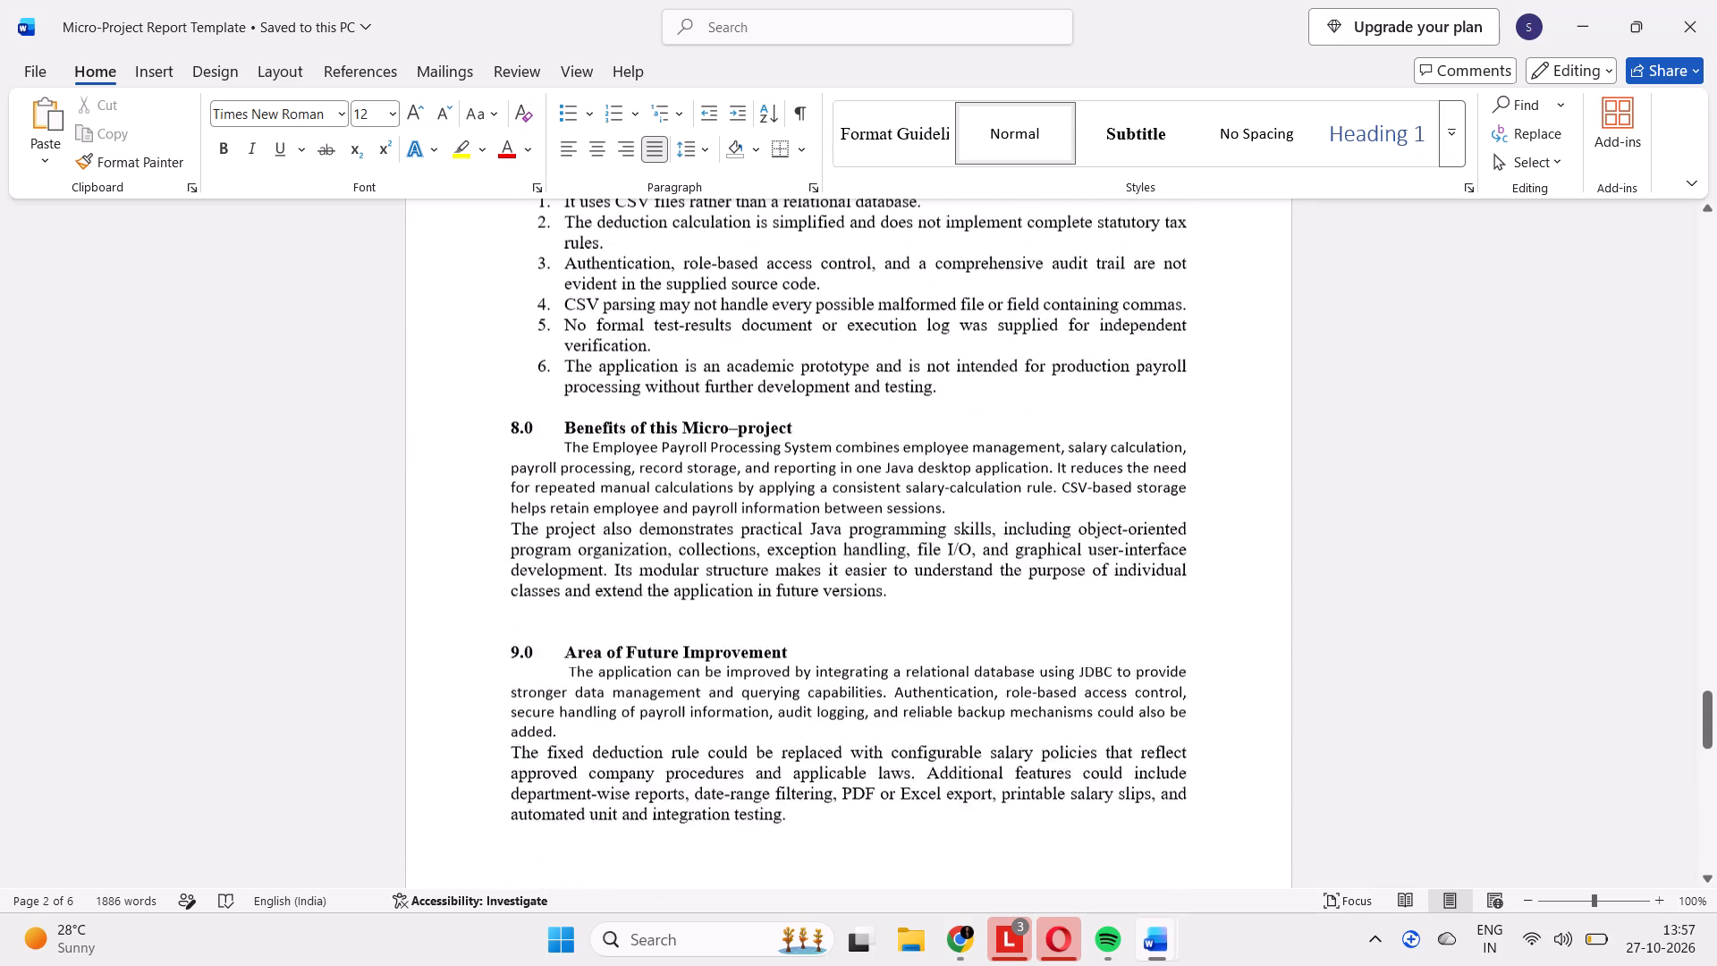
pyautogui.scroll(1, 1198, 524)
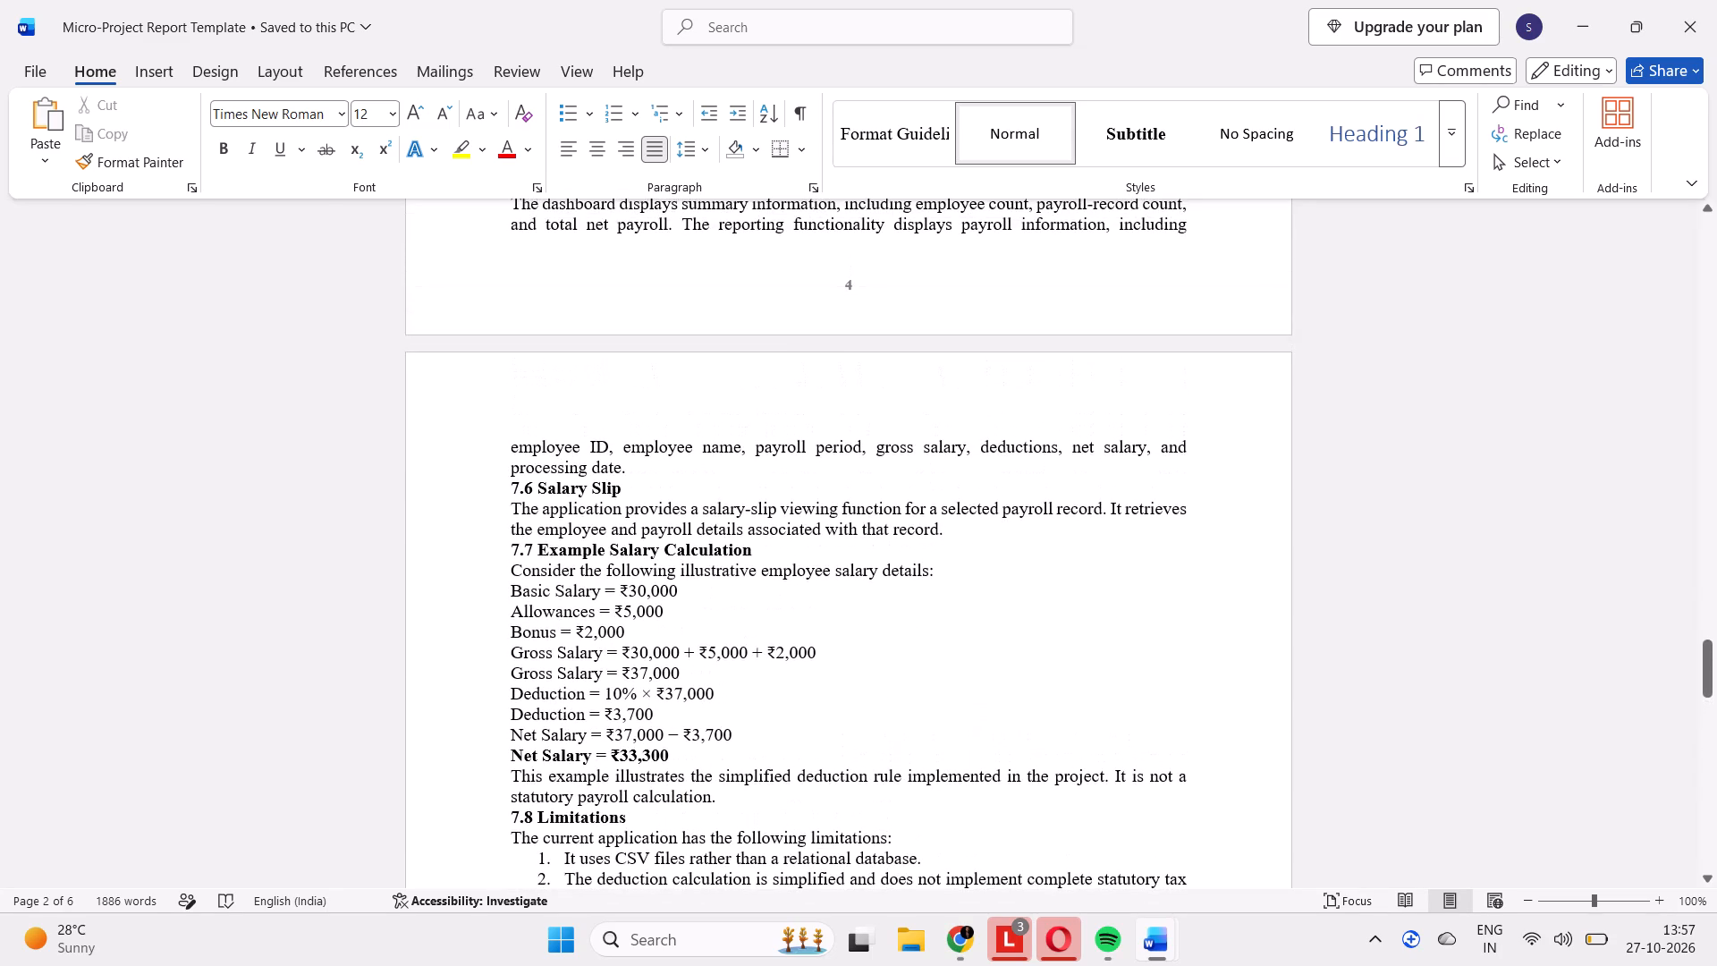
pyautogui.scroll(1, 1198, 524)
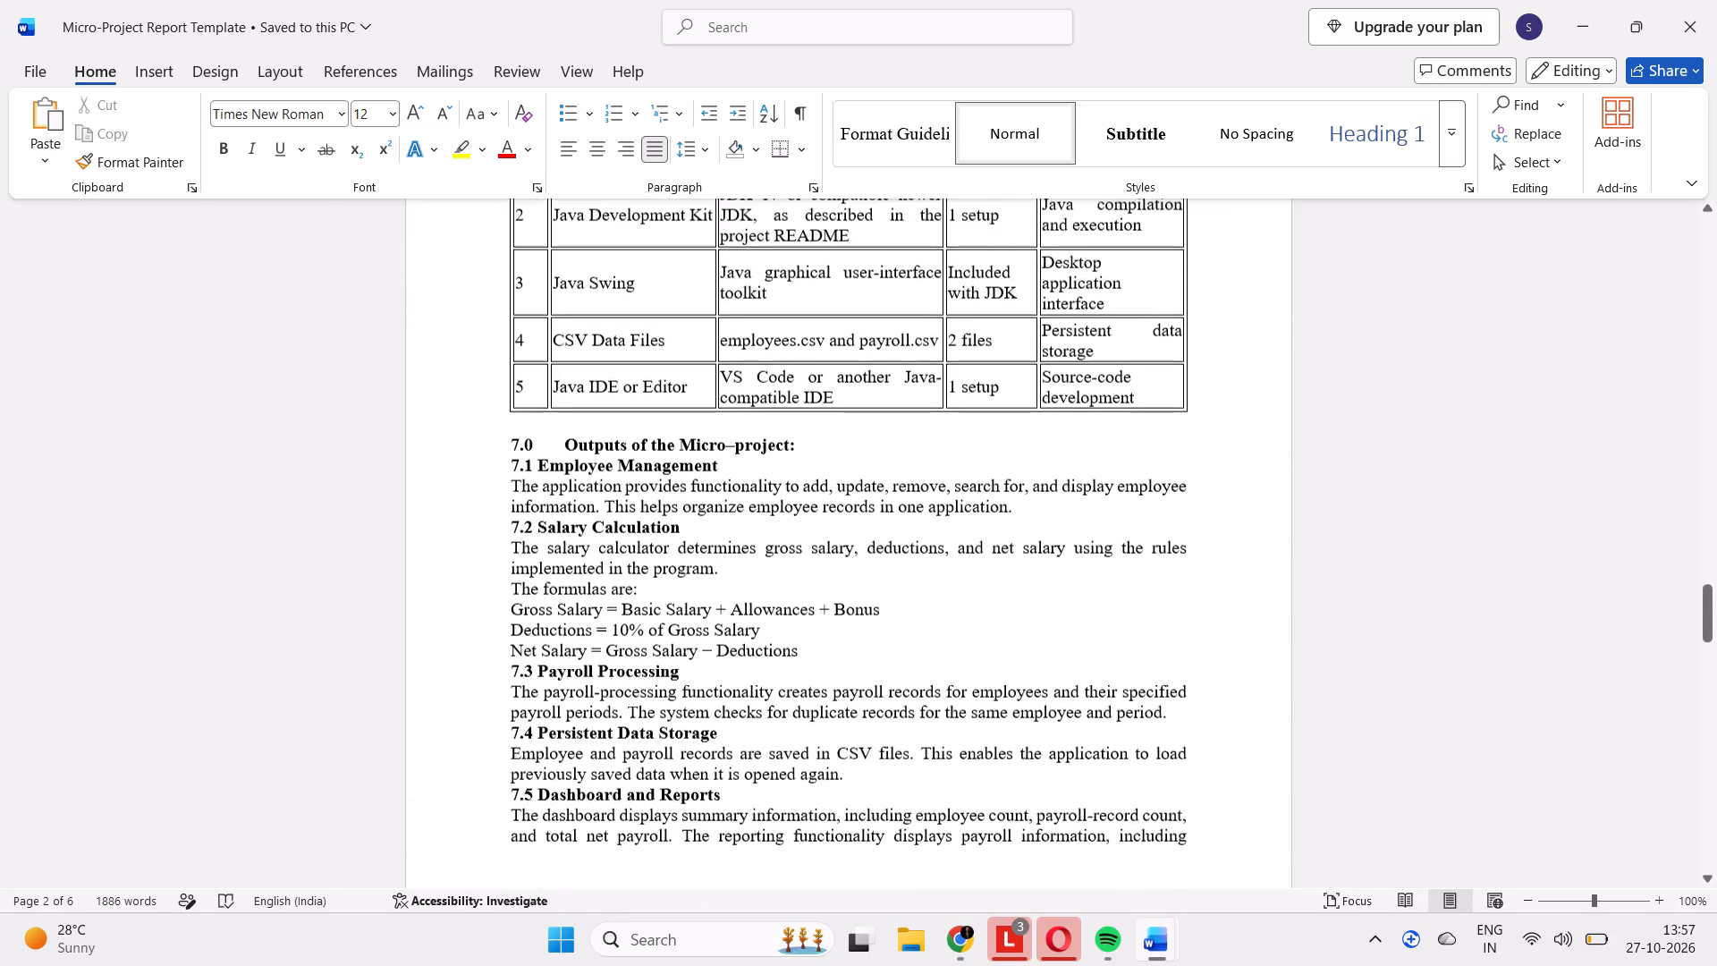
pyautogui.scroll(1, 1198, 524)
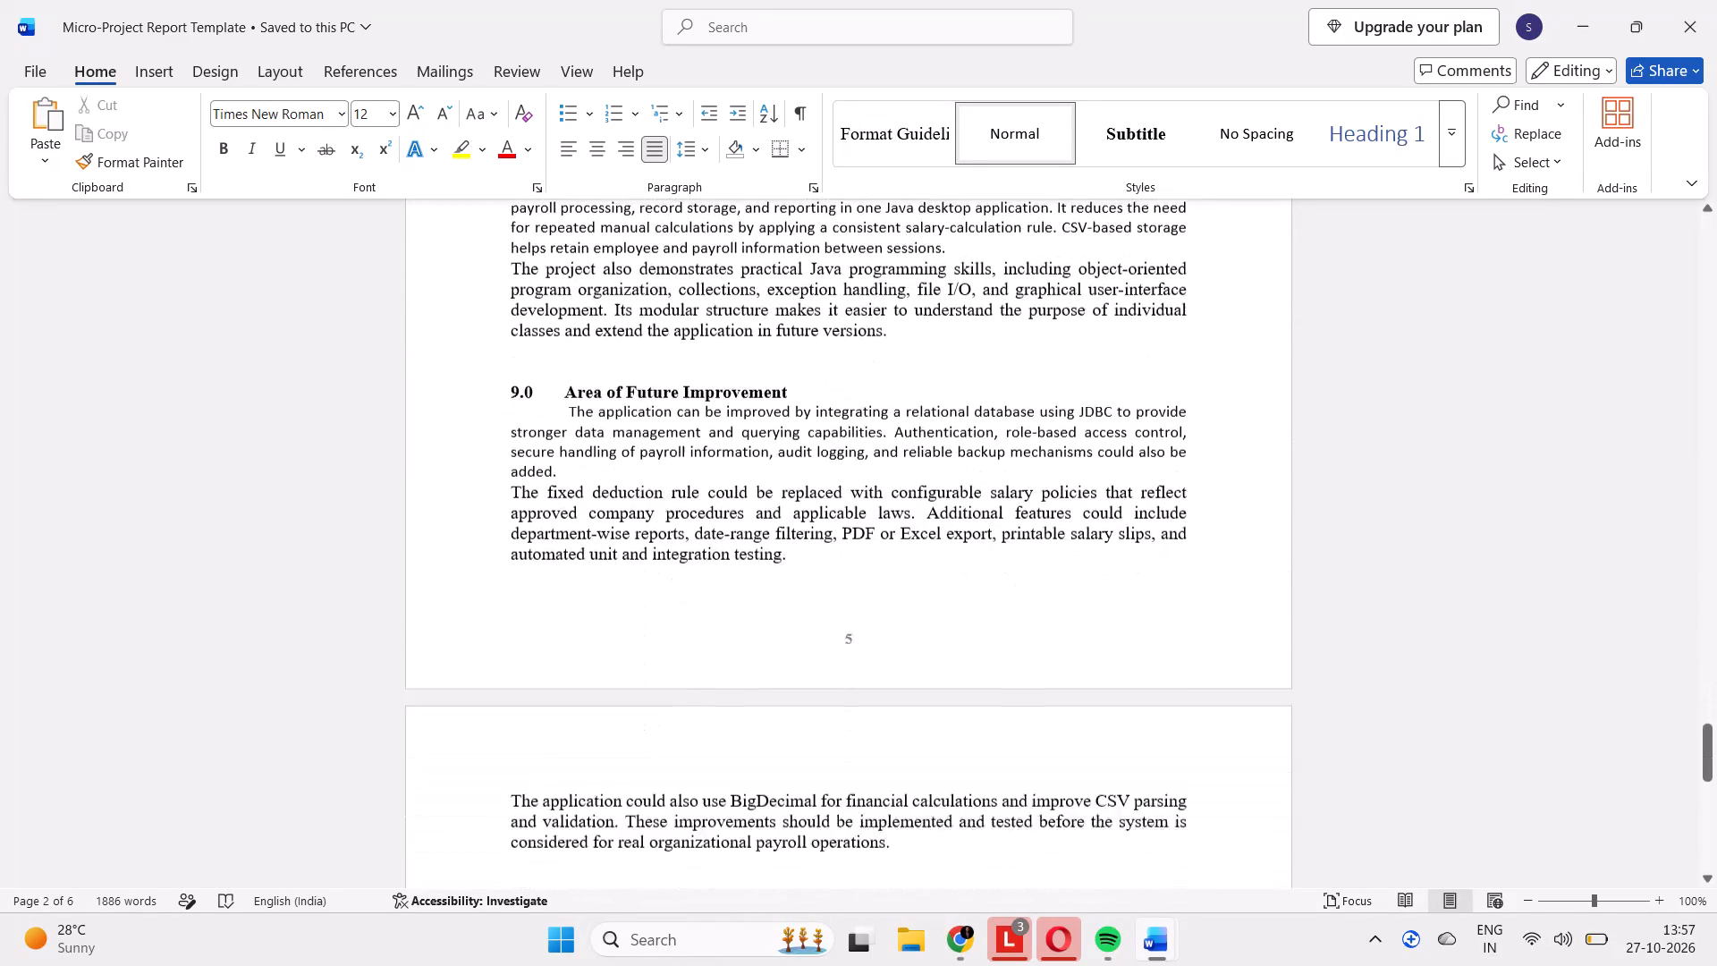
pyautogui.scroll(1, 1198, 524)
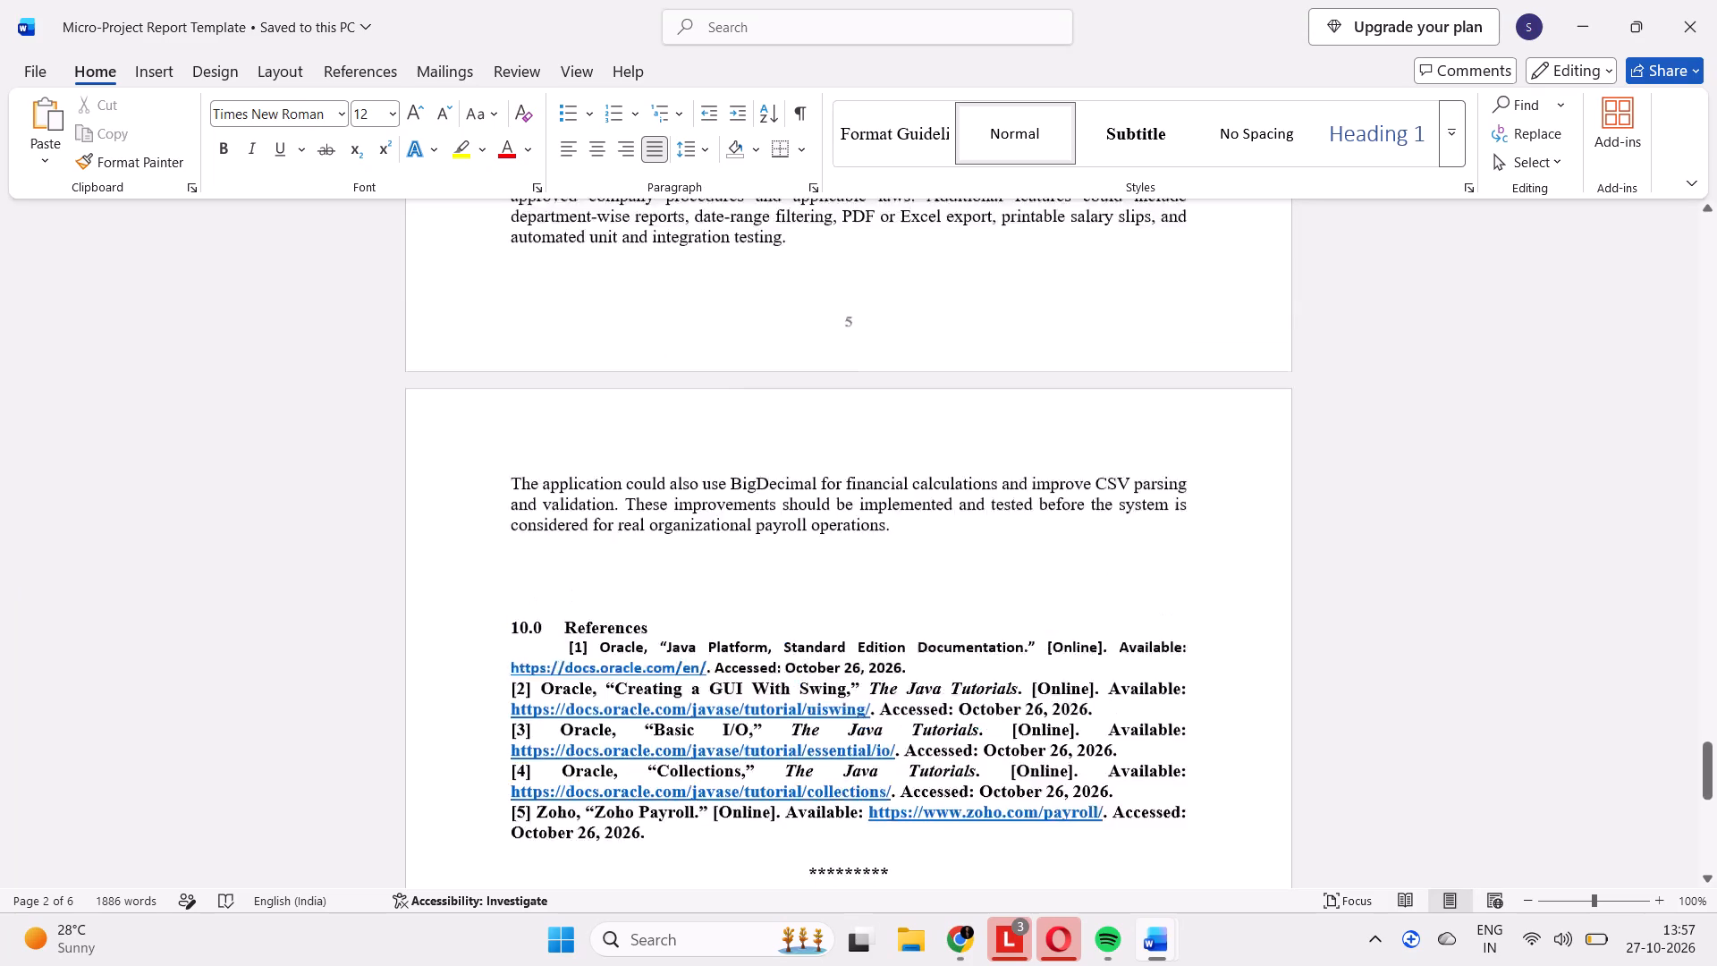
pyautogui.scroll(1, 1198, 524)
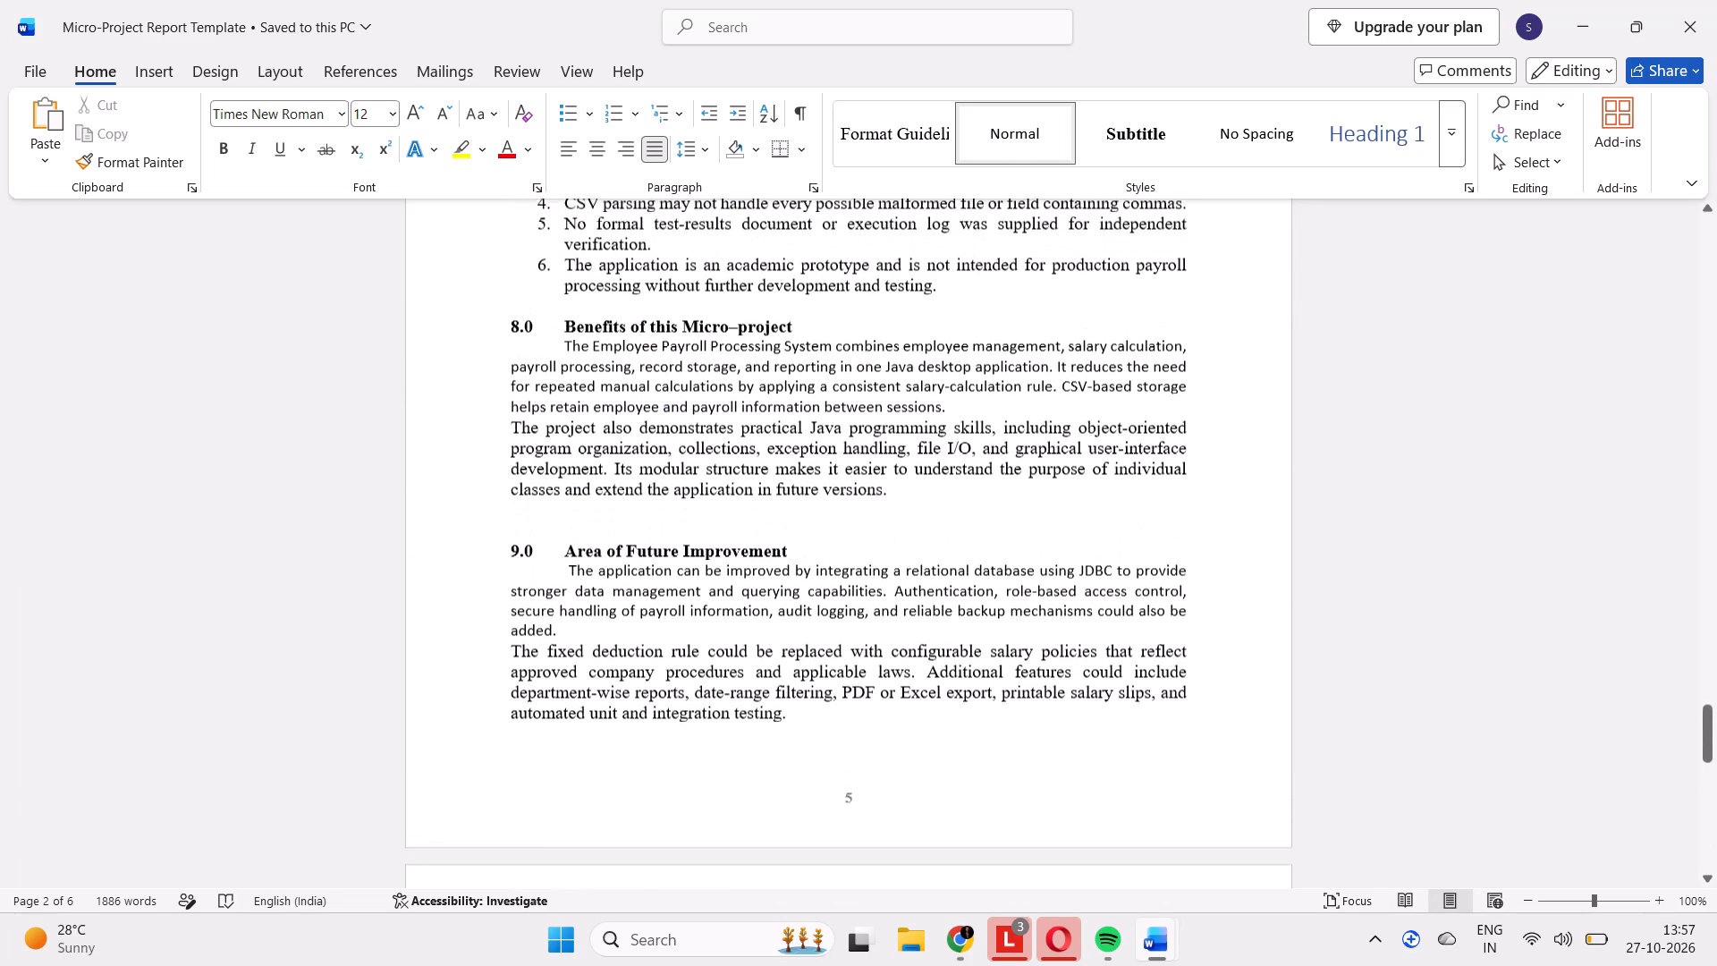
pyautogui.scroll(2, 1198, 524)
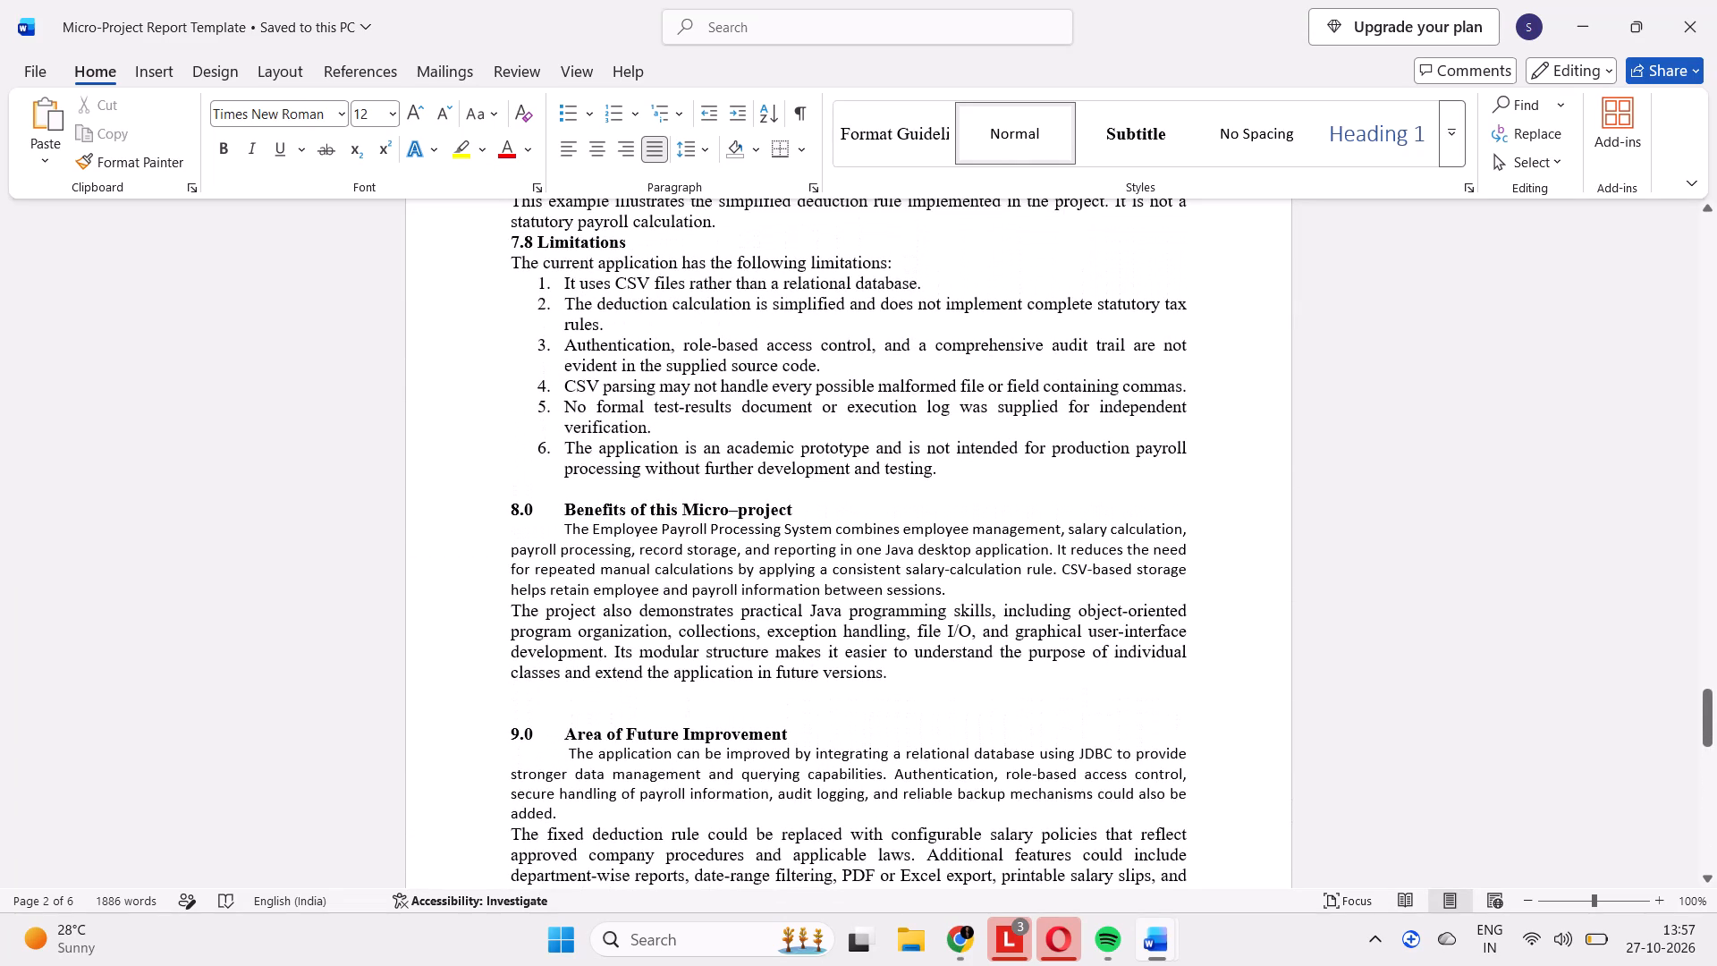
pyautogui.scroll(1, 1198, 524)
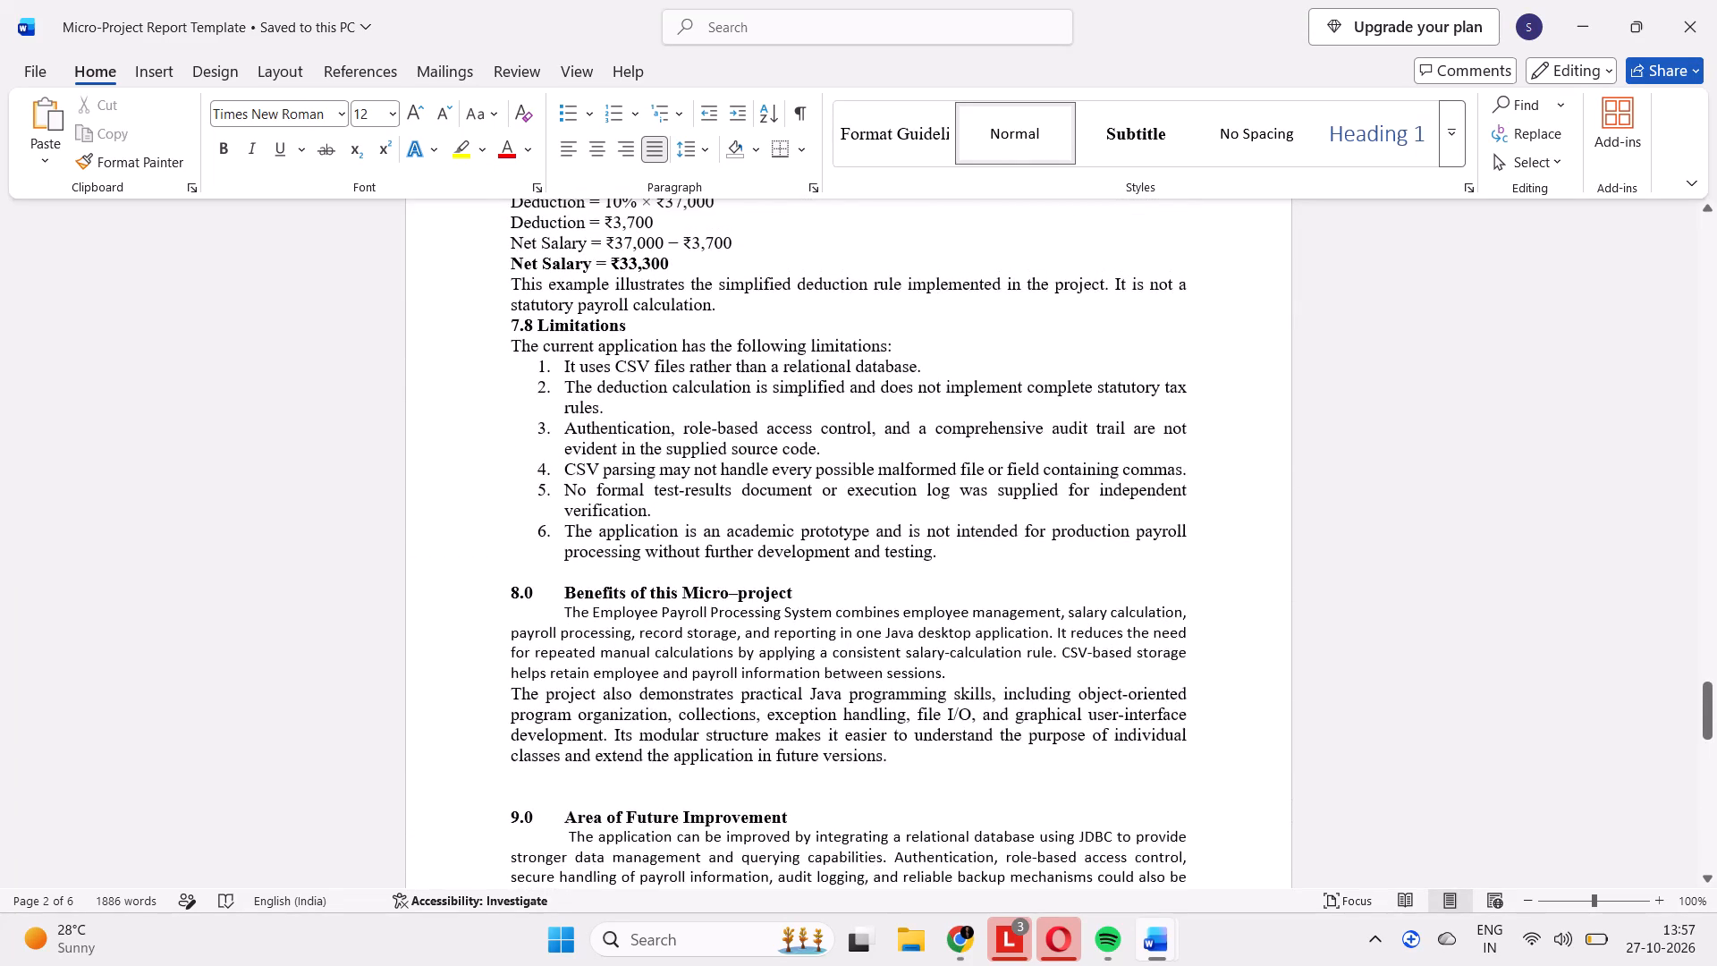
pyautogui.scroll(1, 1198, 524)
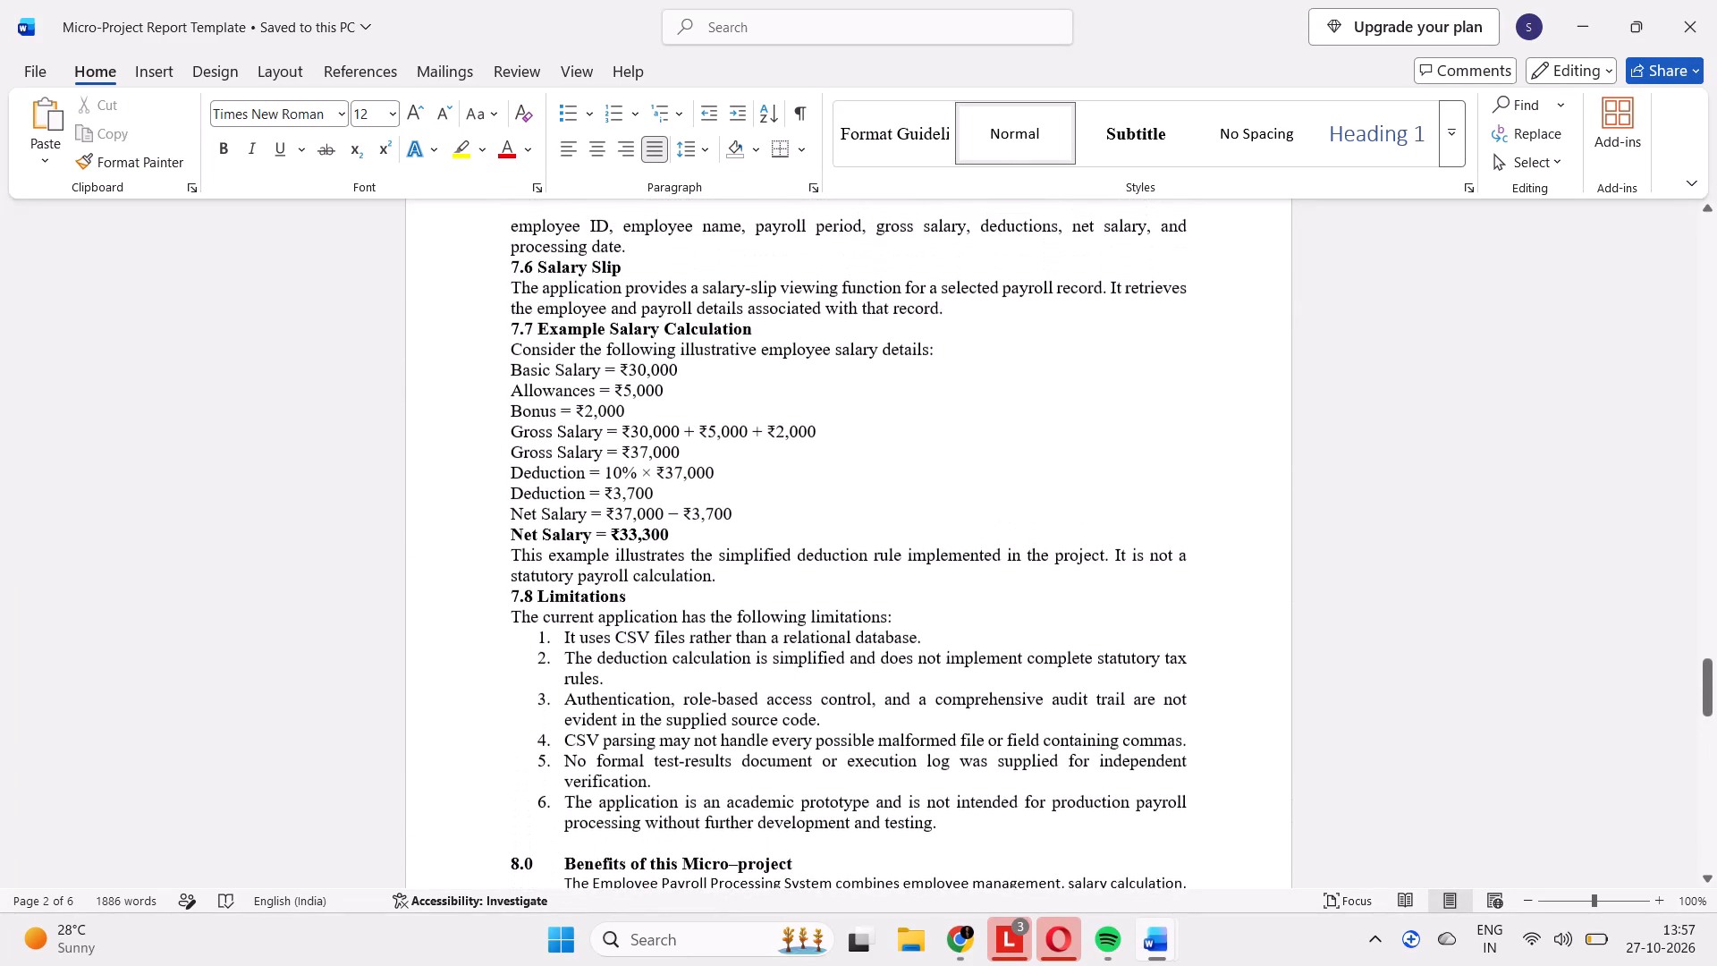
pyautogui.scroll(2, 1198, 524)
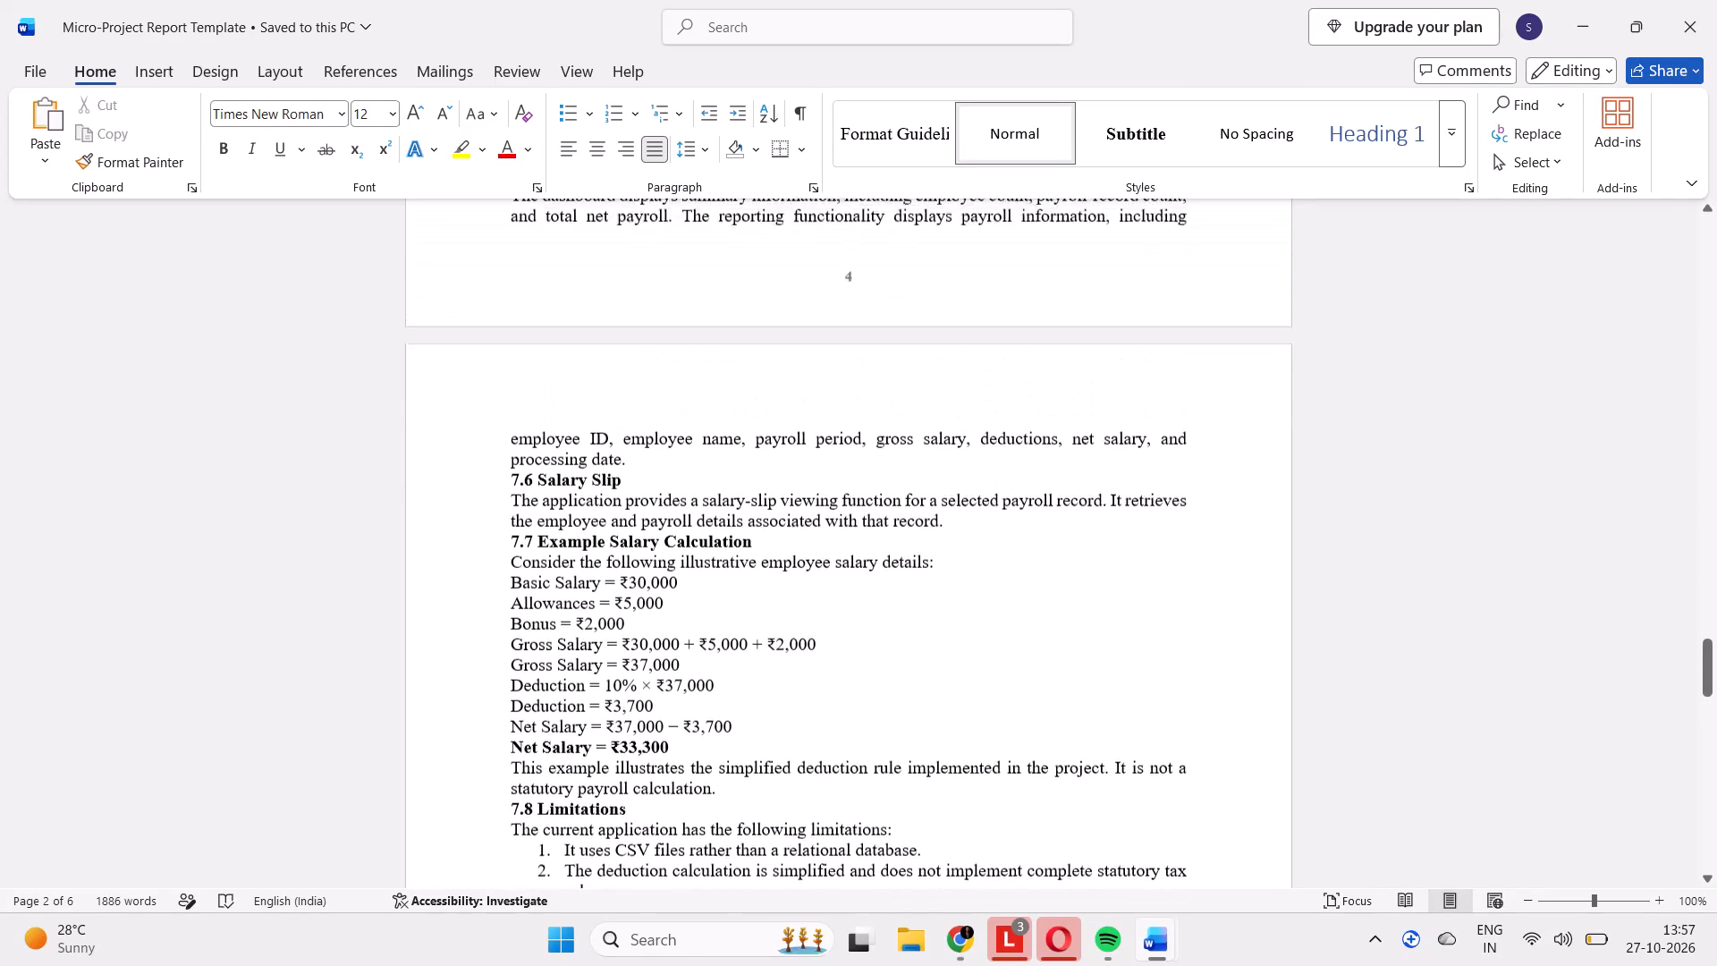
pyautogui.scroll(1, 1198, 524)
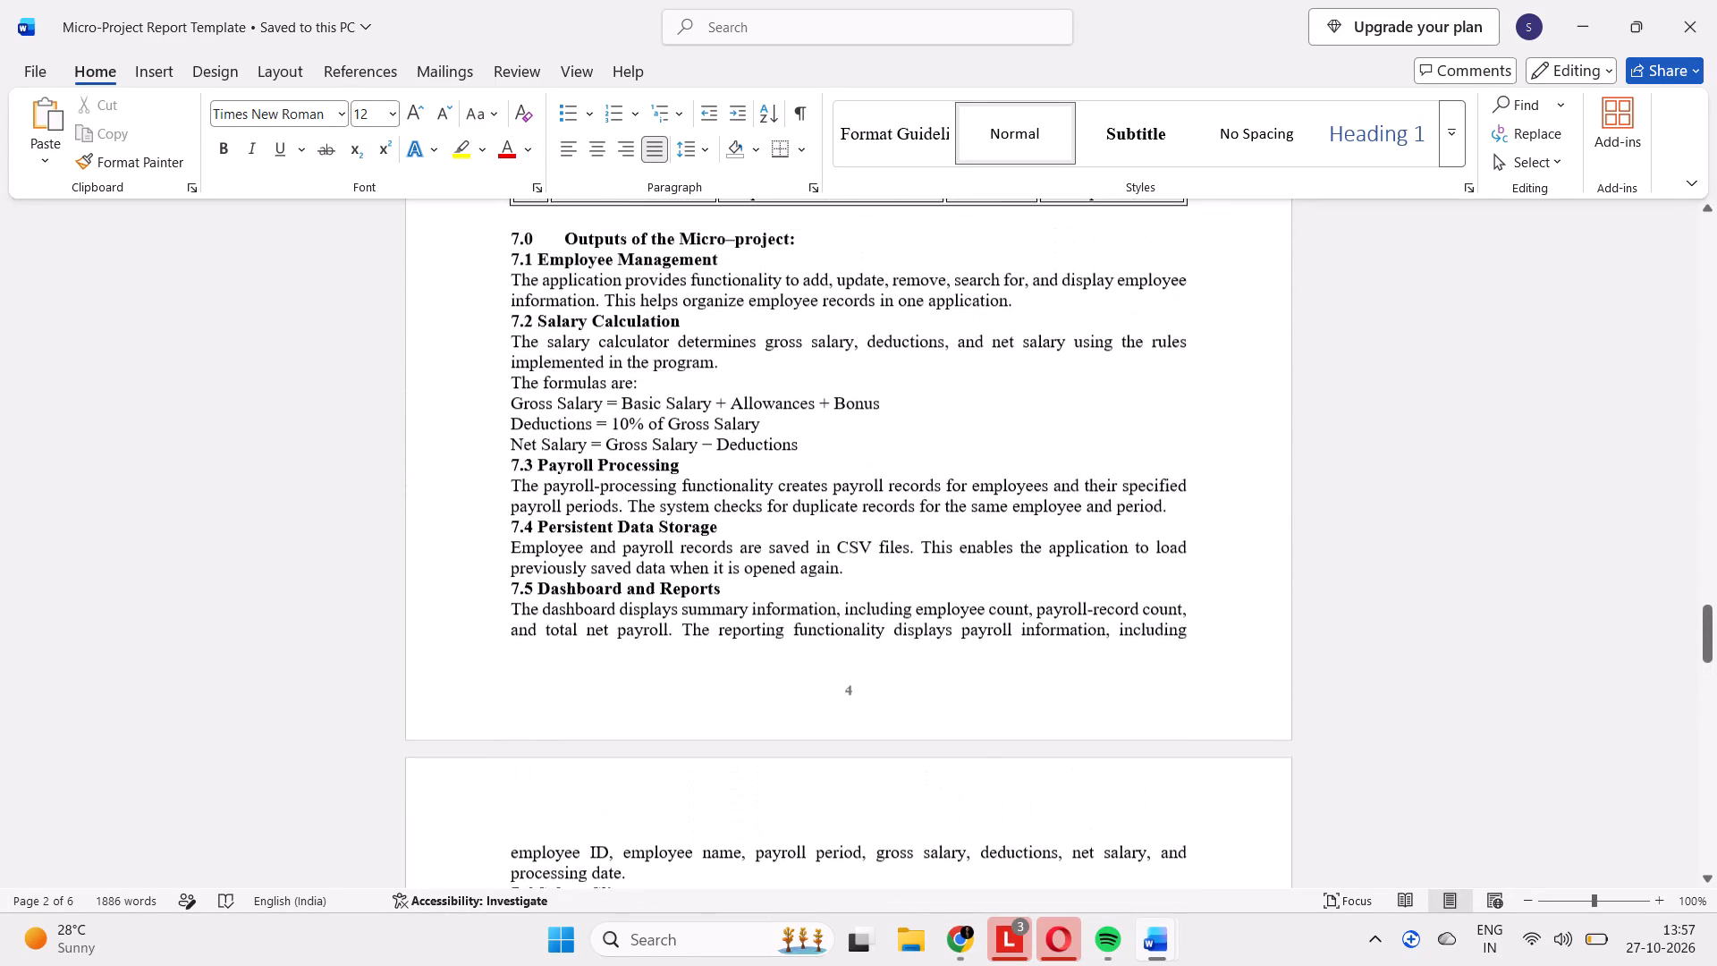
pyautogui.scroll(1, 1198, 524)
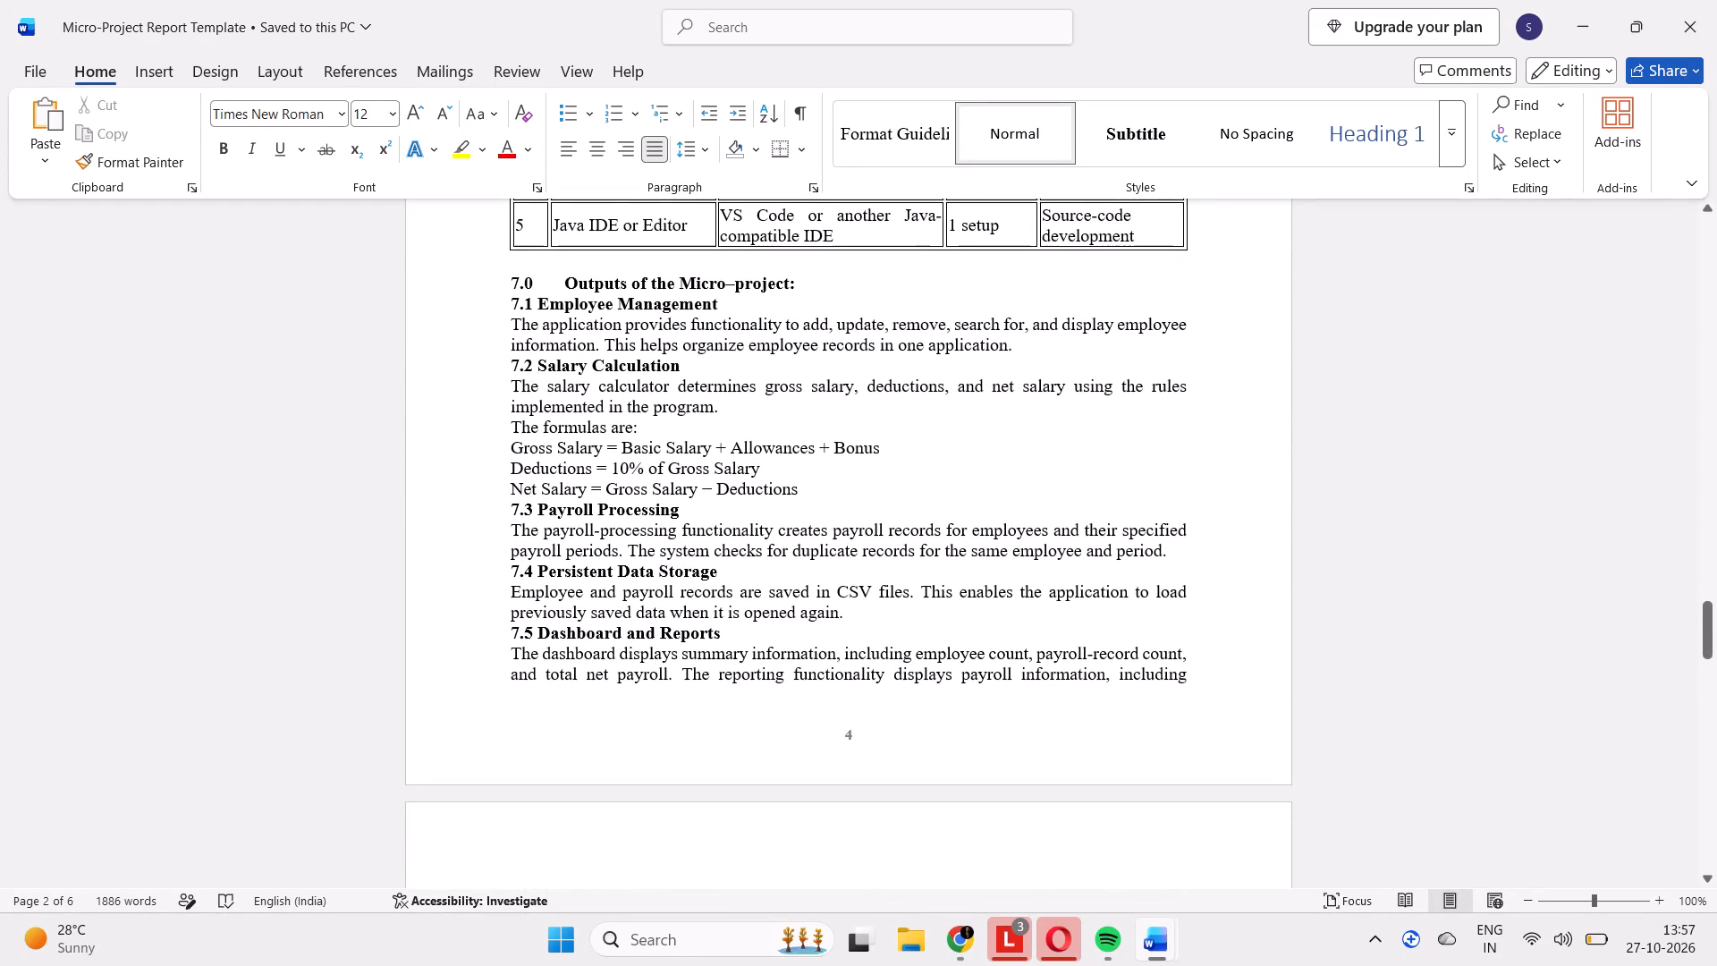
pyautogui.scroll(-1, 846, 697)
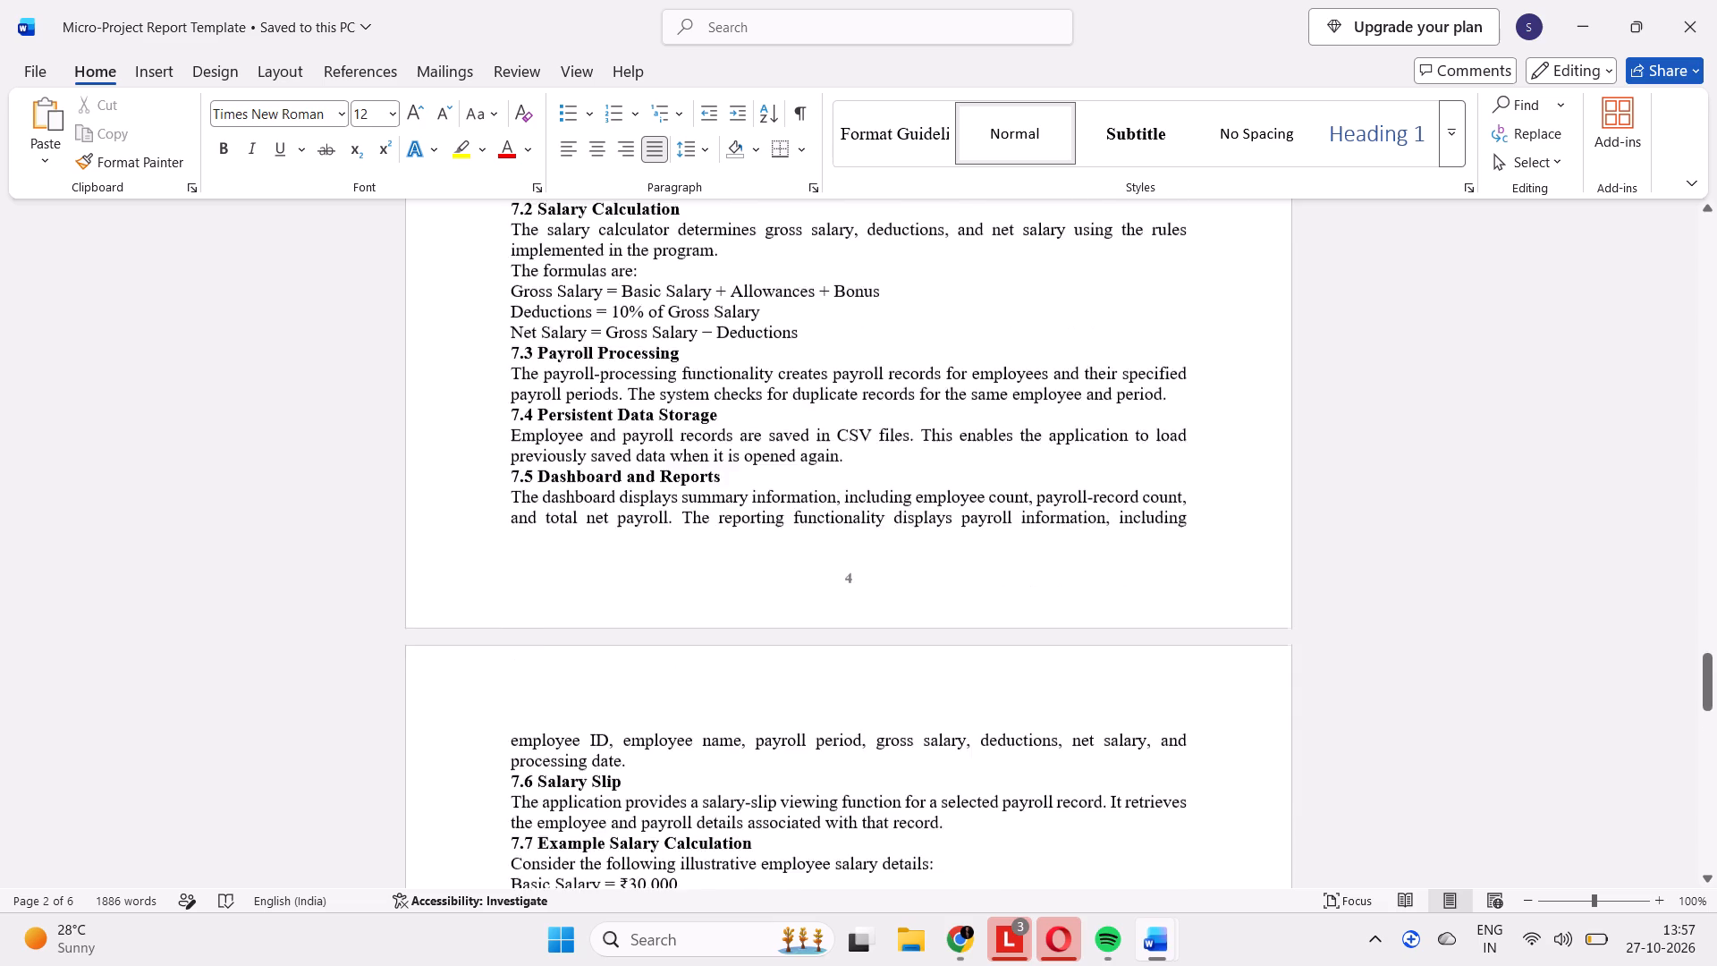
pyautogui.scroll(-1, 846, 697)
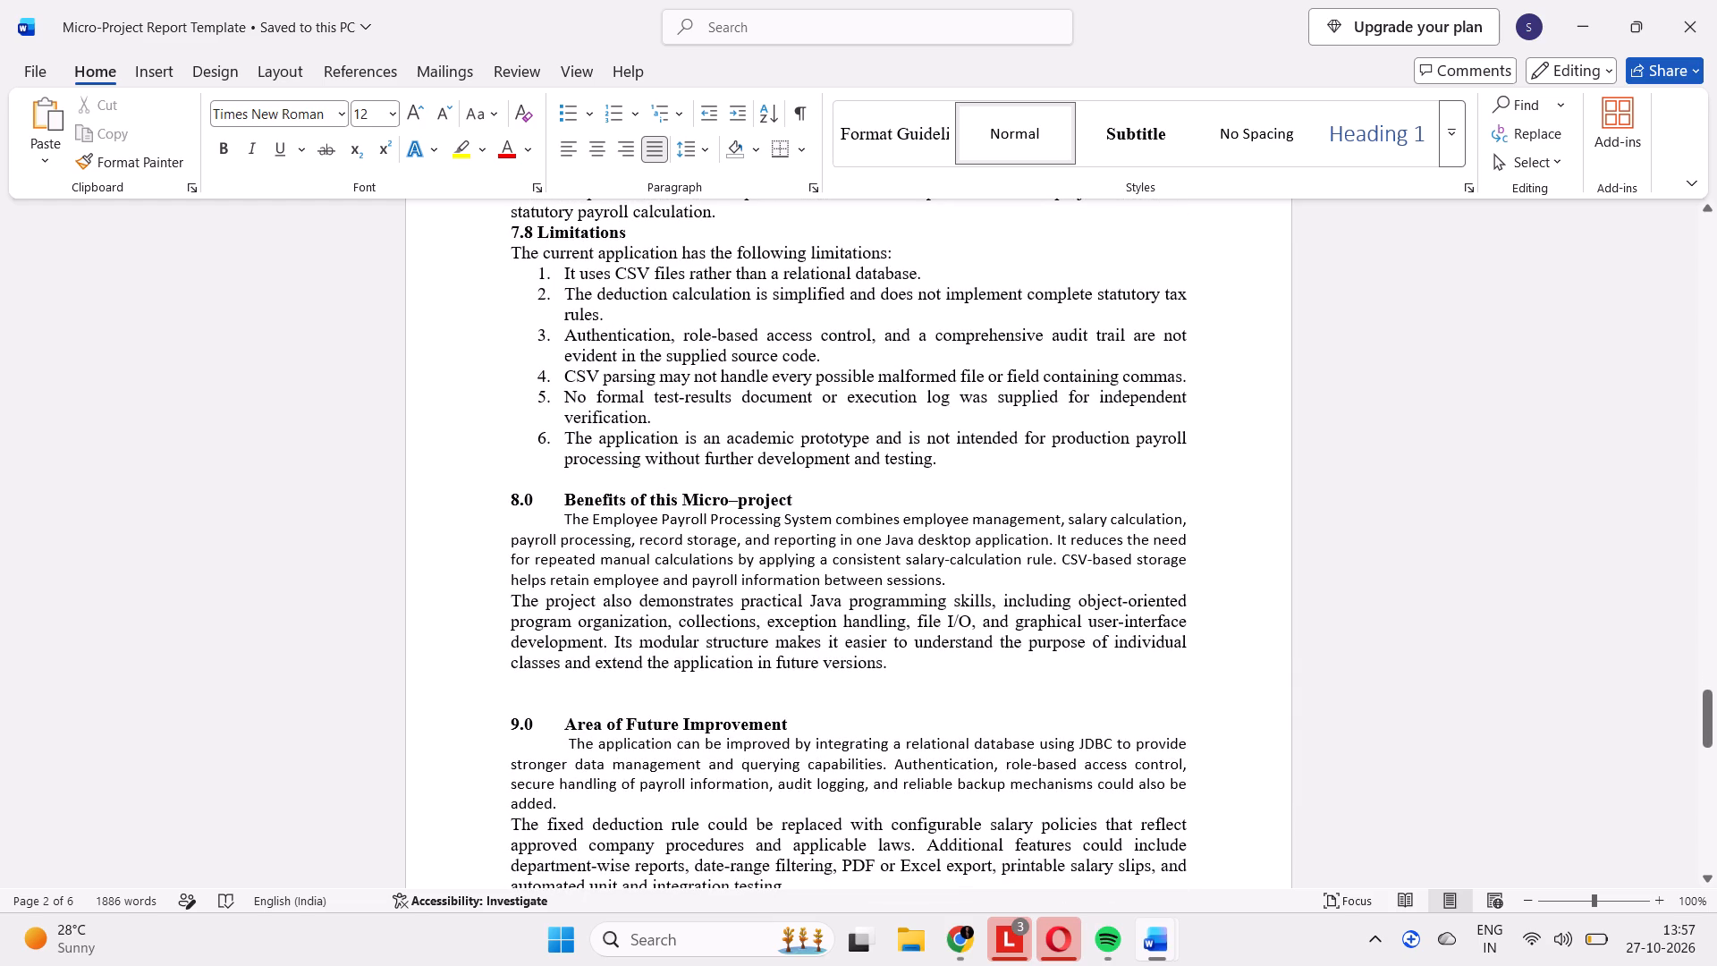
# Format the paragraphs under section 8.0, Benefits of this Micro-project, as a bulleted list.
pyautogui.click(569, 516)
pyautogui.moveTo(569, 516); pyautogui.dragTo(921, 702)
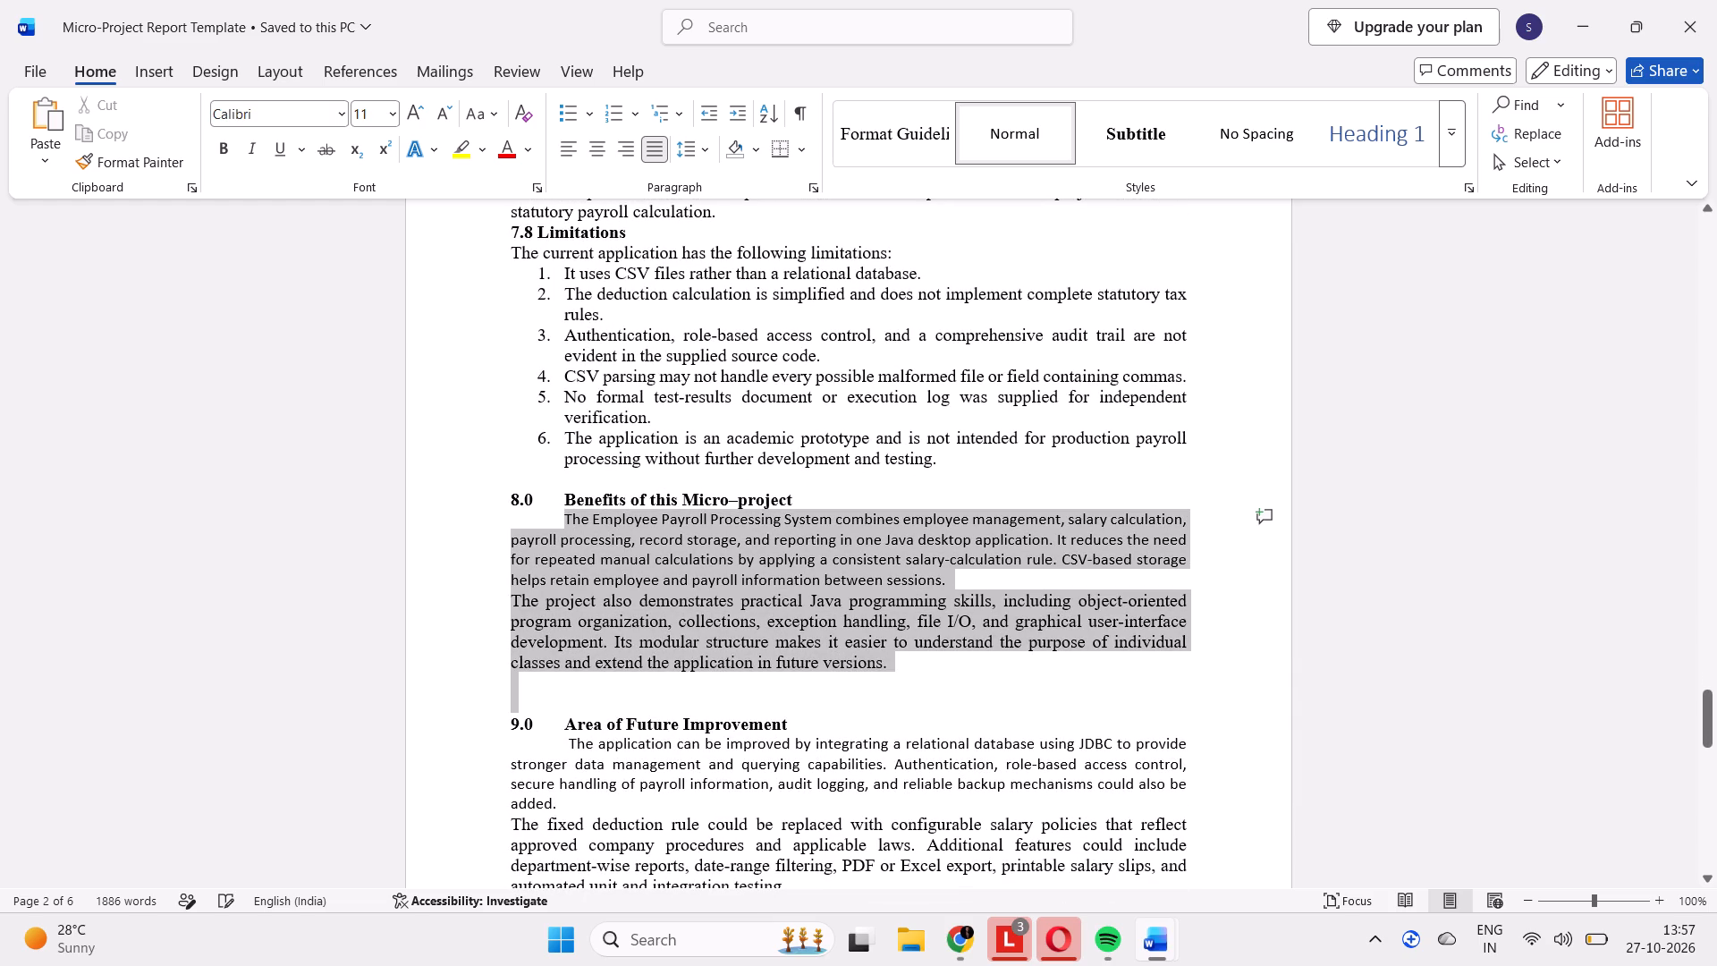
pyautogui.moveTo(921, 702); pyautogui.dragTo(921, 696)
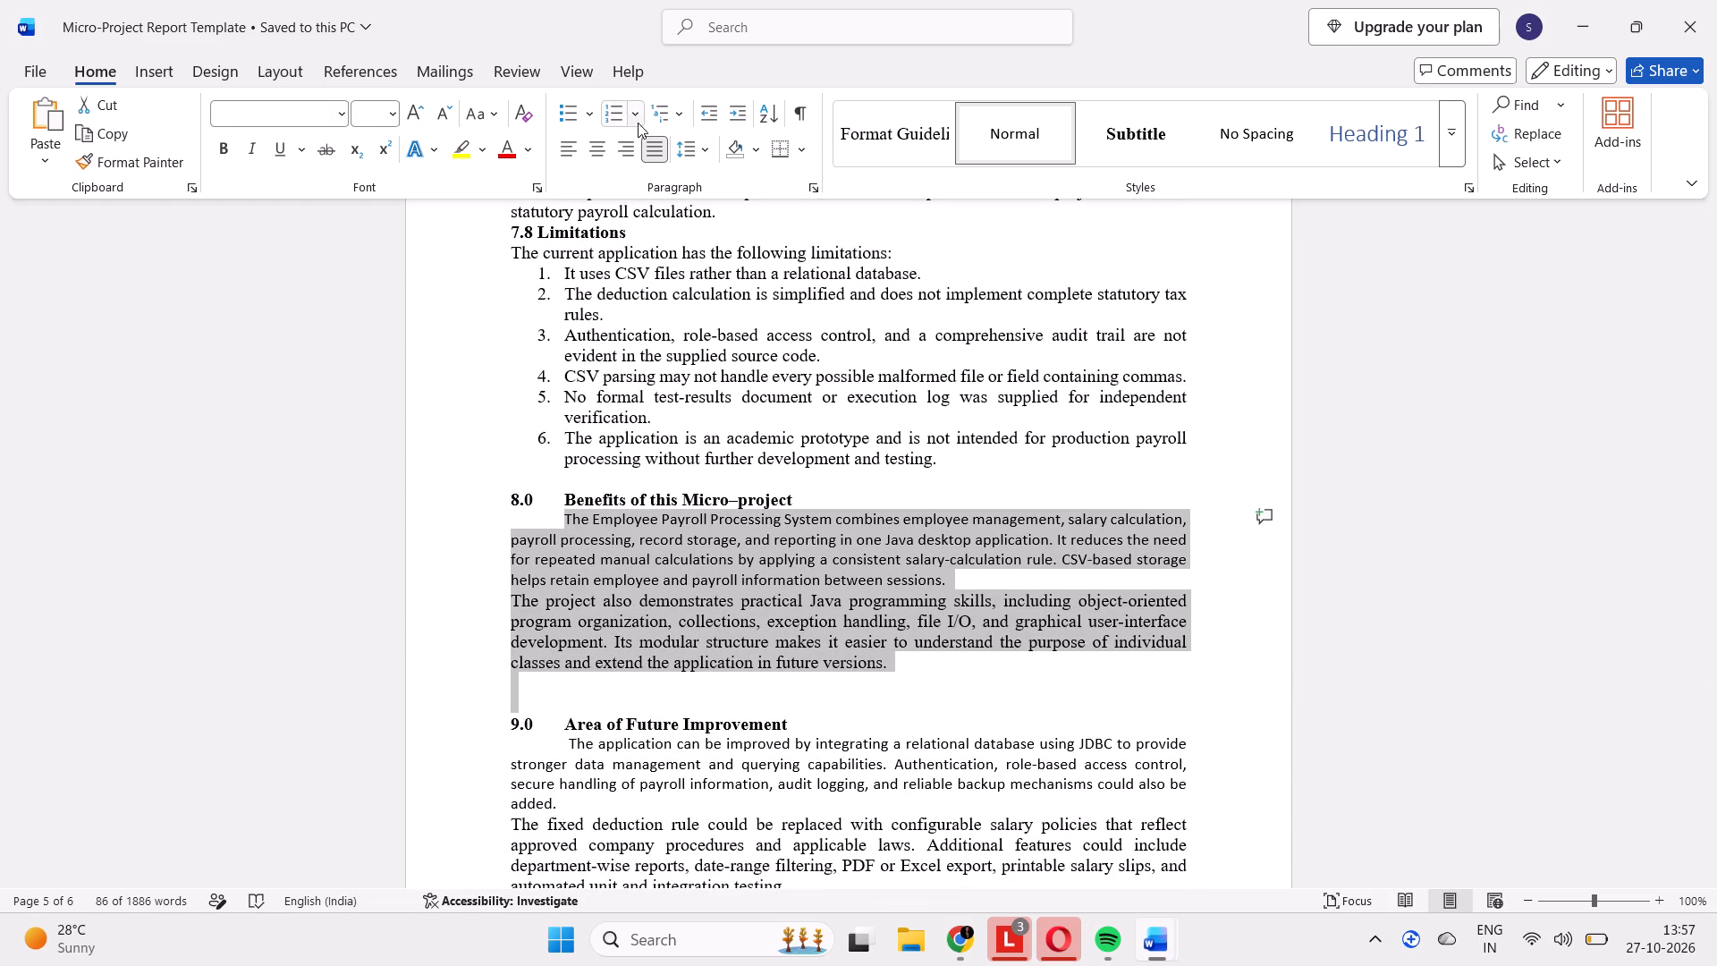
pyautogui.click(637, 115)
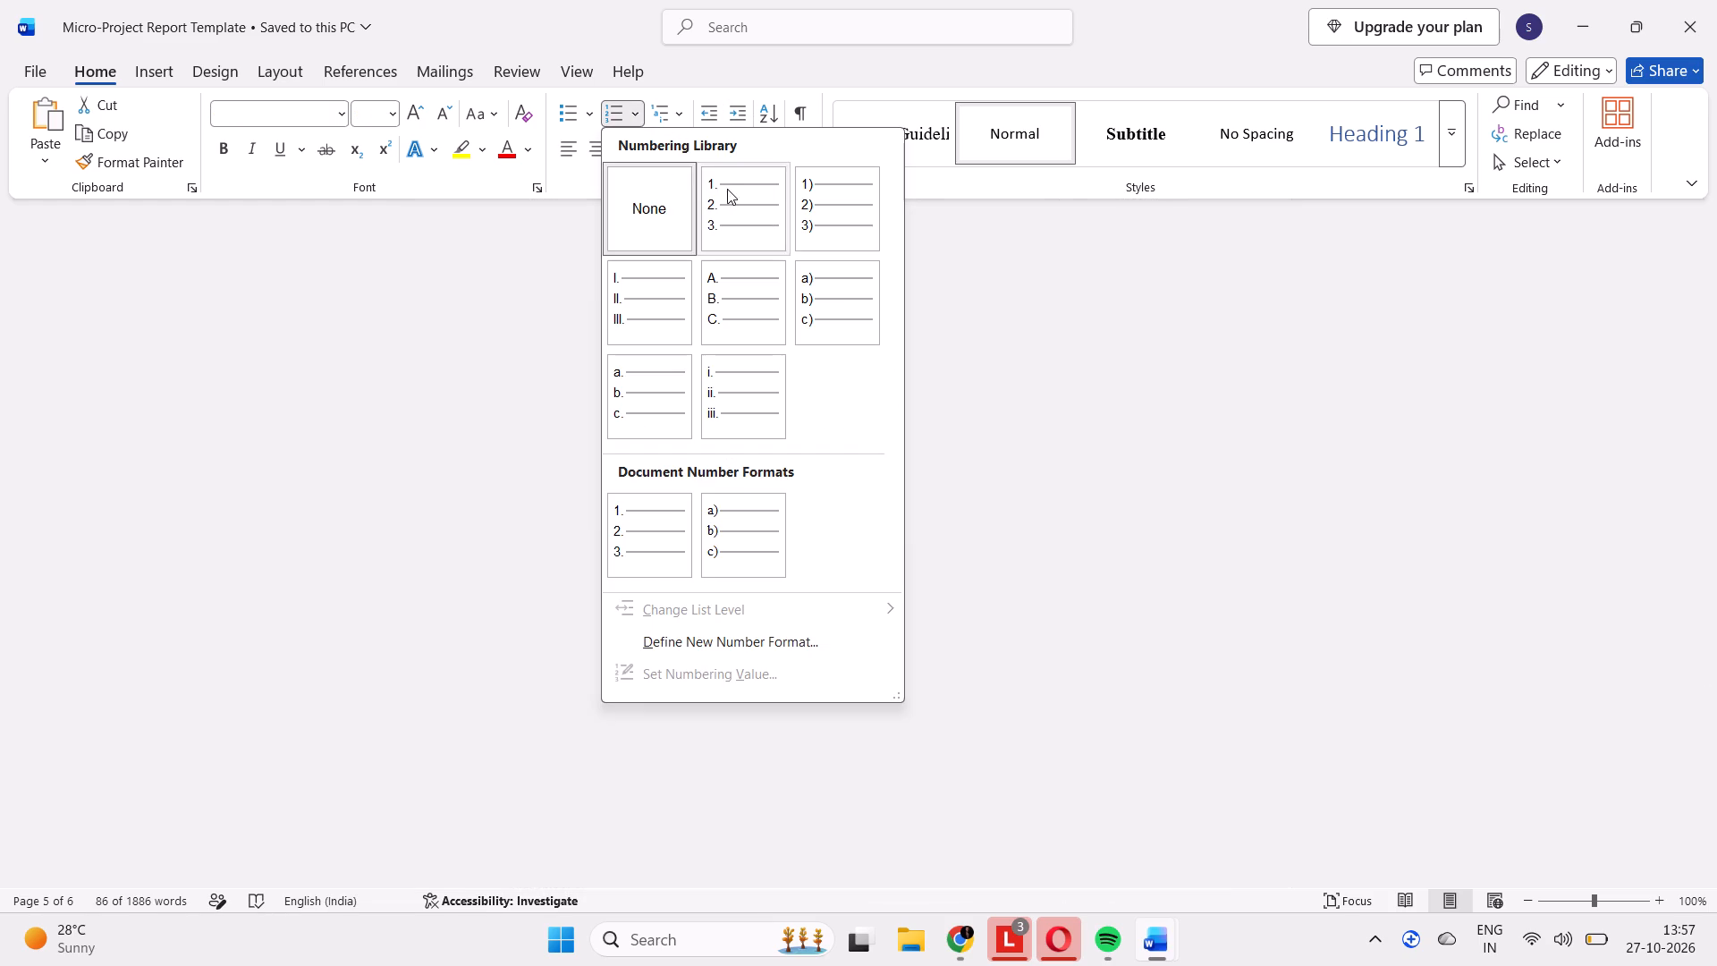
pyautogui.click(562, 113)
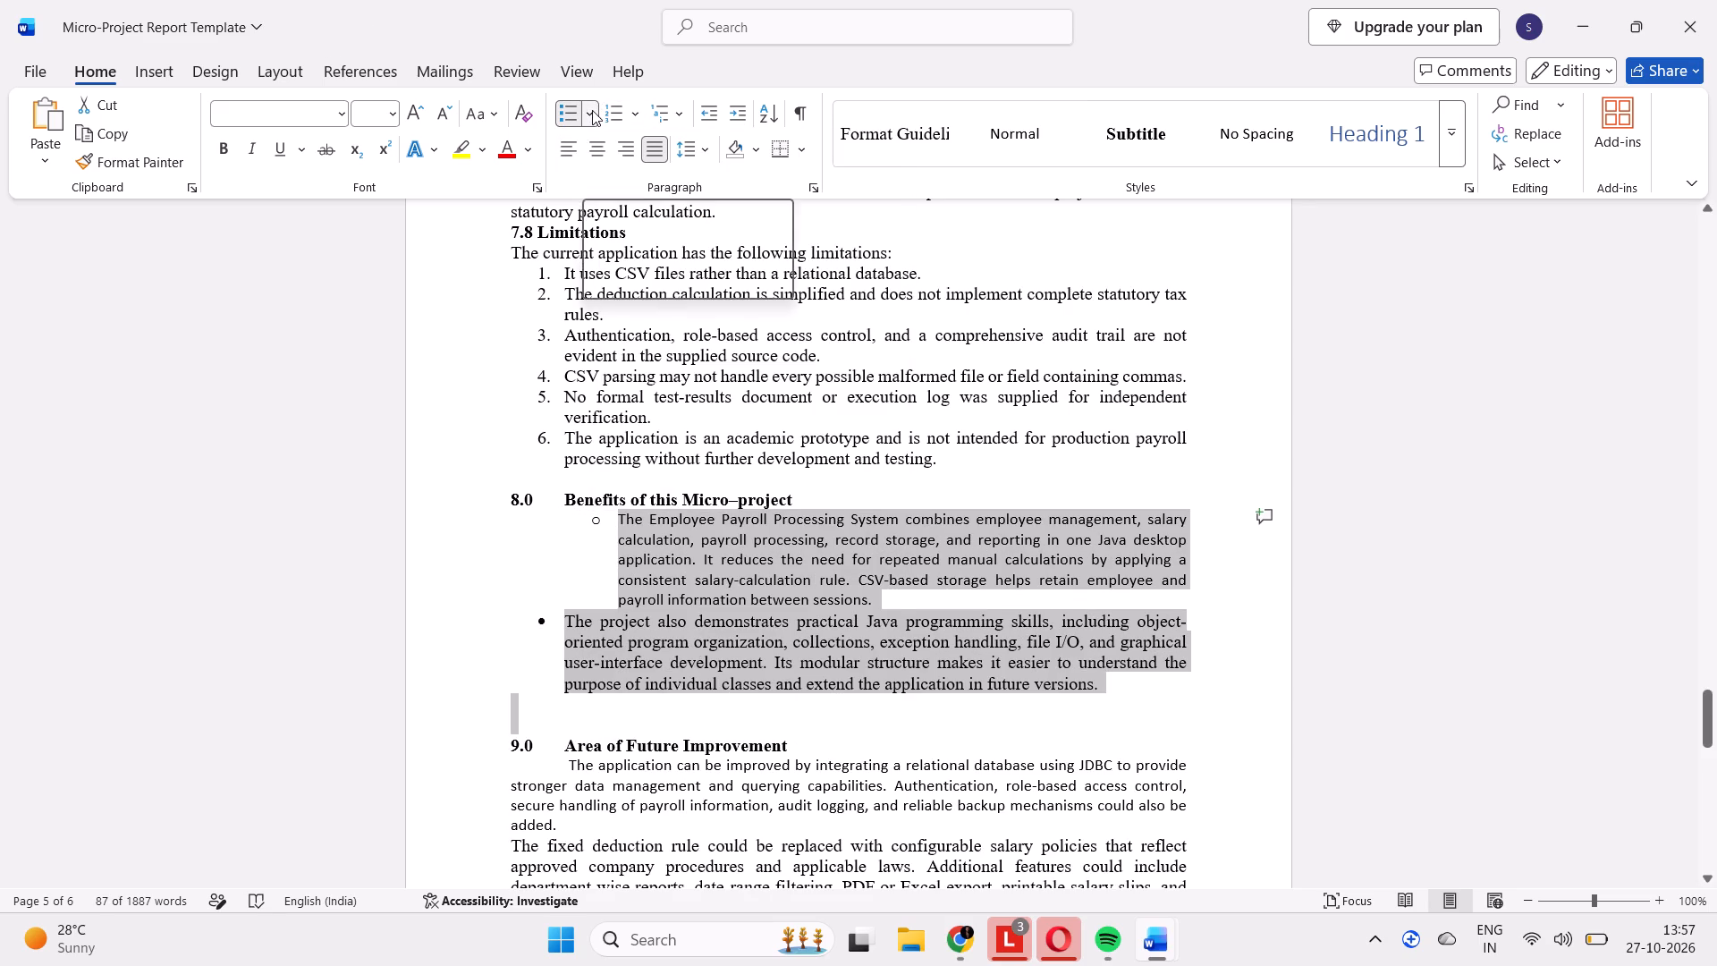
# Reselect both bulleted paragraphs under section 8.0, Benefits of this Micro-project, to adjust their bullet formatting.
pyautogui.click(592, 110)
pyautogui.click(590, 190)
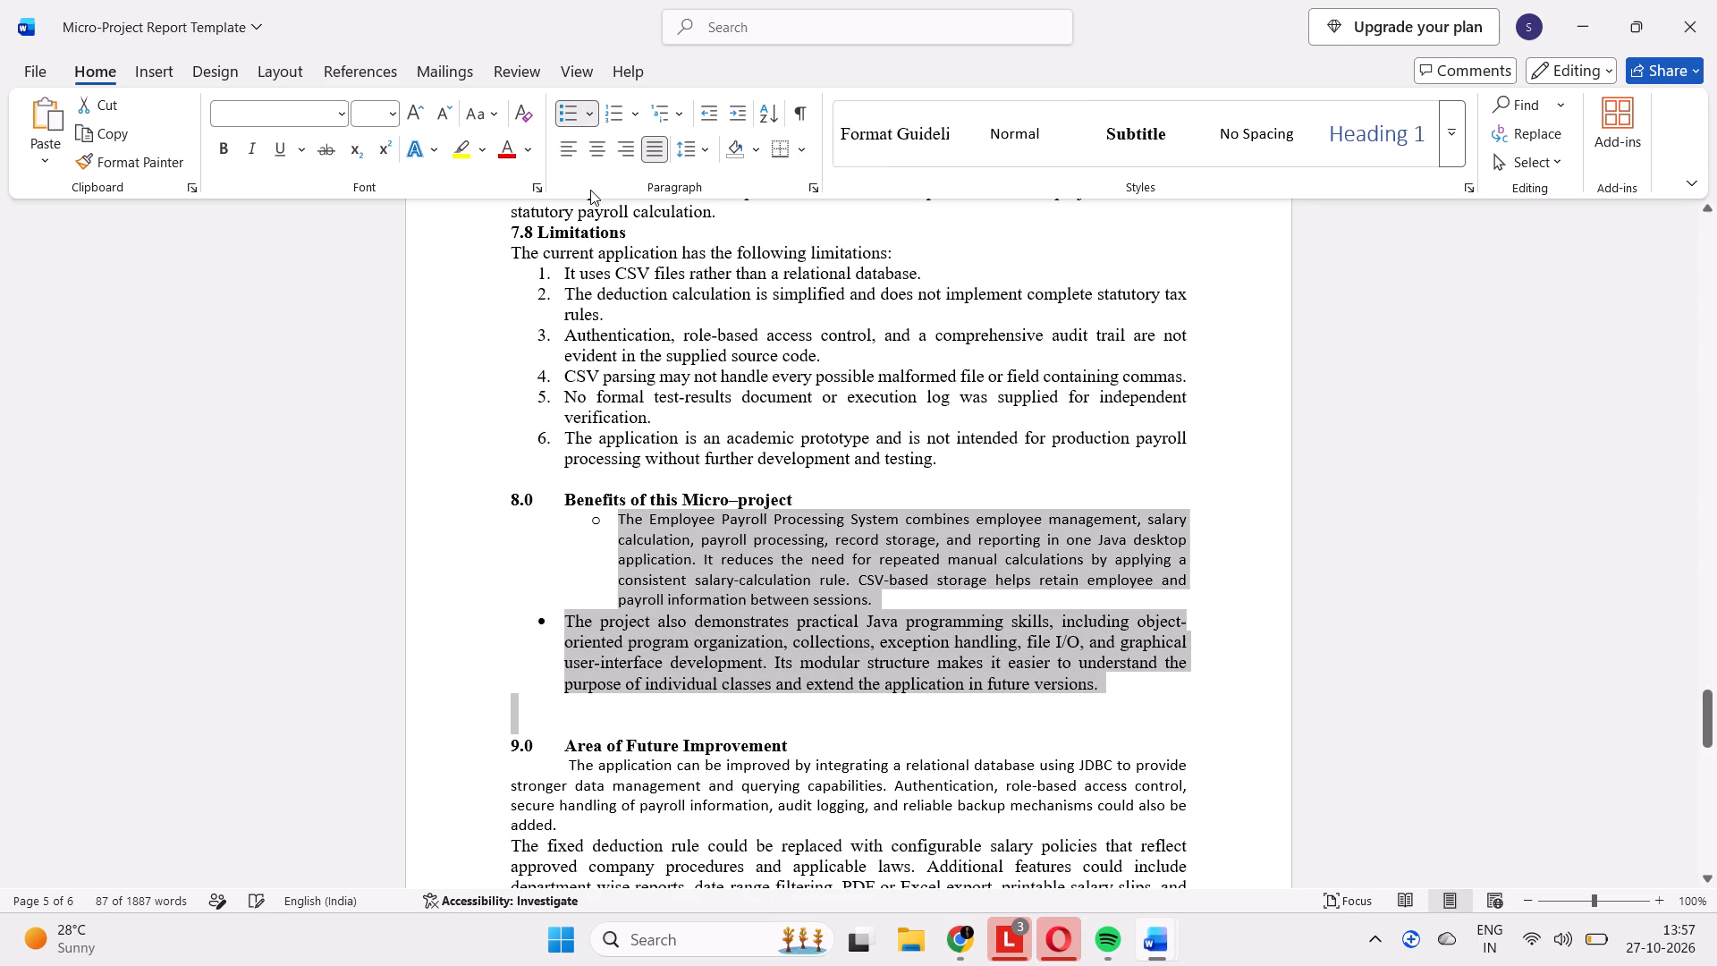
pyautogui.click(601, 521)
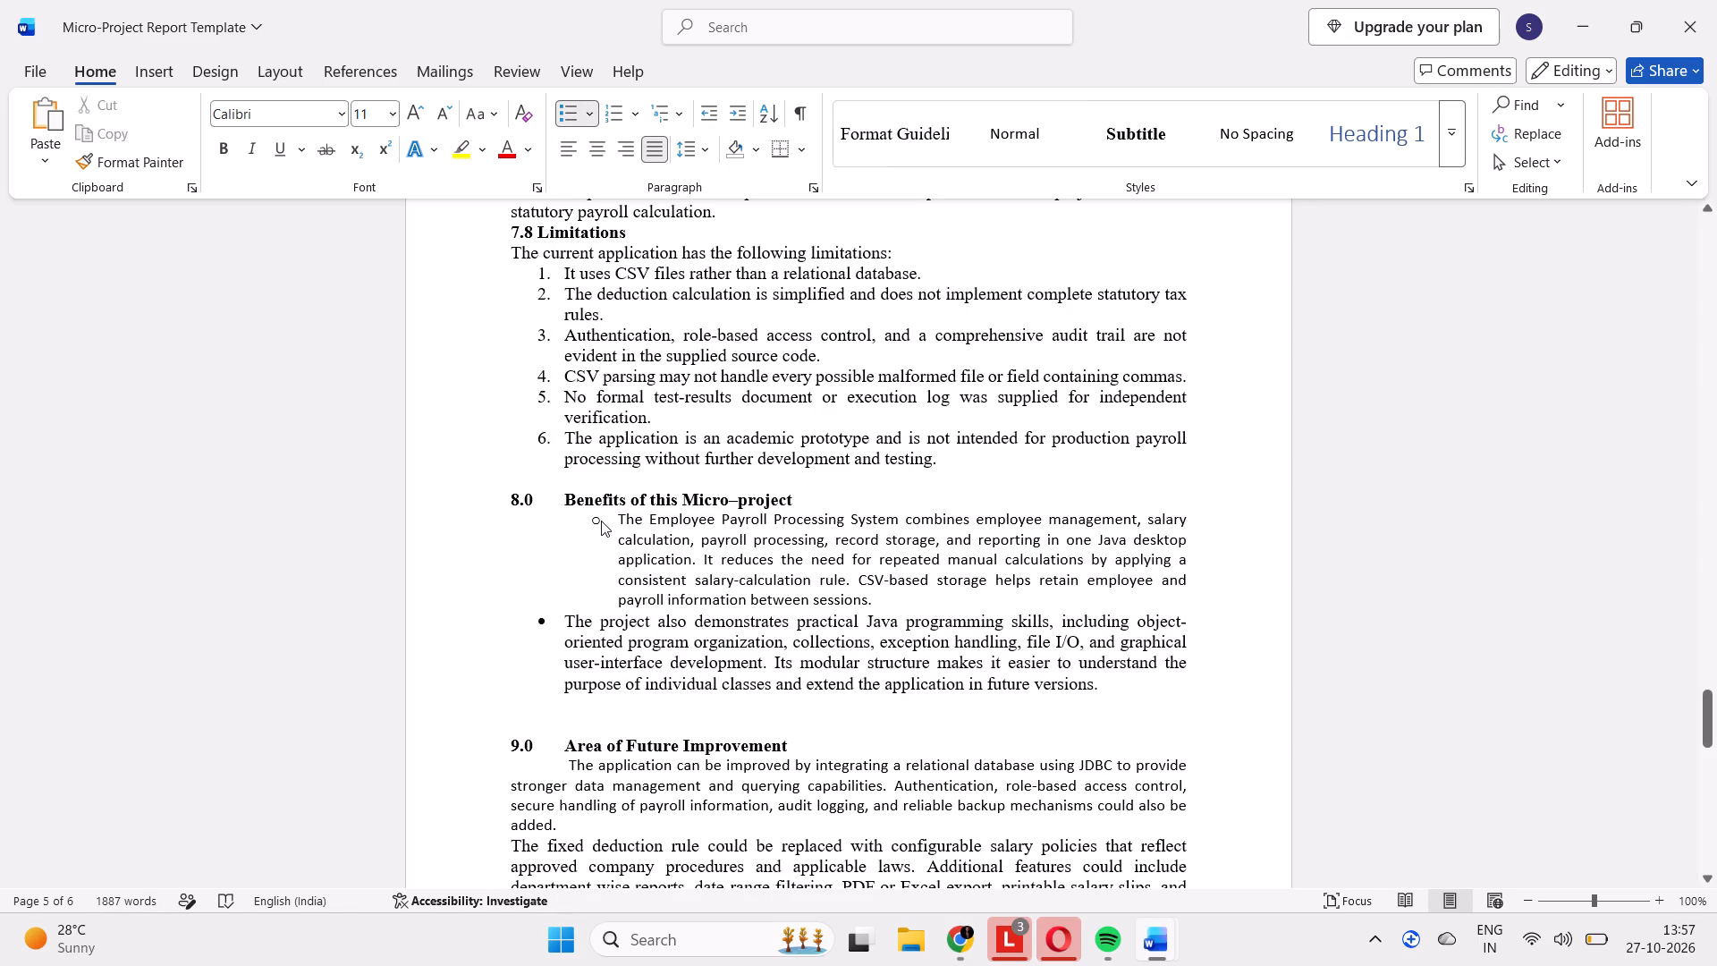
pyautogui.moveTo(585, 519); pyautogui.dragTo(1097, 710)
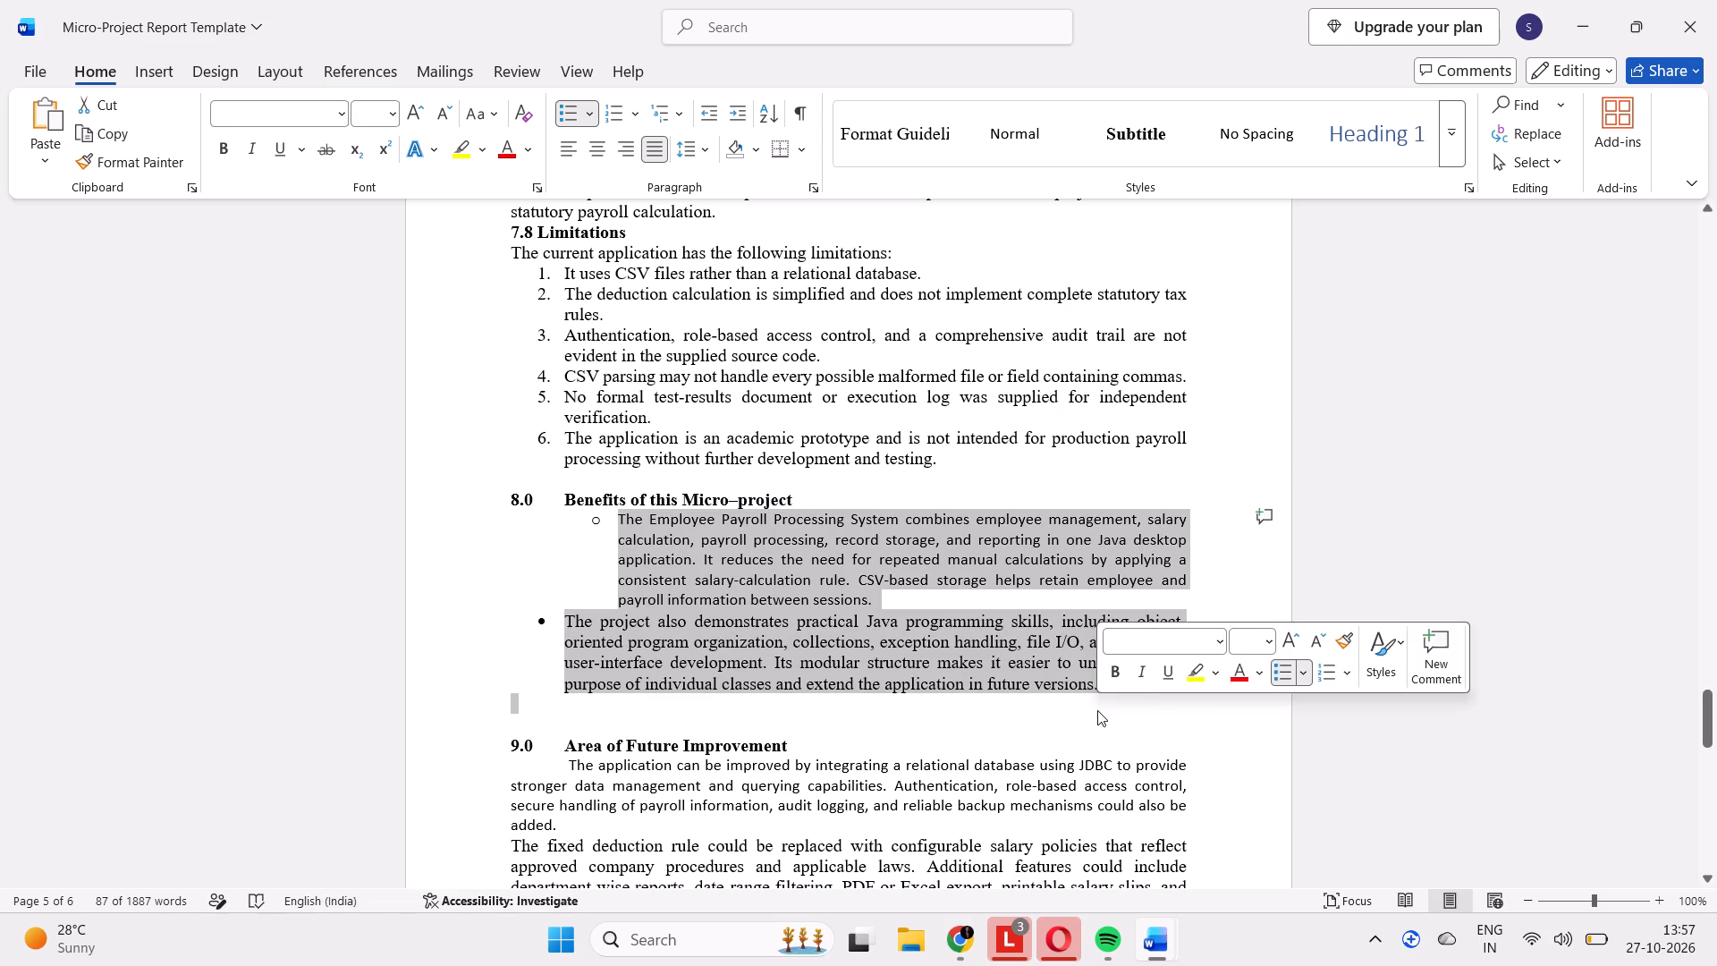
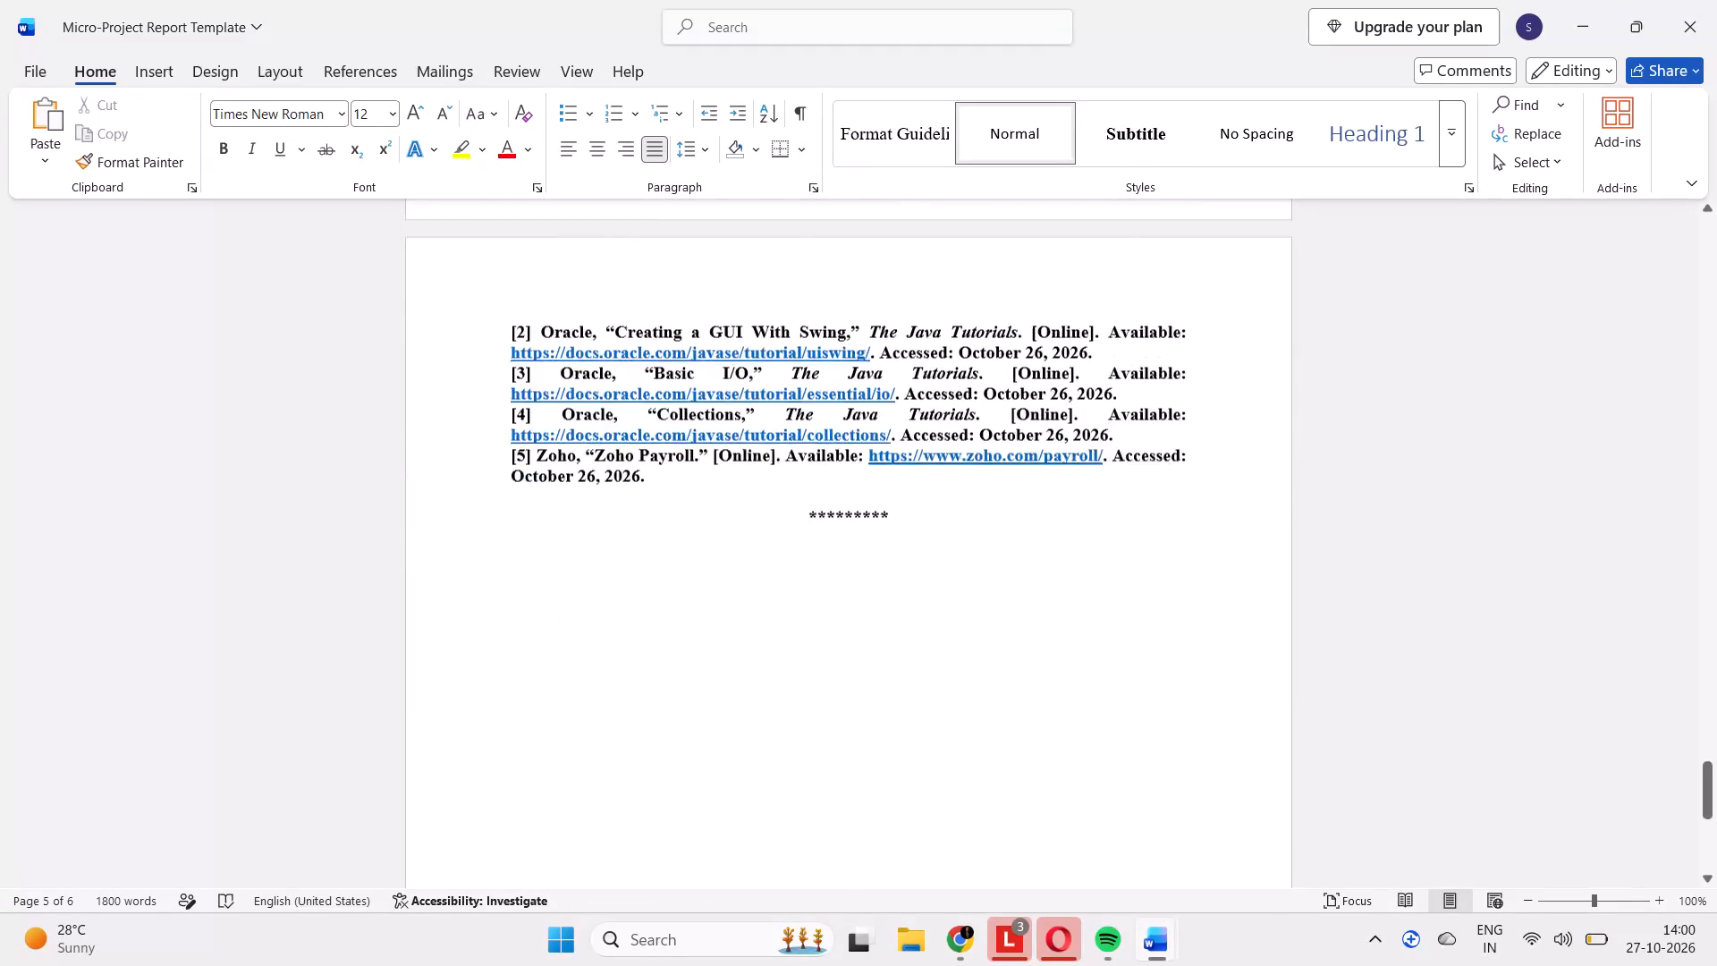
# Review the report from section 6.0, Actual Resources Used, through the section 7.0 outputs to 7.8 Limitations, checking content and formatting.
pyautogui.scroll(1, 933, 201)
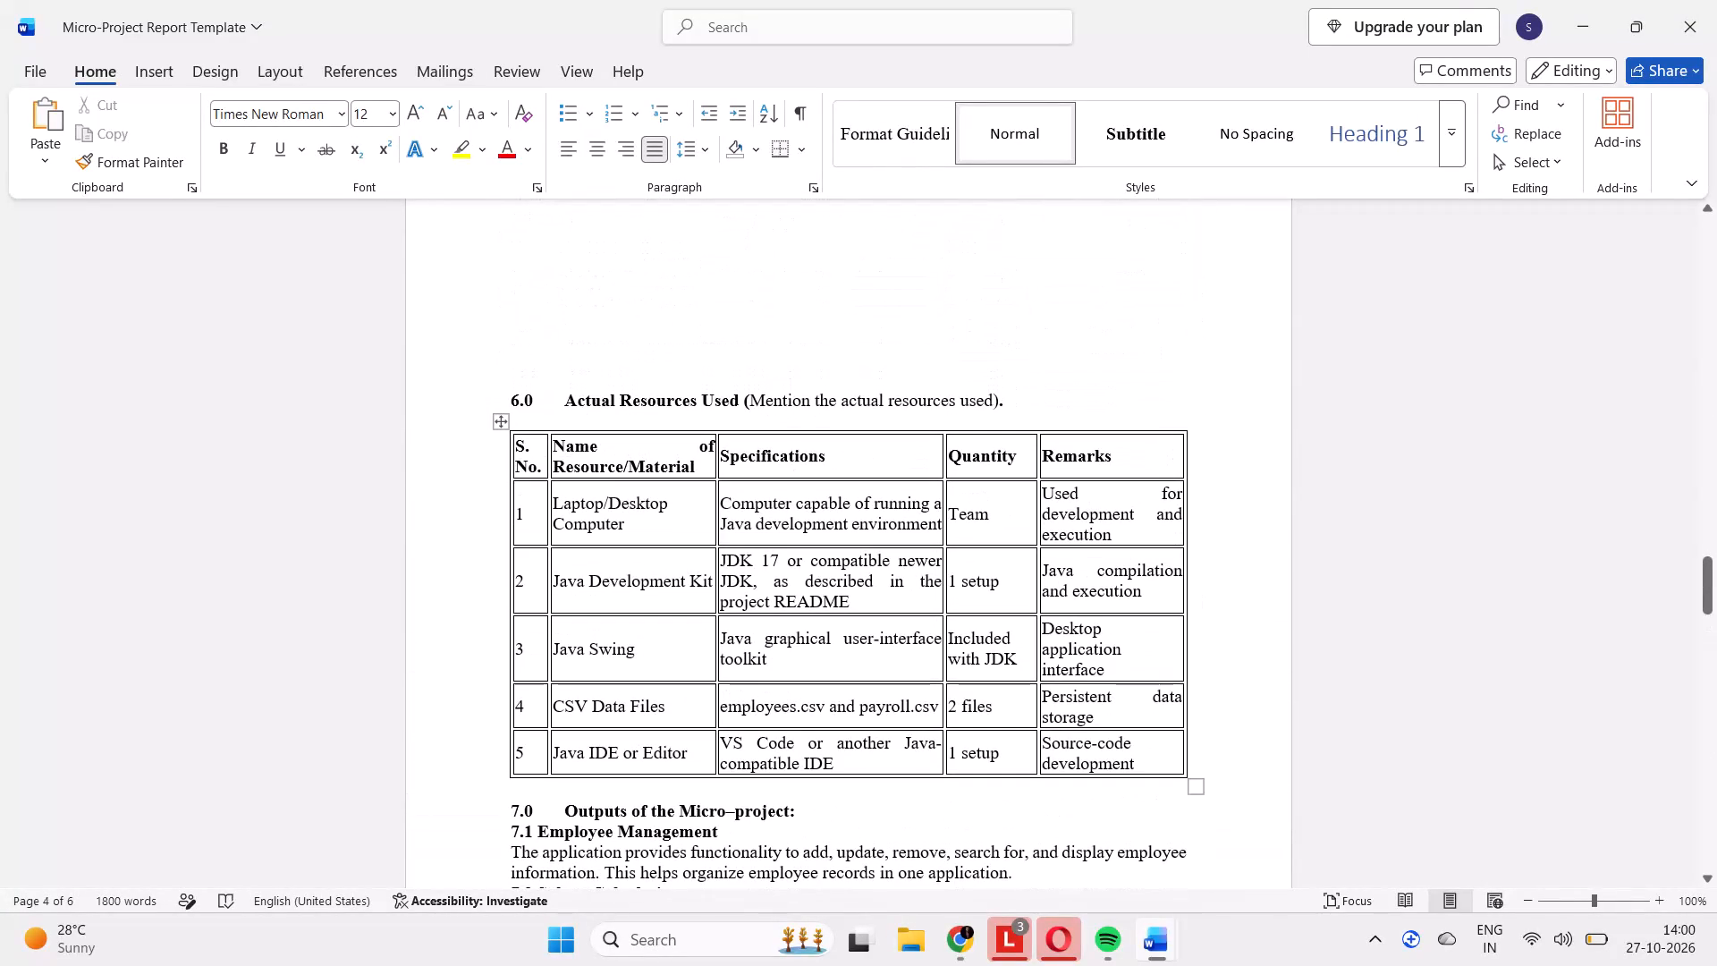
pyautogui.scroll(-2, 933, 201)
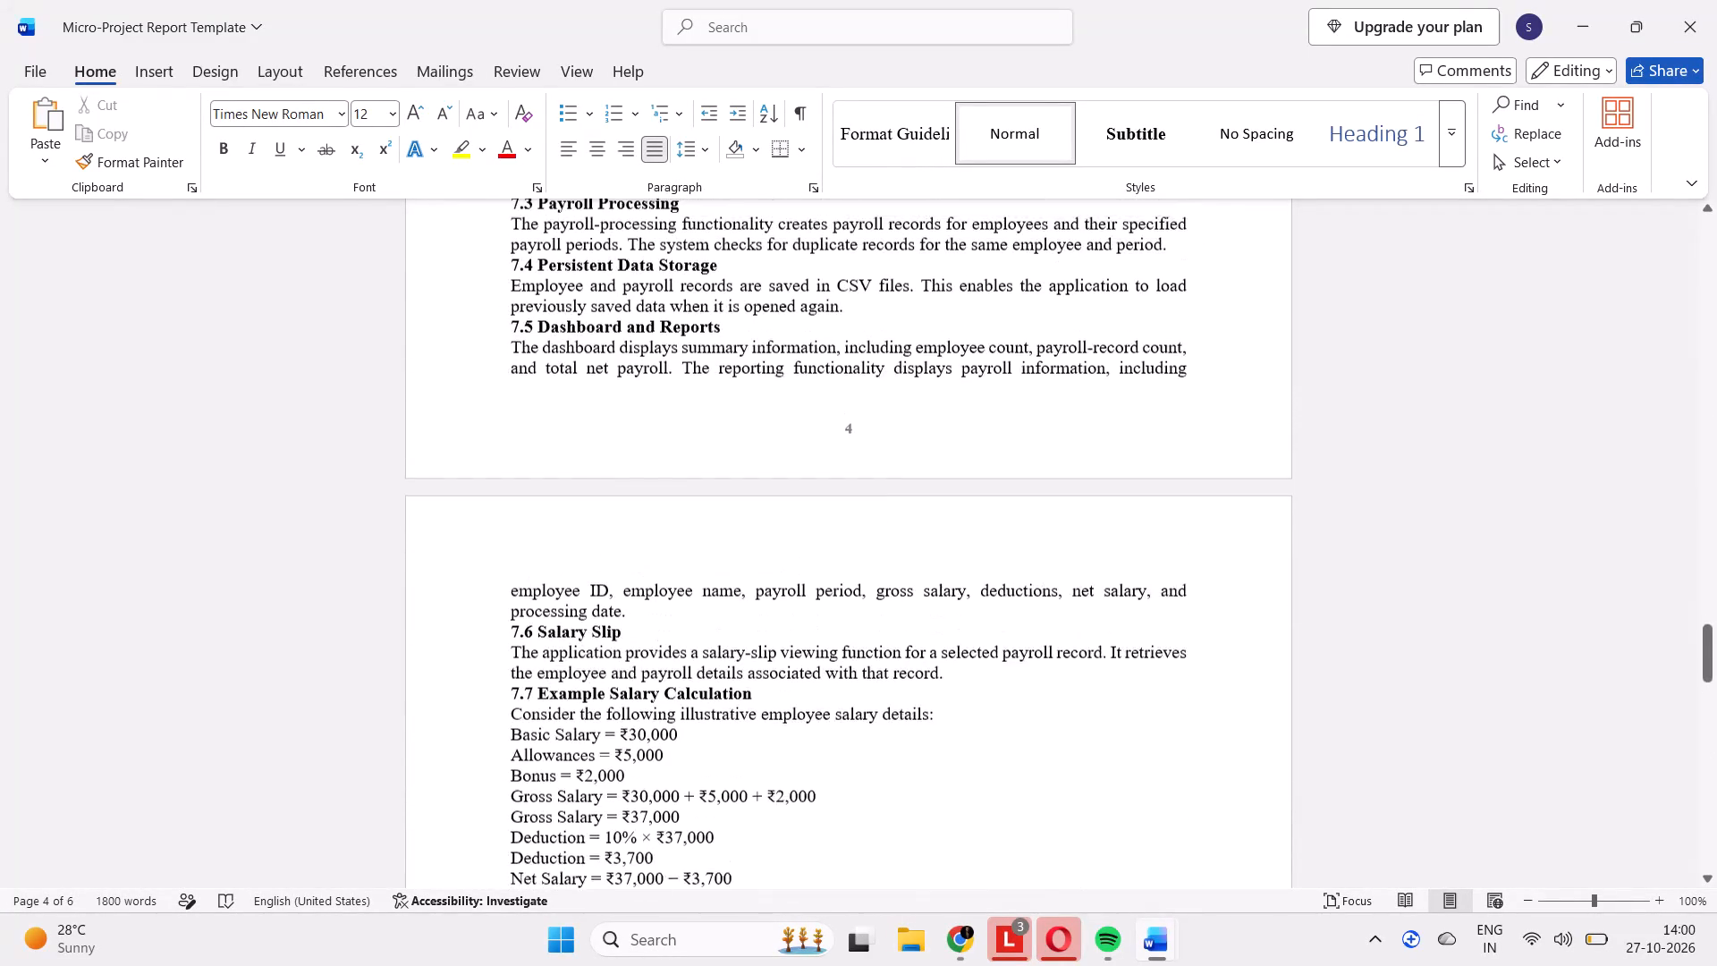
pyautogui.scroll(-2, 933, 201)
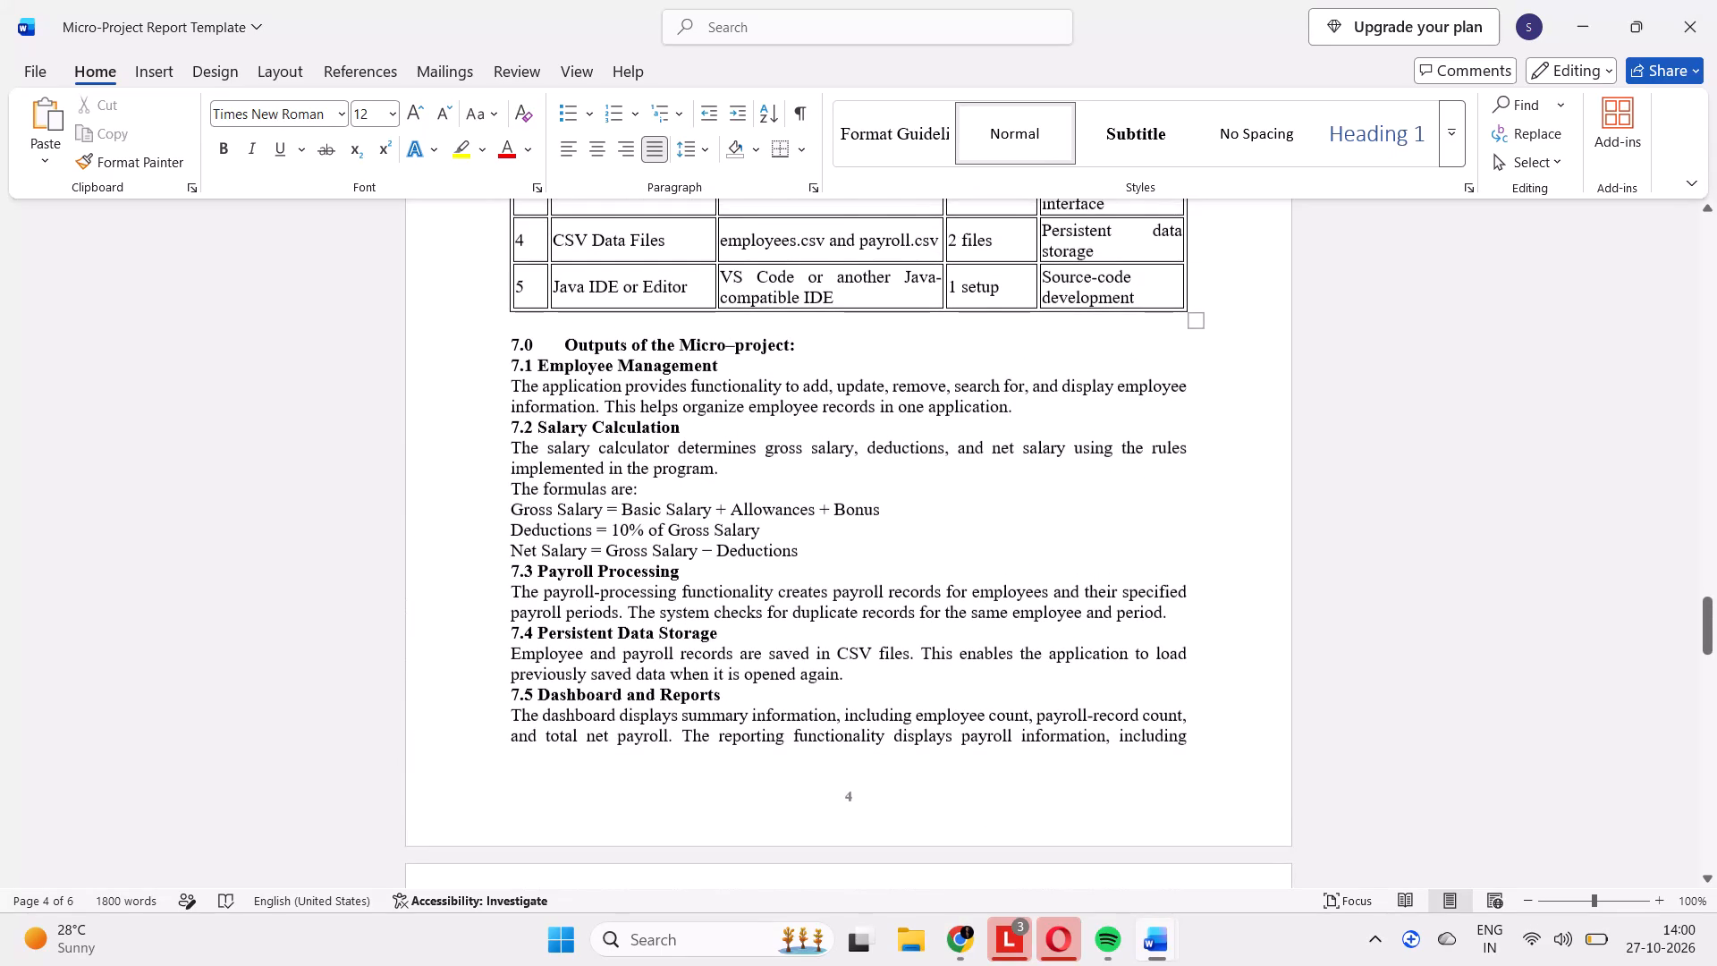
pyautogui.scroll(-1, 933, 201)
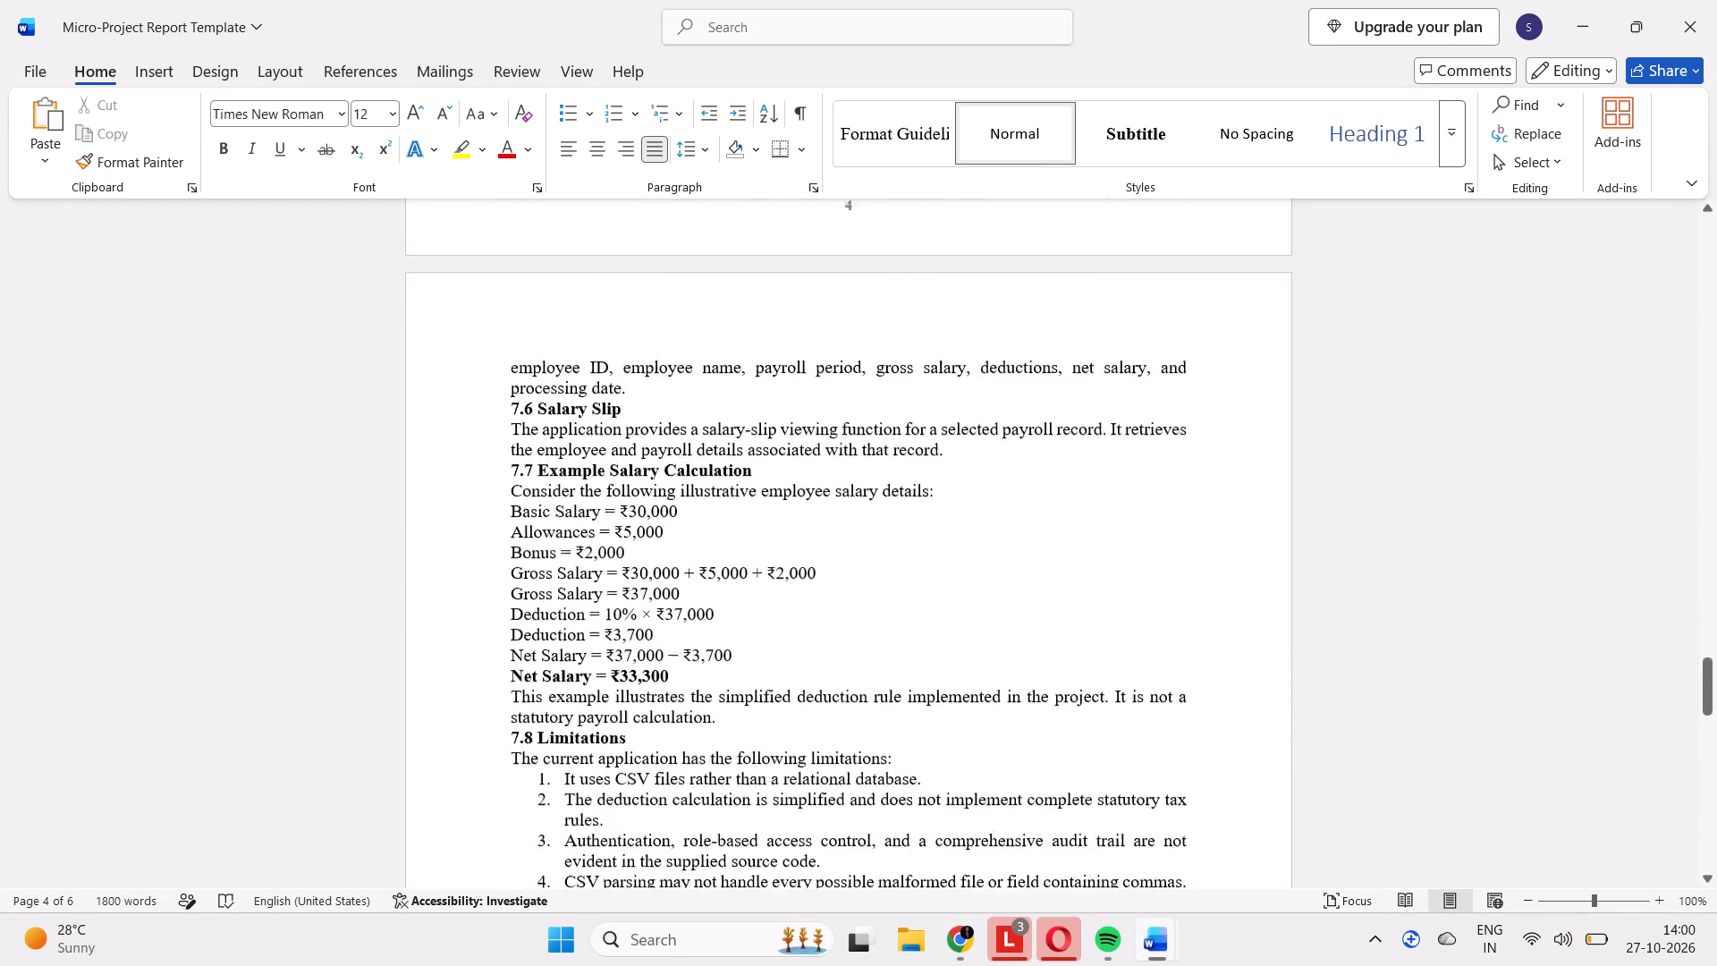
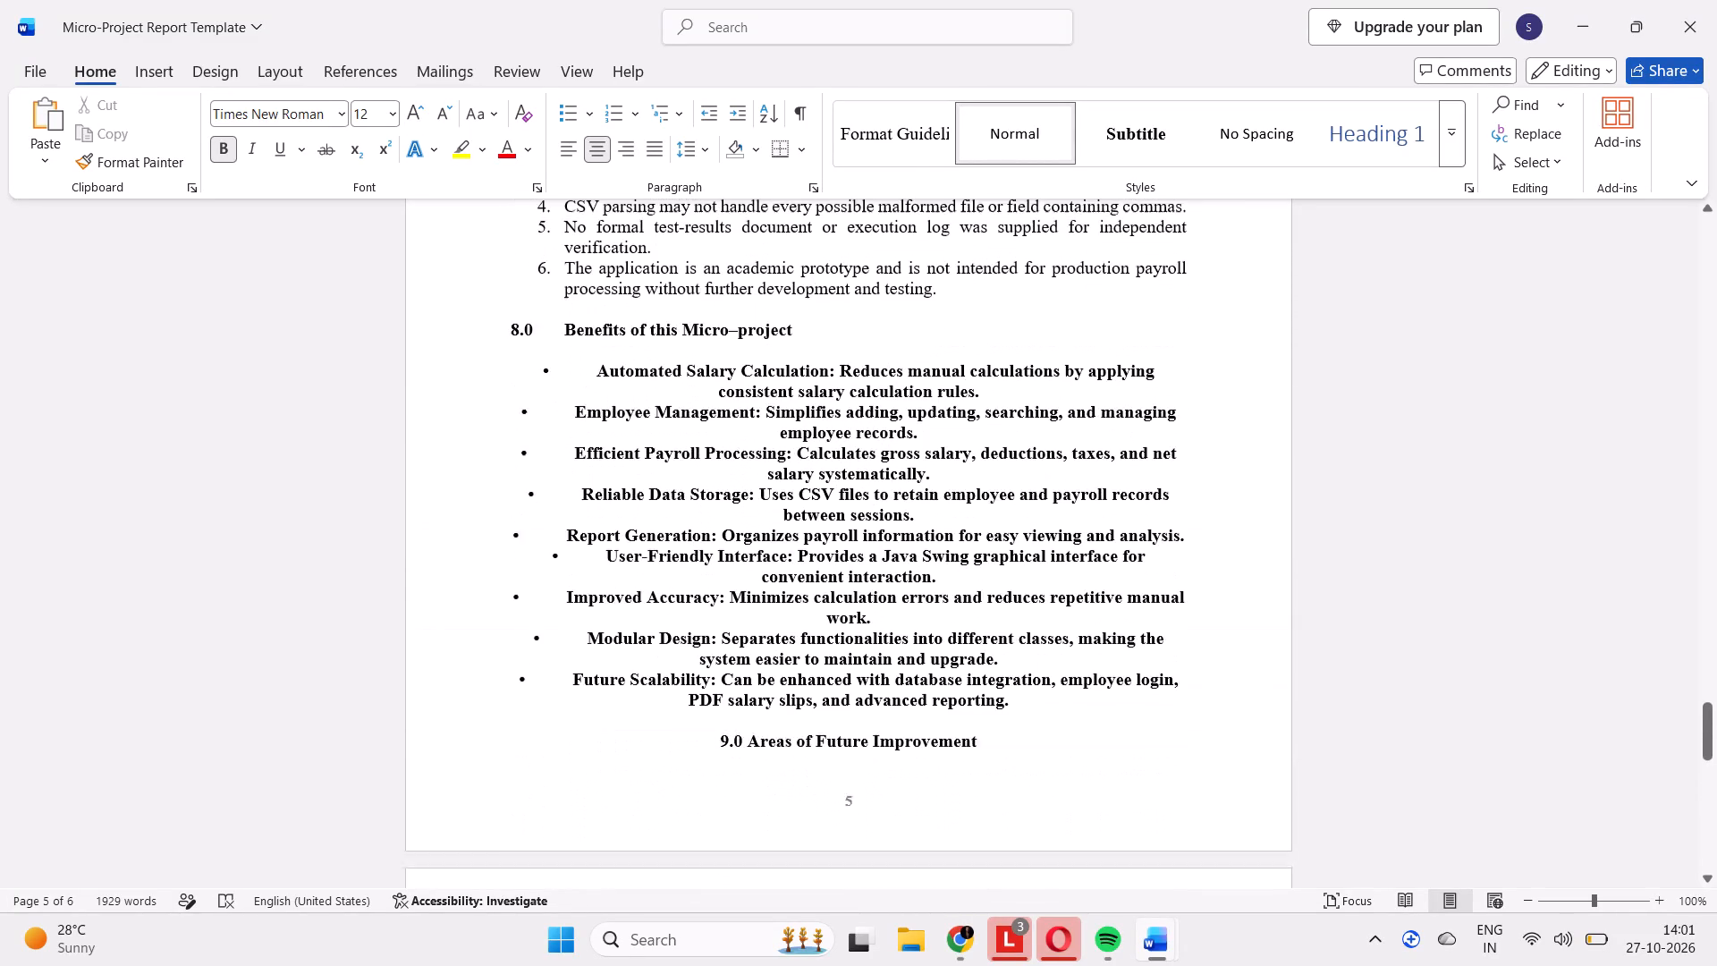
# Remove bold from the text running from the section 8.0 benefits list through the end of the section 9.0 future improvements list.
pyautogui.scroll(1, 933, 649)
pyautogui.moveTo(601, 388); pyautogui.dragTo(858, 532)
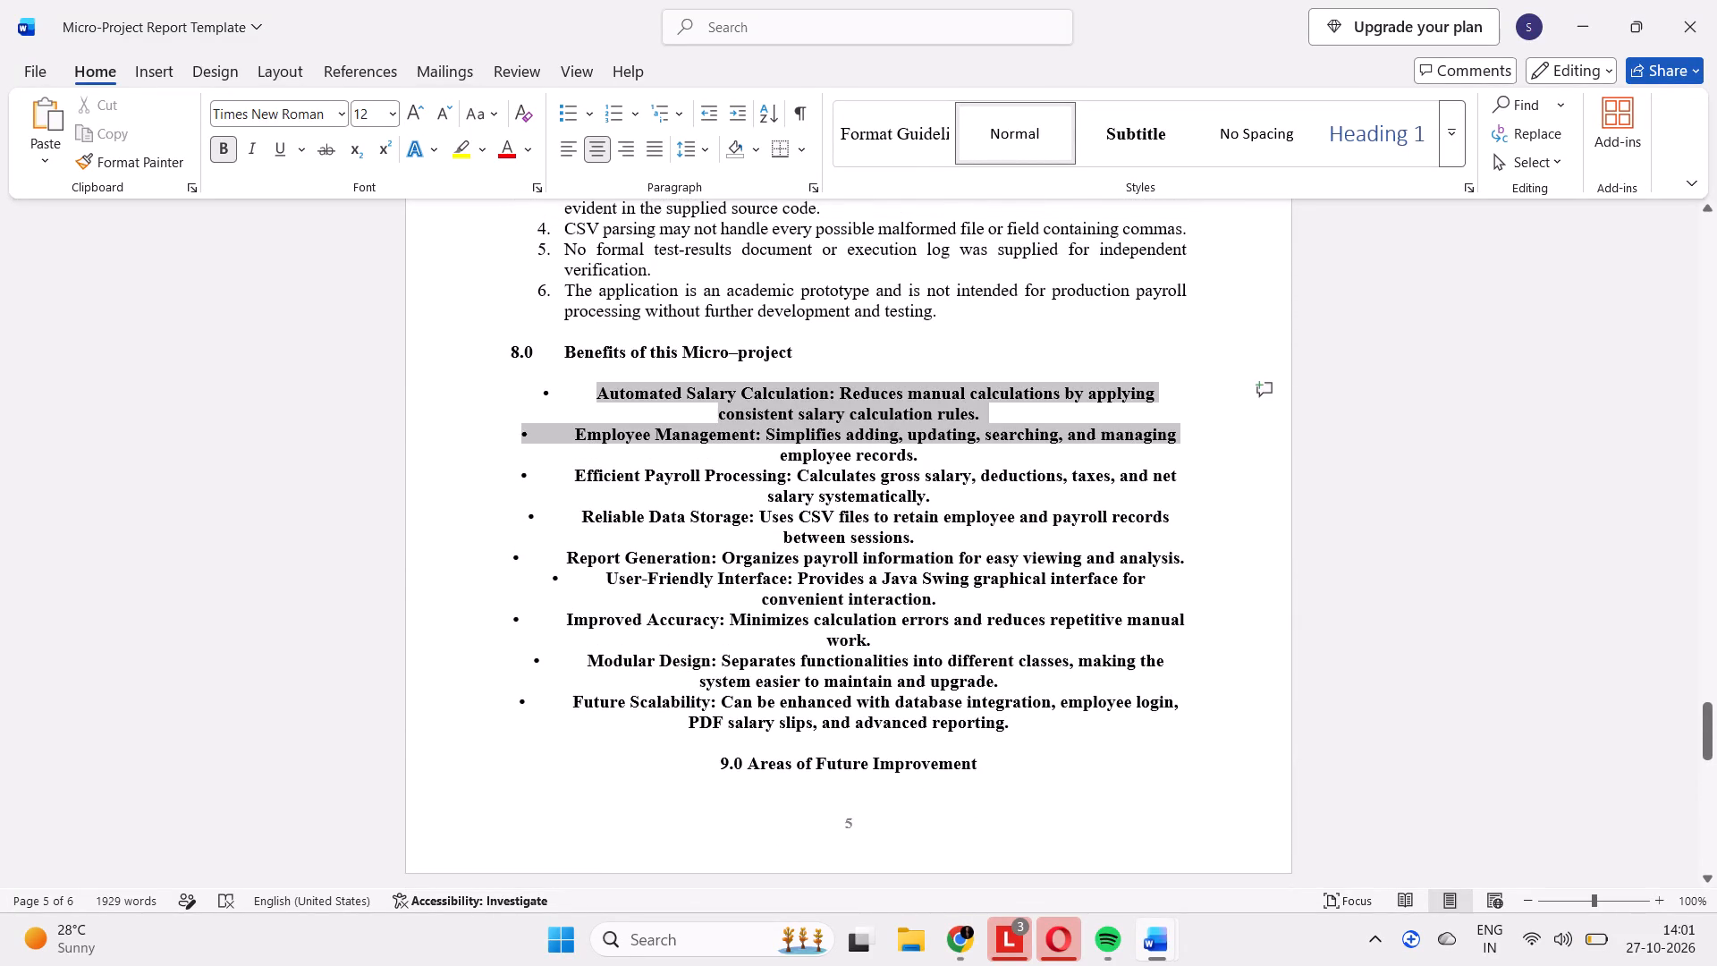
pyautogui.moveTo(858, 532); pyautogui.dragTo(1030, 843)
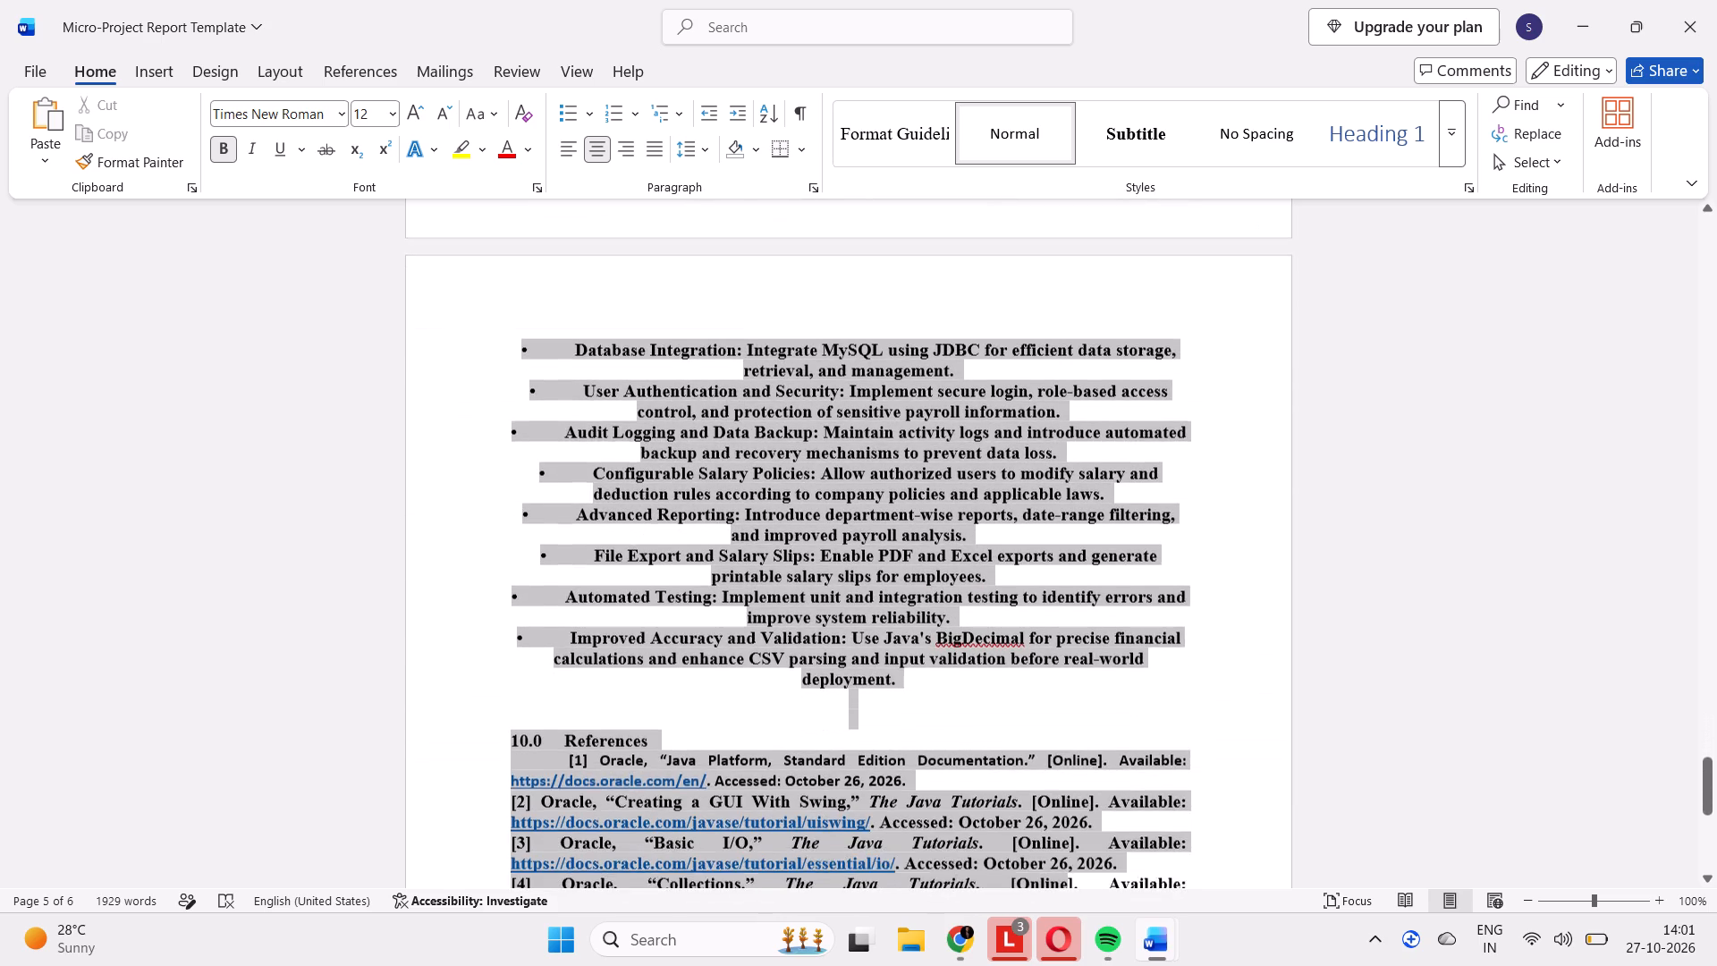
pyautogui.moveTo(1030, 843); pyautogui.dragTo(1030, 715)
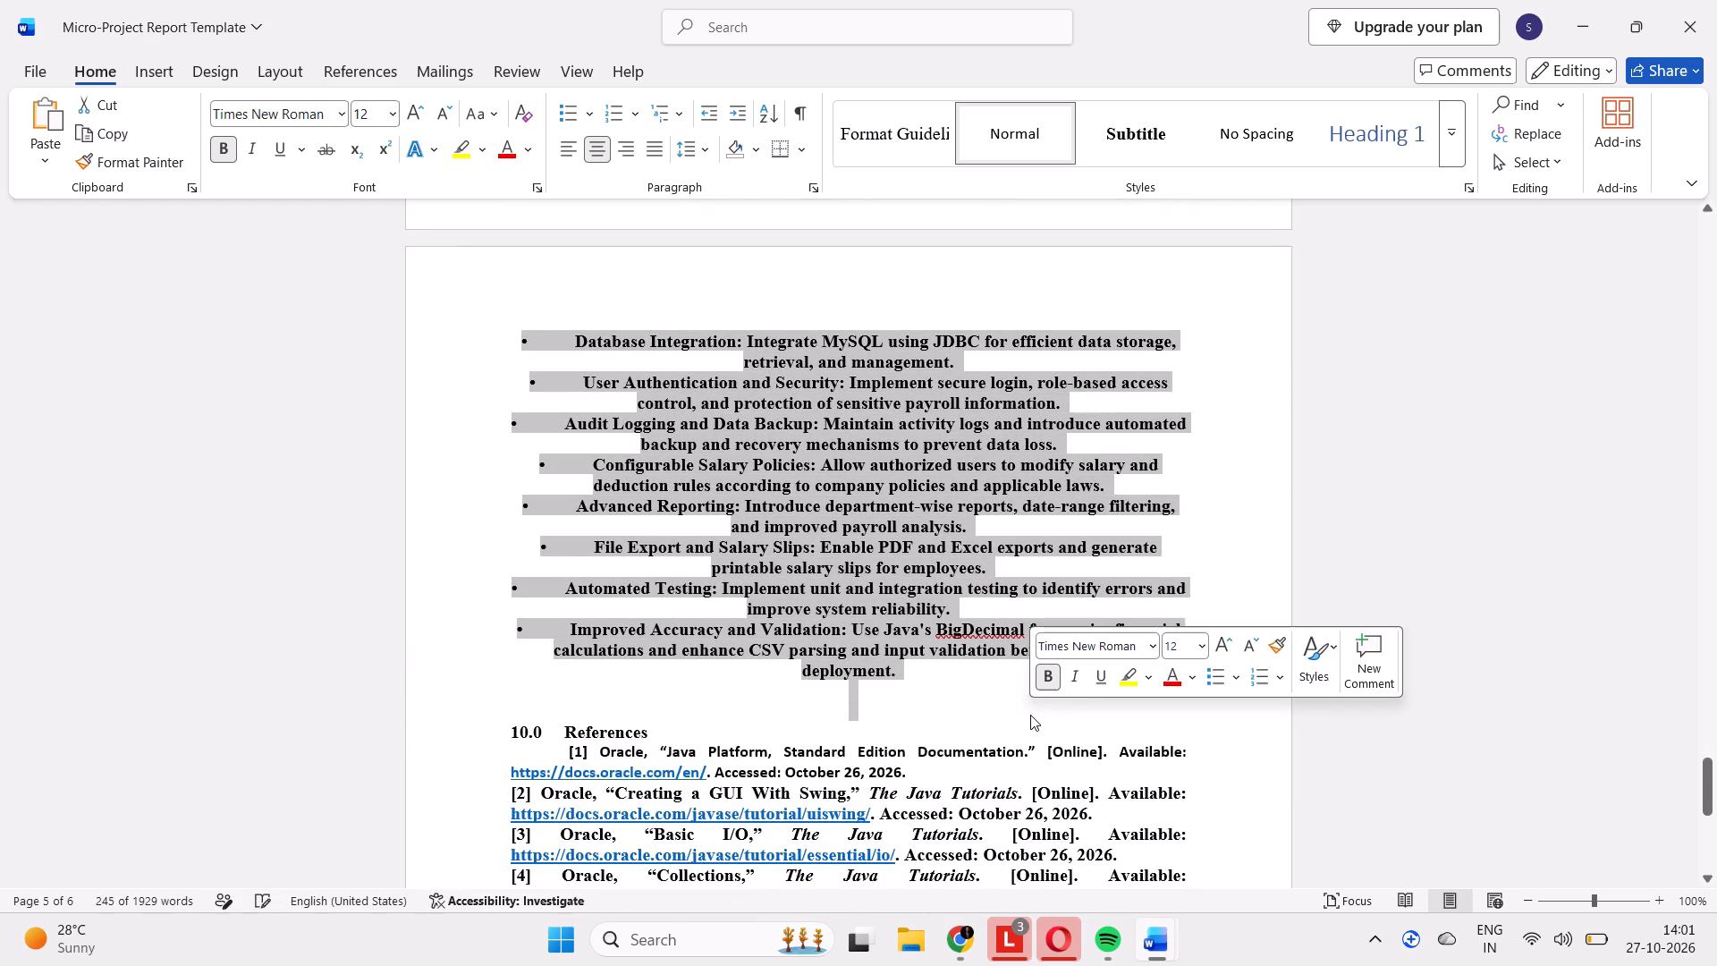
pyautogui.click(1049, 673)
pyautogui.click(825, 635)
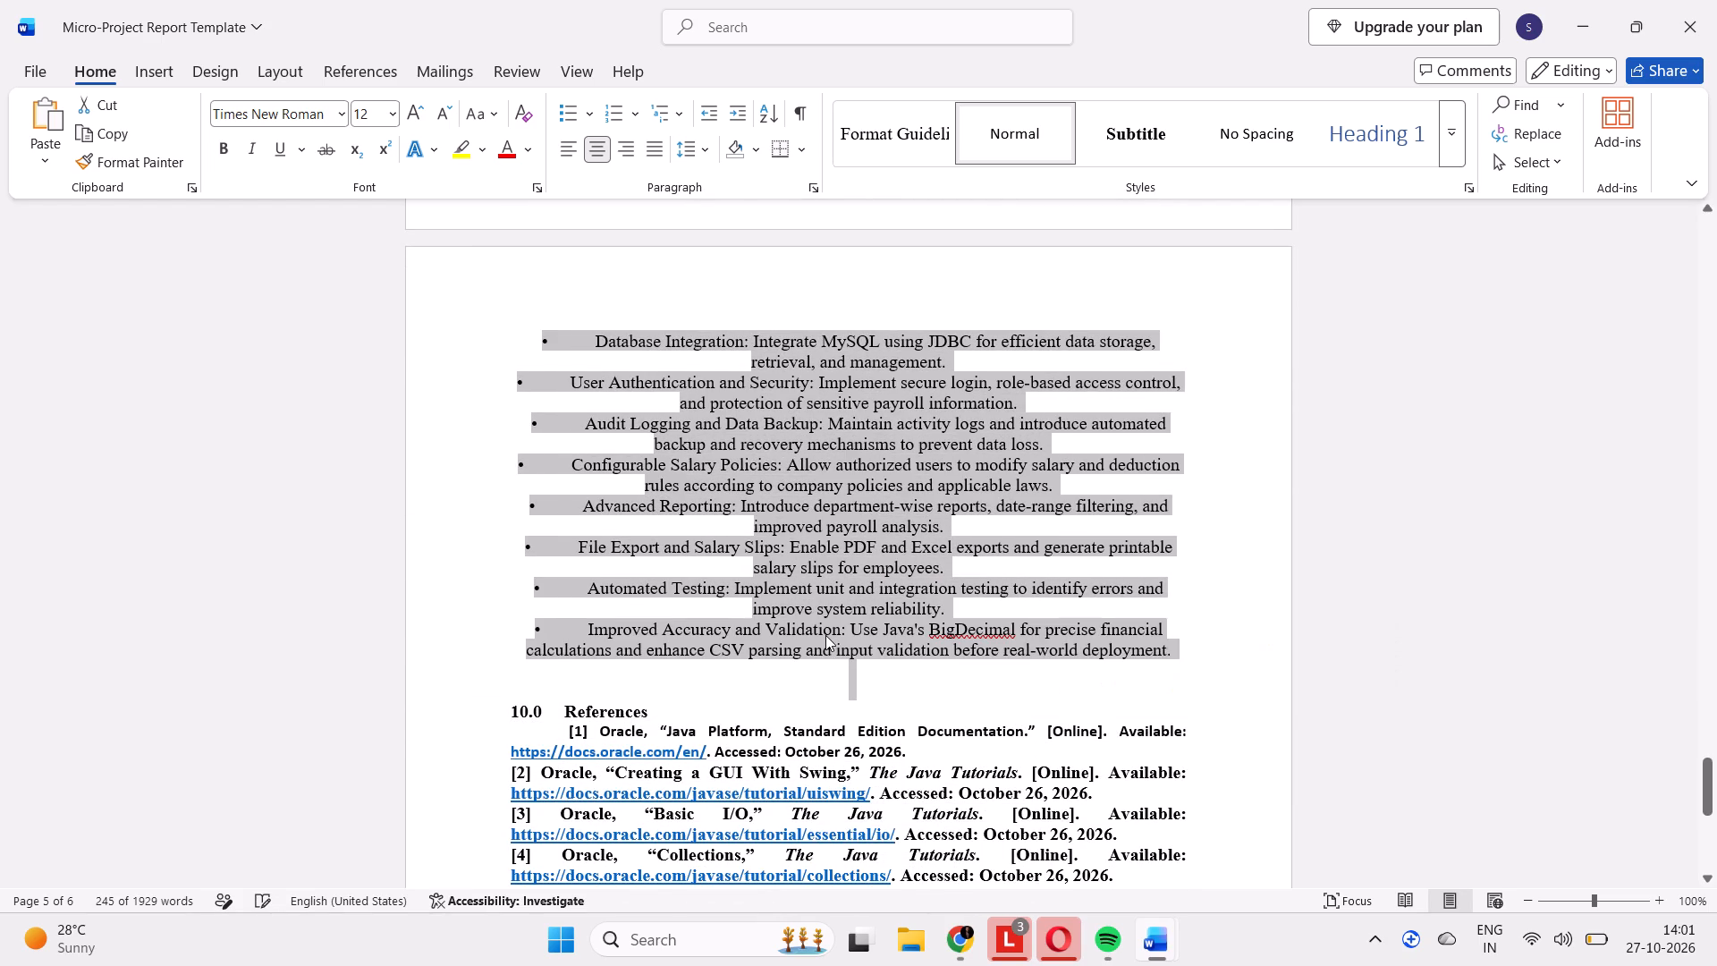
# Insert blank lines before the "9.0 Areas of Future Improvement" heading to push it to the top of page 6.
pyautogui.scroll(1, 825, 635)
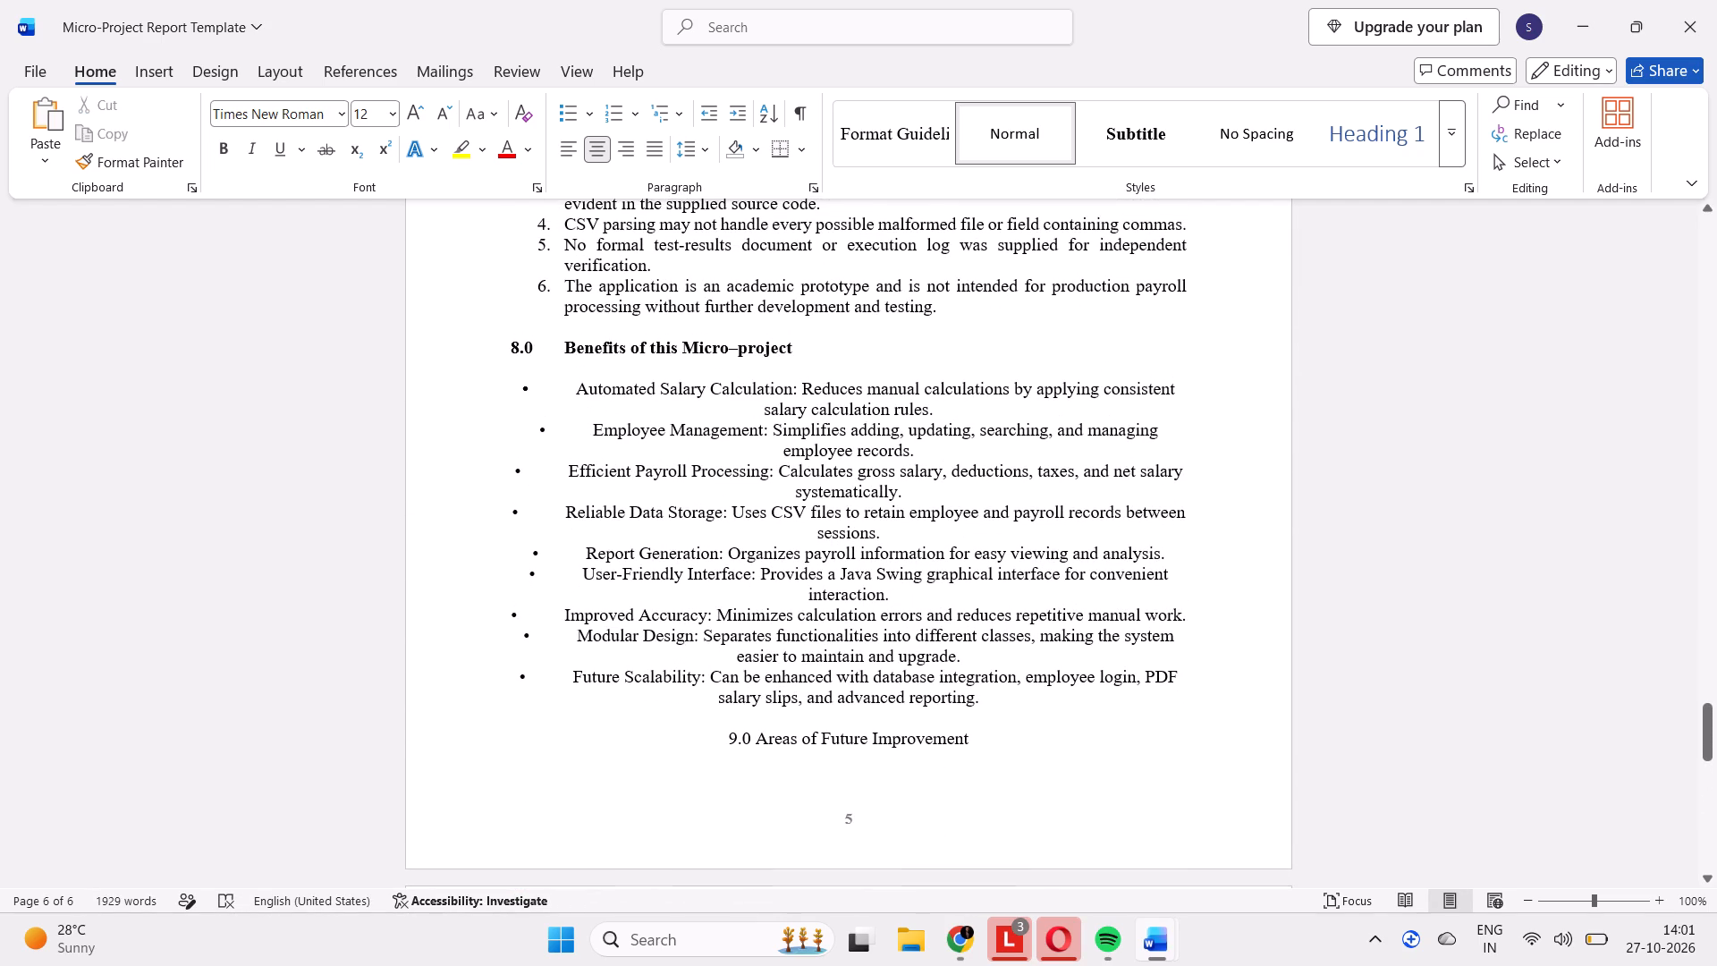
pyautogui.scroll(1, 825, 635)
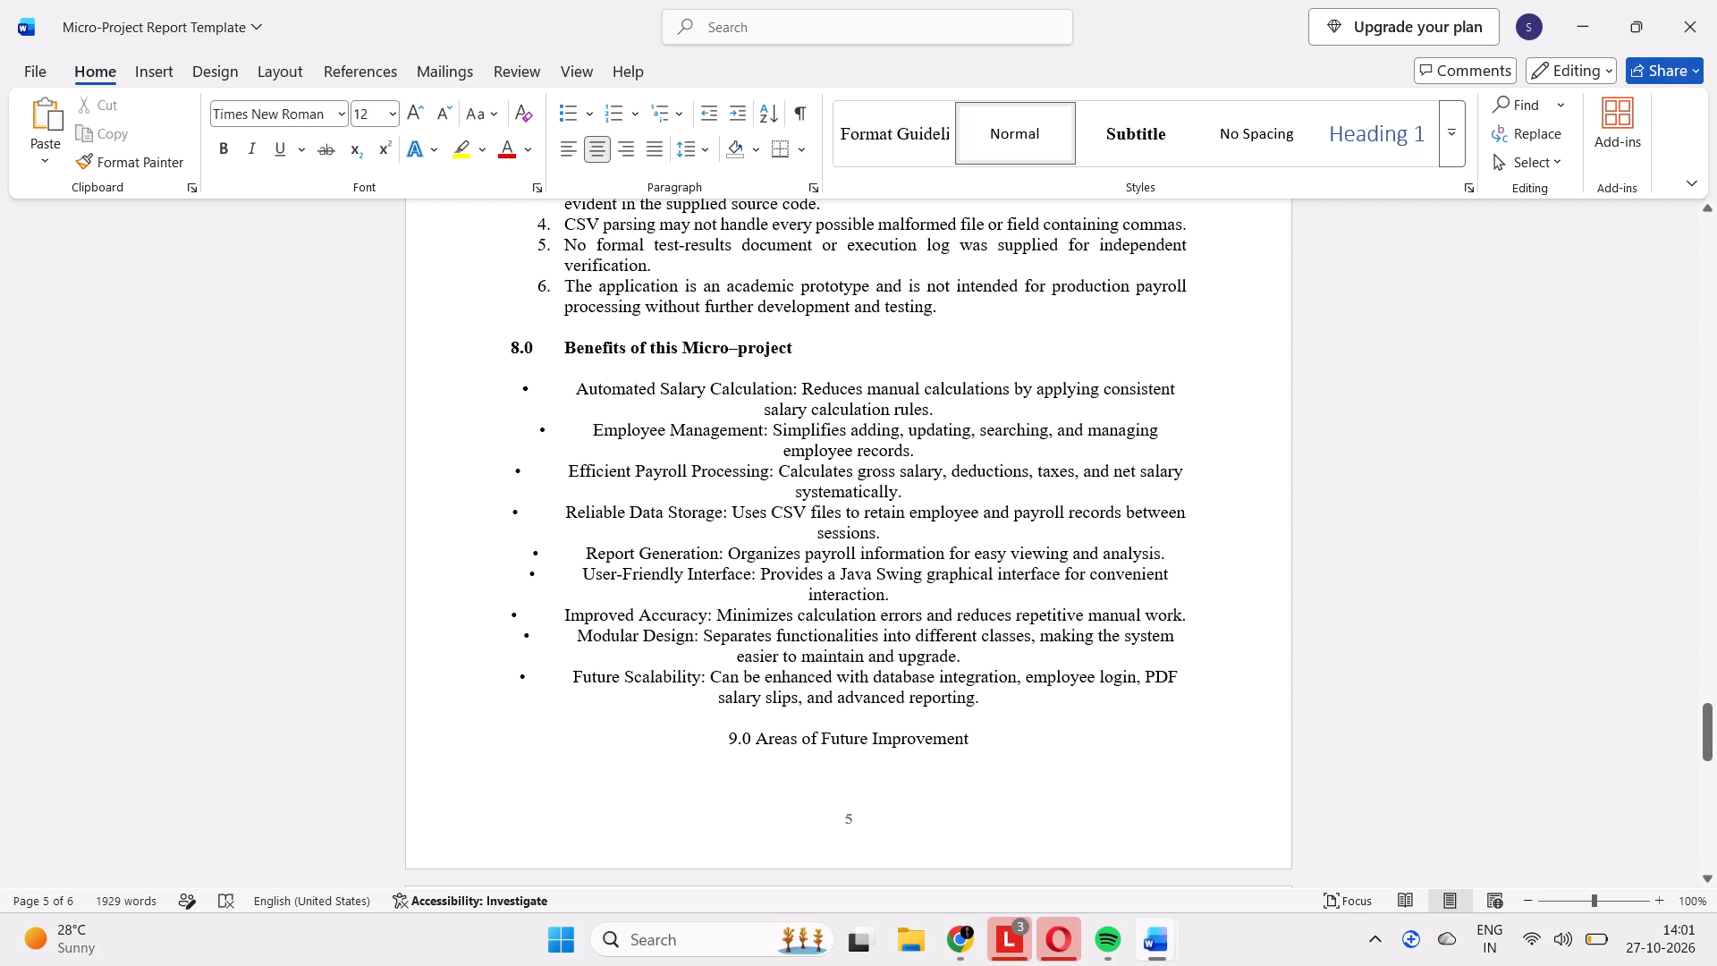
pyautogui.click(724, 736)
pyautogui.press('Return')
pyautogui.press('Return')
pyautogui.press('Return')
pyautogui.press('BackSpace')
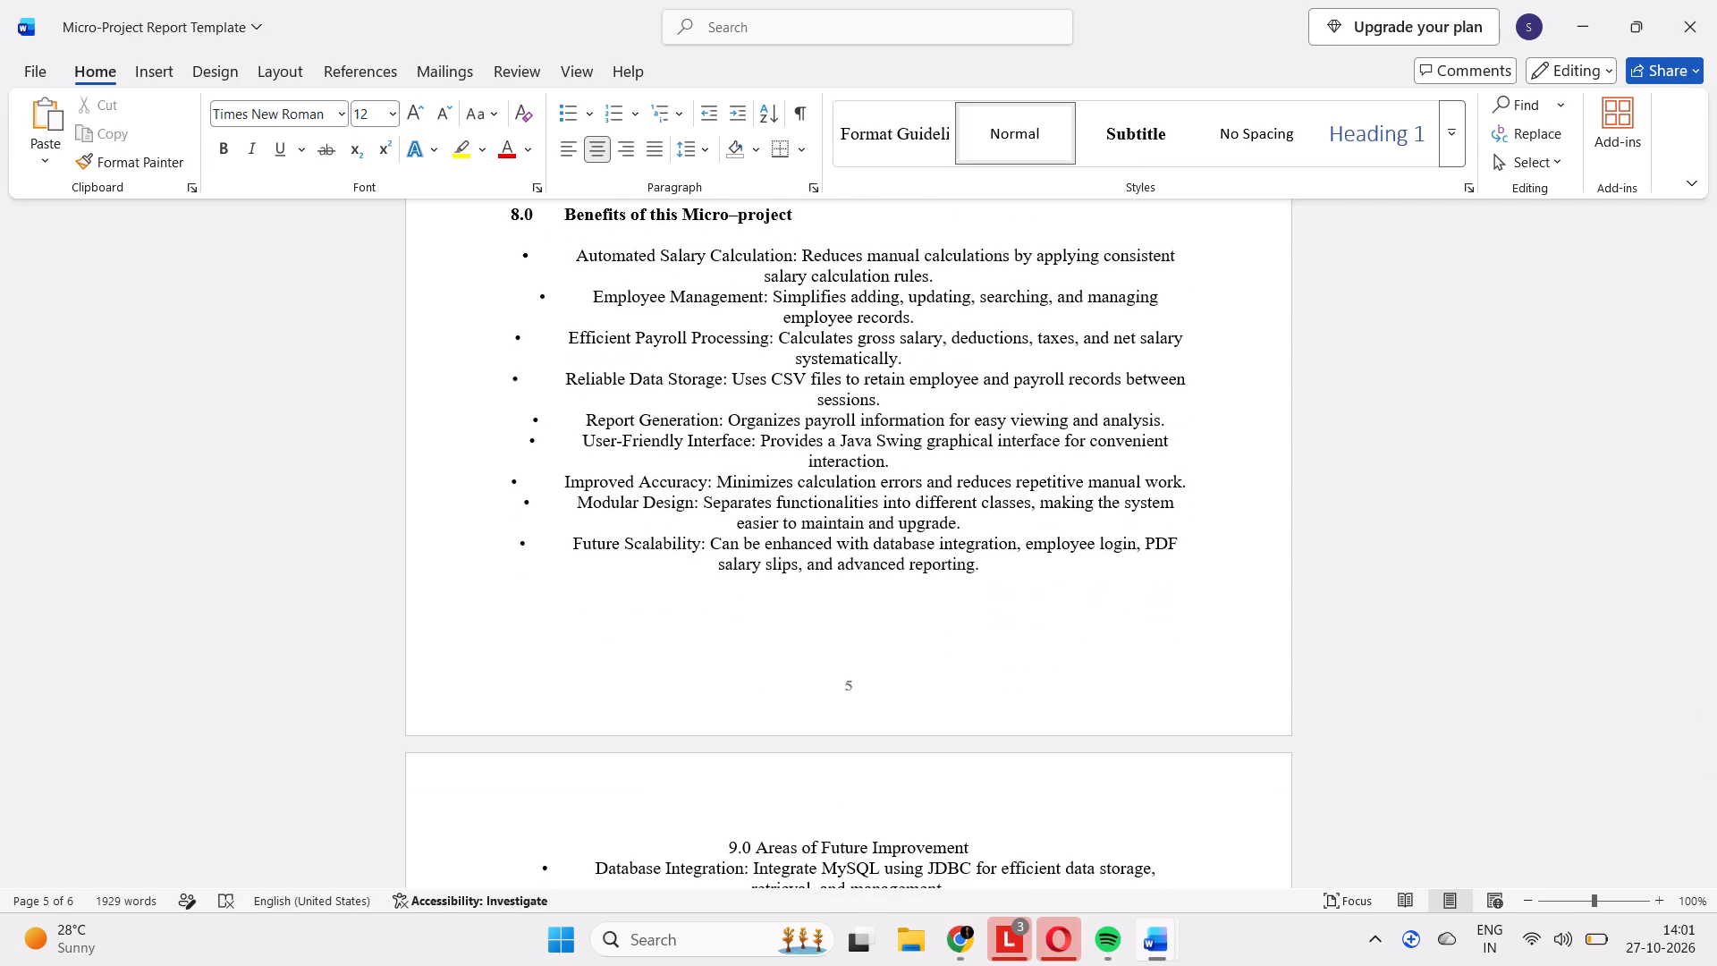
pyautogui.press('BackSpace')
pyautogui.press('Return')
pyautogui.press('\\')
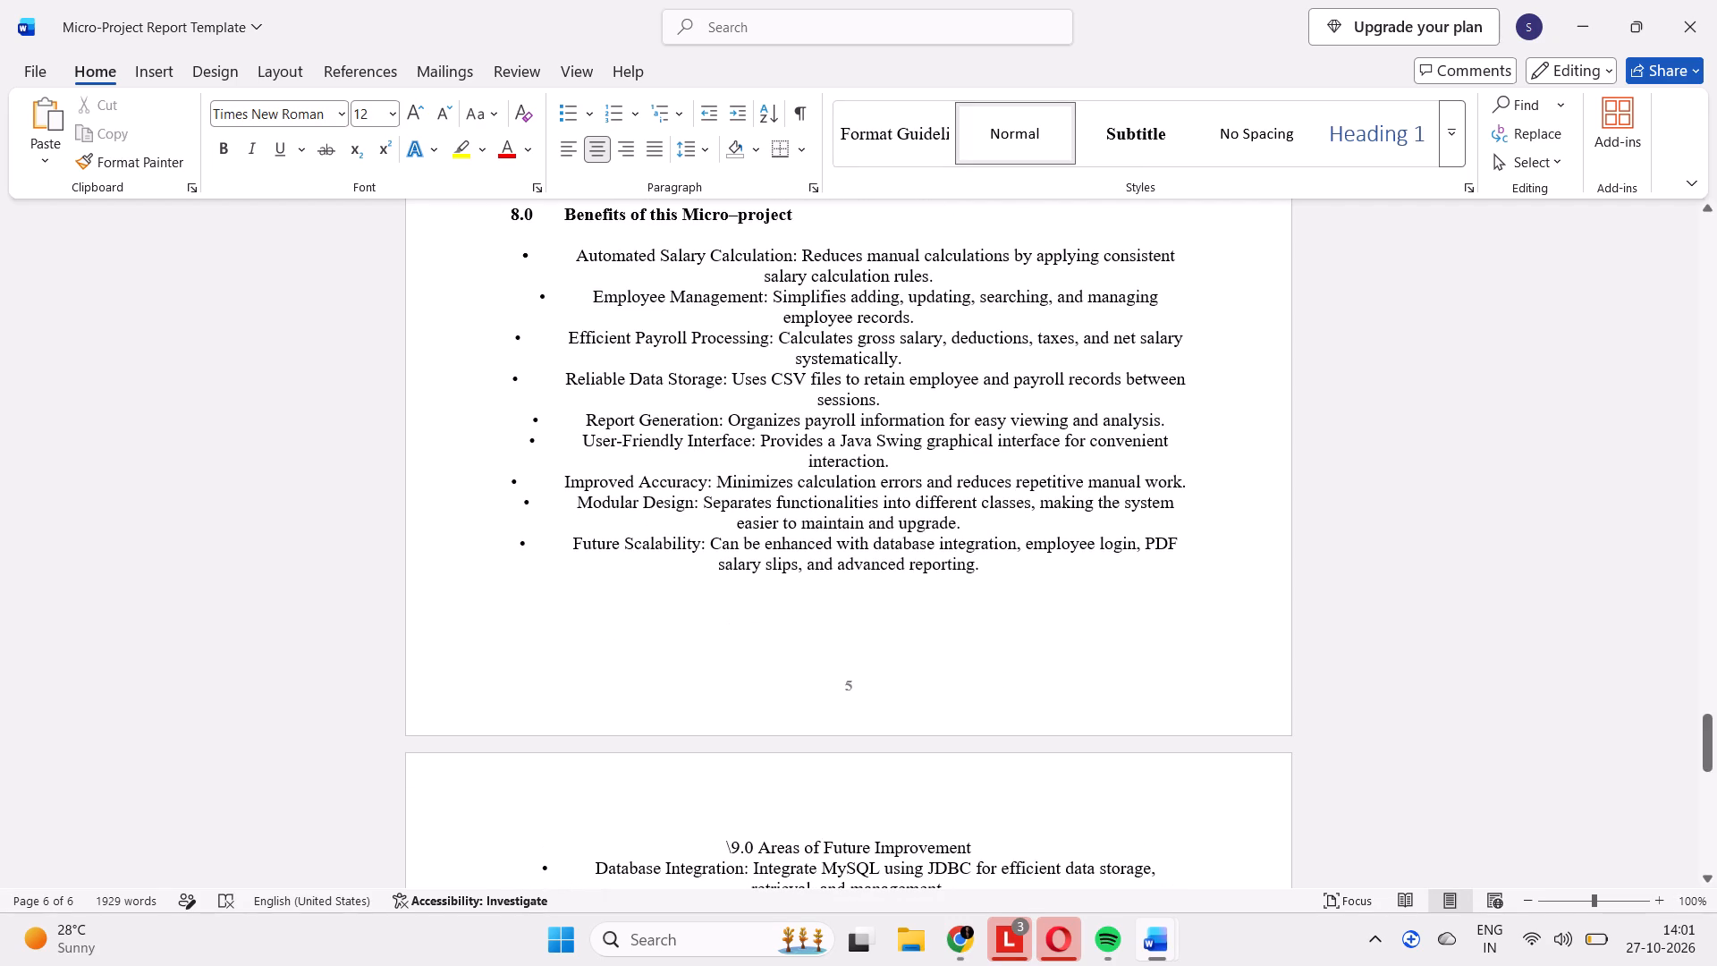
pyautogui.press('BackSpace')
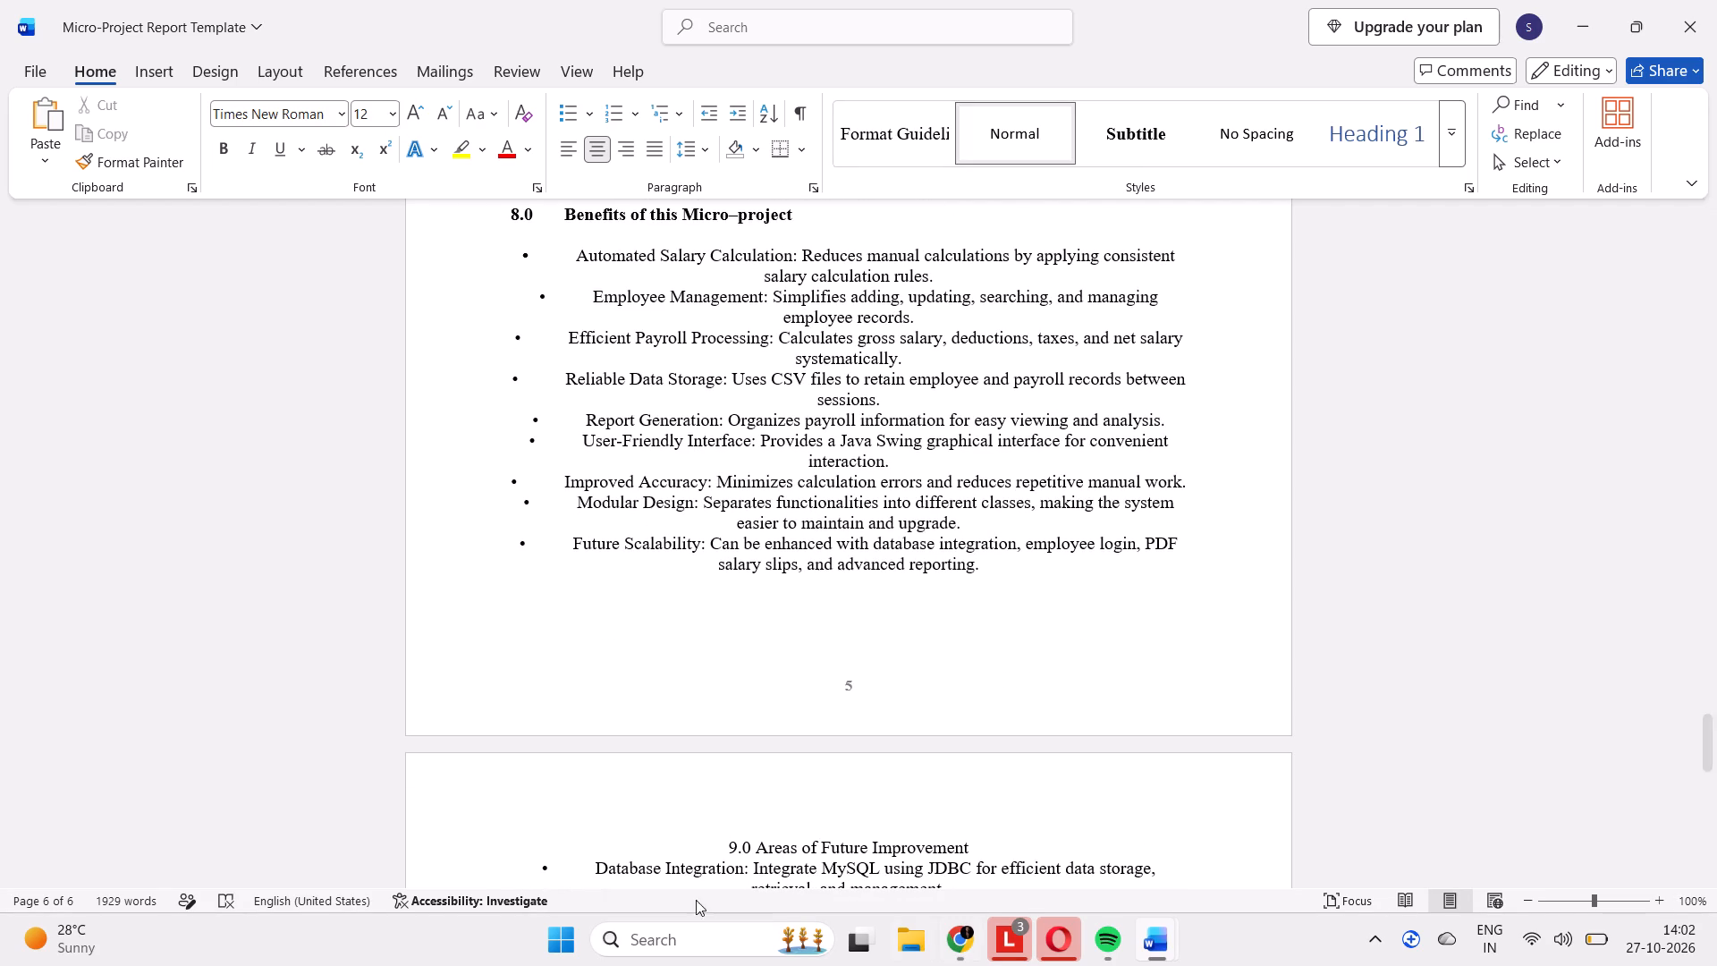
# Left-align the 9.0 Areas of Future Improvement heading, keeping it at the top of page 6.
pyautogui.tripleClick(701, 109)
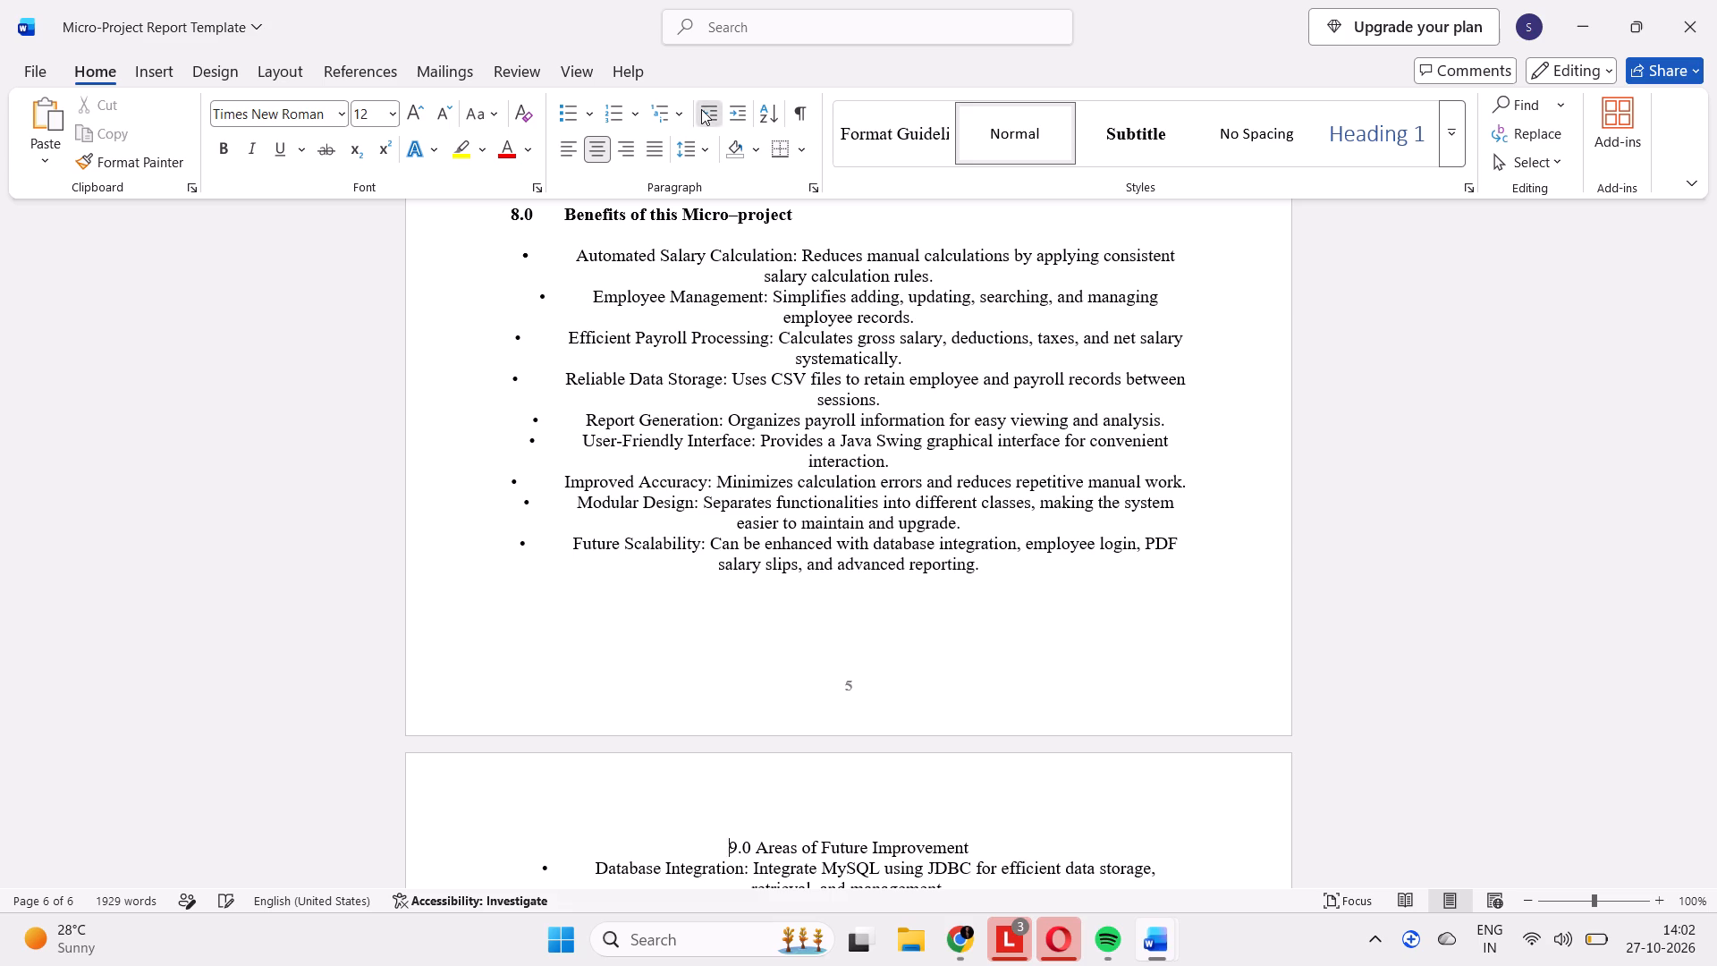
pyautogui.click(701, 109)
pyautogui.moveTo(701, 109); pyautogui.dragTo(1033, 528)
pyautogui.press('BackSpace')
pyautogui.press('BackSpace')
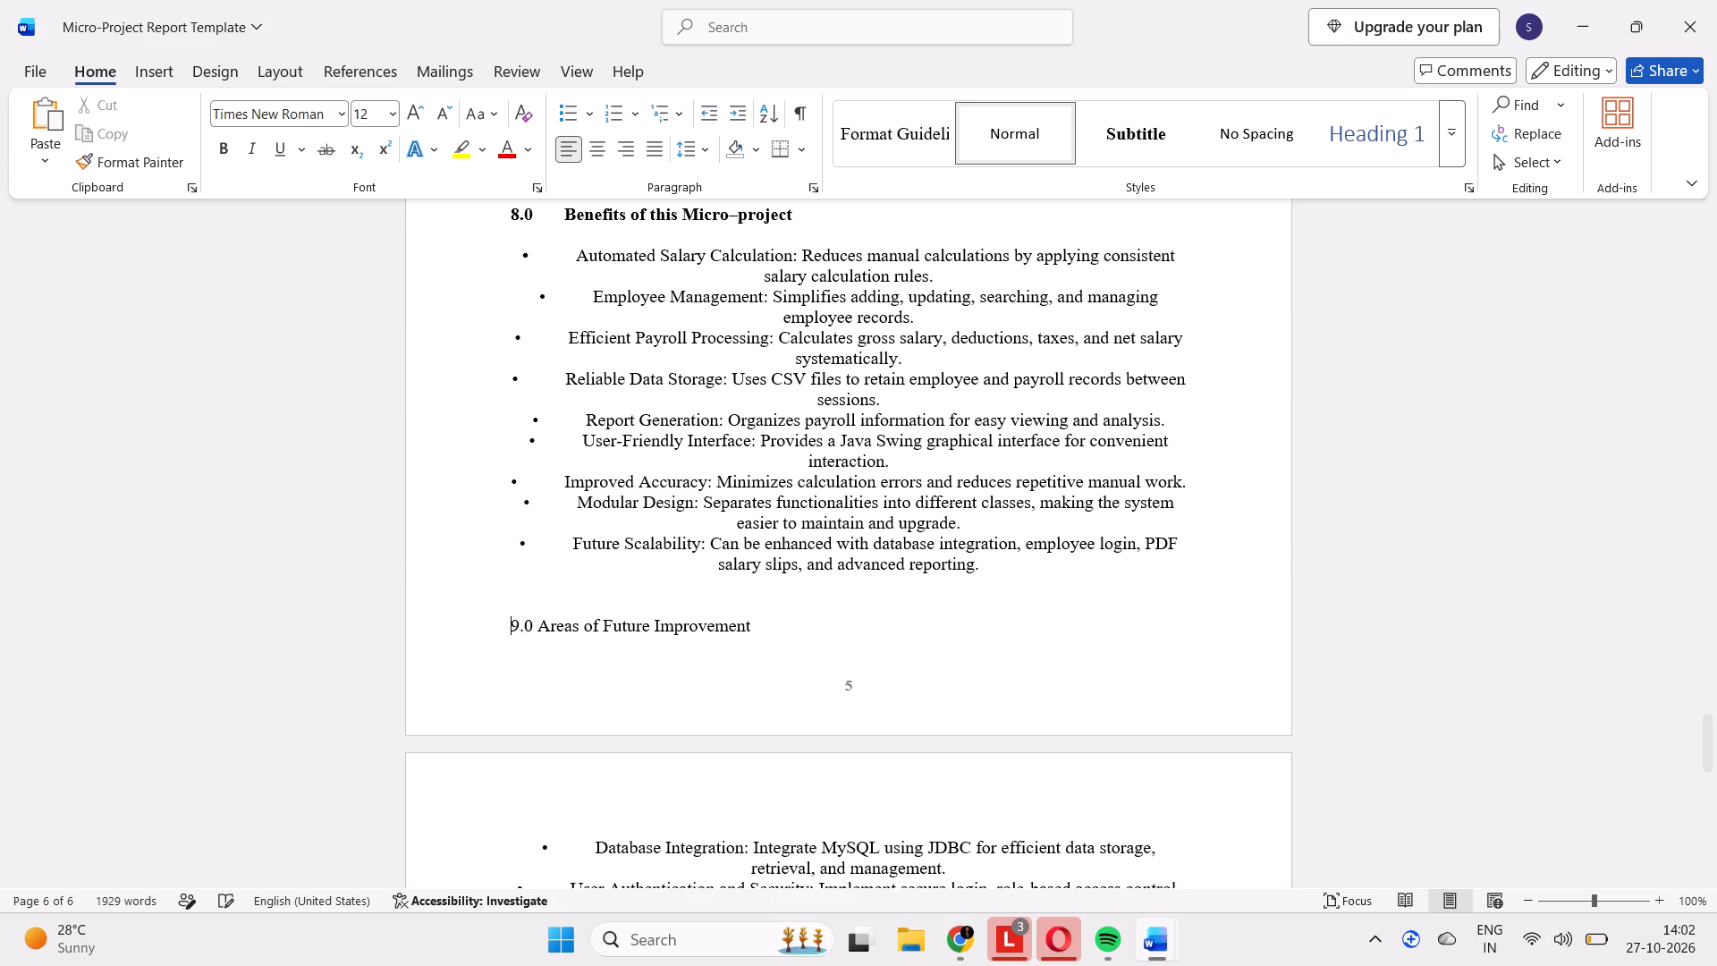
pyautogui.press('Return')
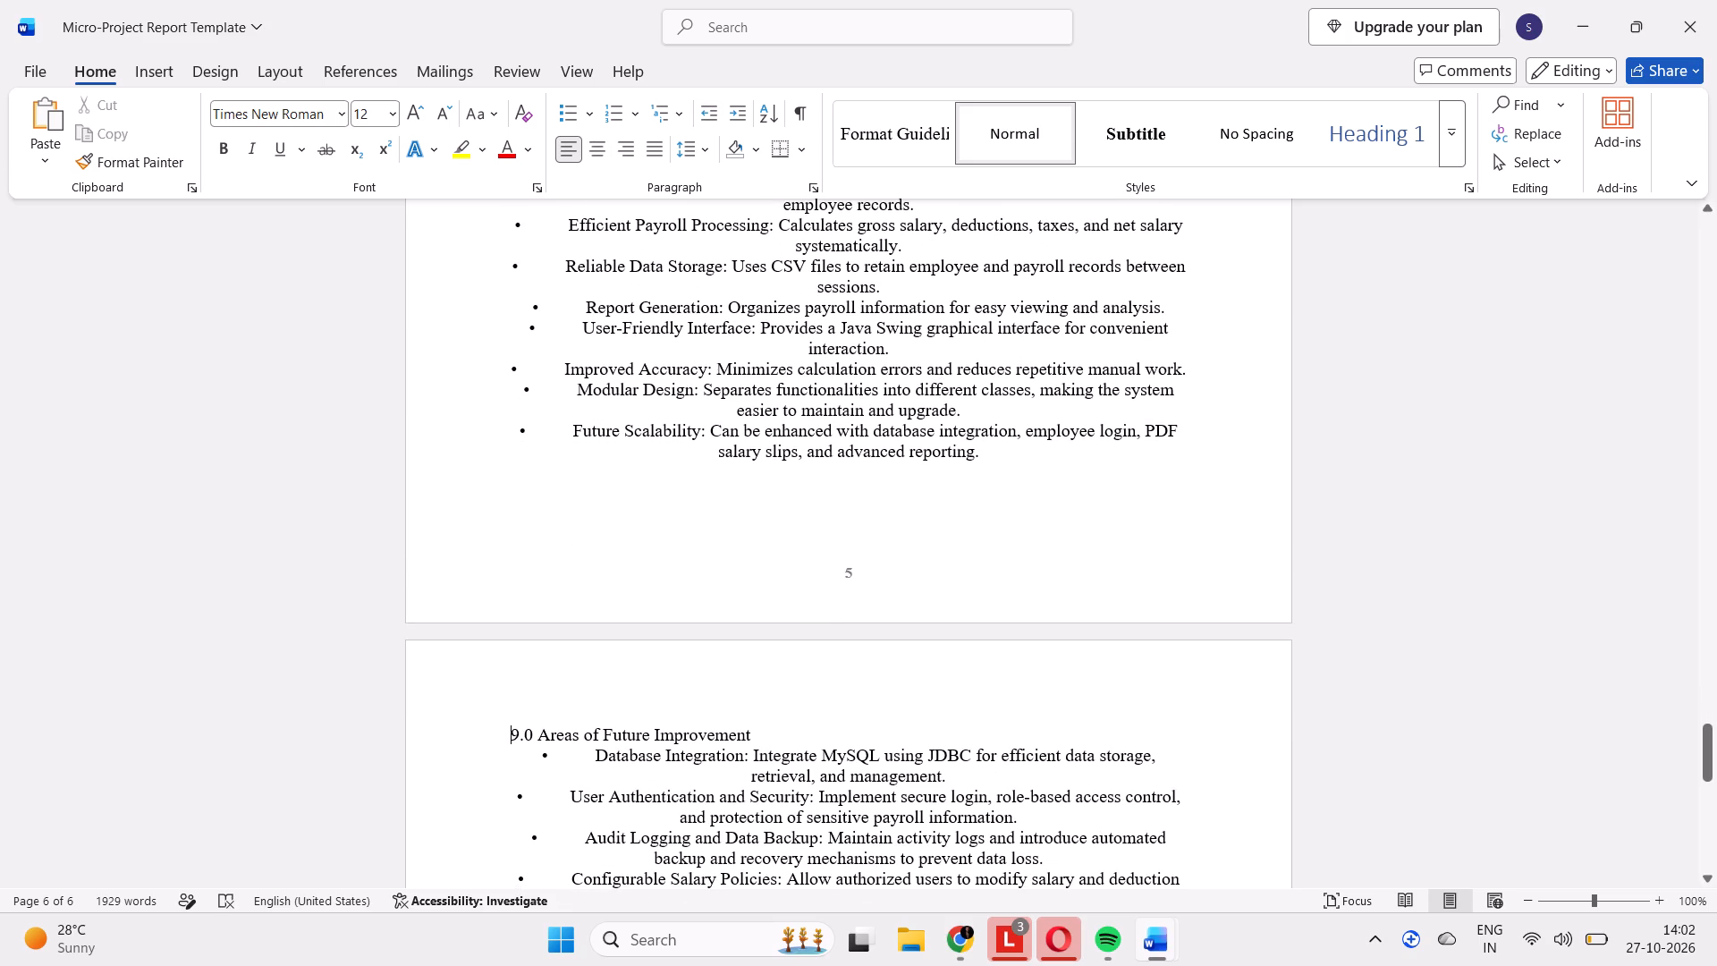
# Make the 9.0 Areas of Future Improvement heading bold.
pyautogui.moveTo(515, 730); pyautogui.dragTo(724, 719)
pyautogui.click(744, 678)
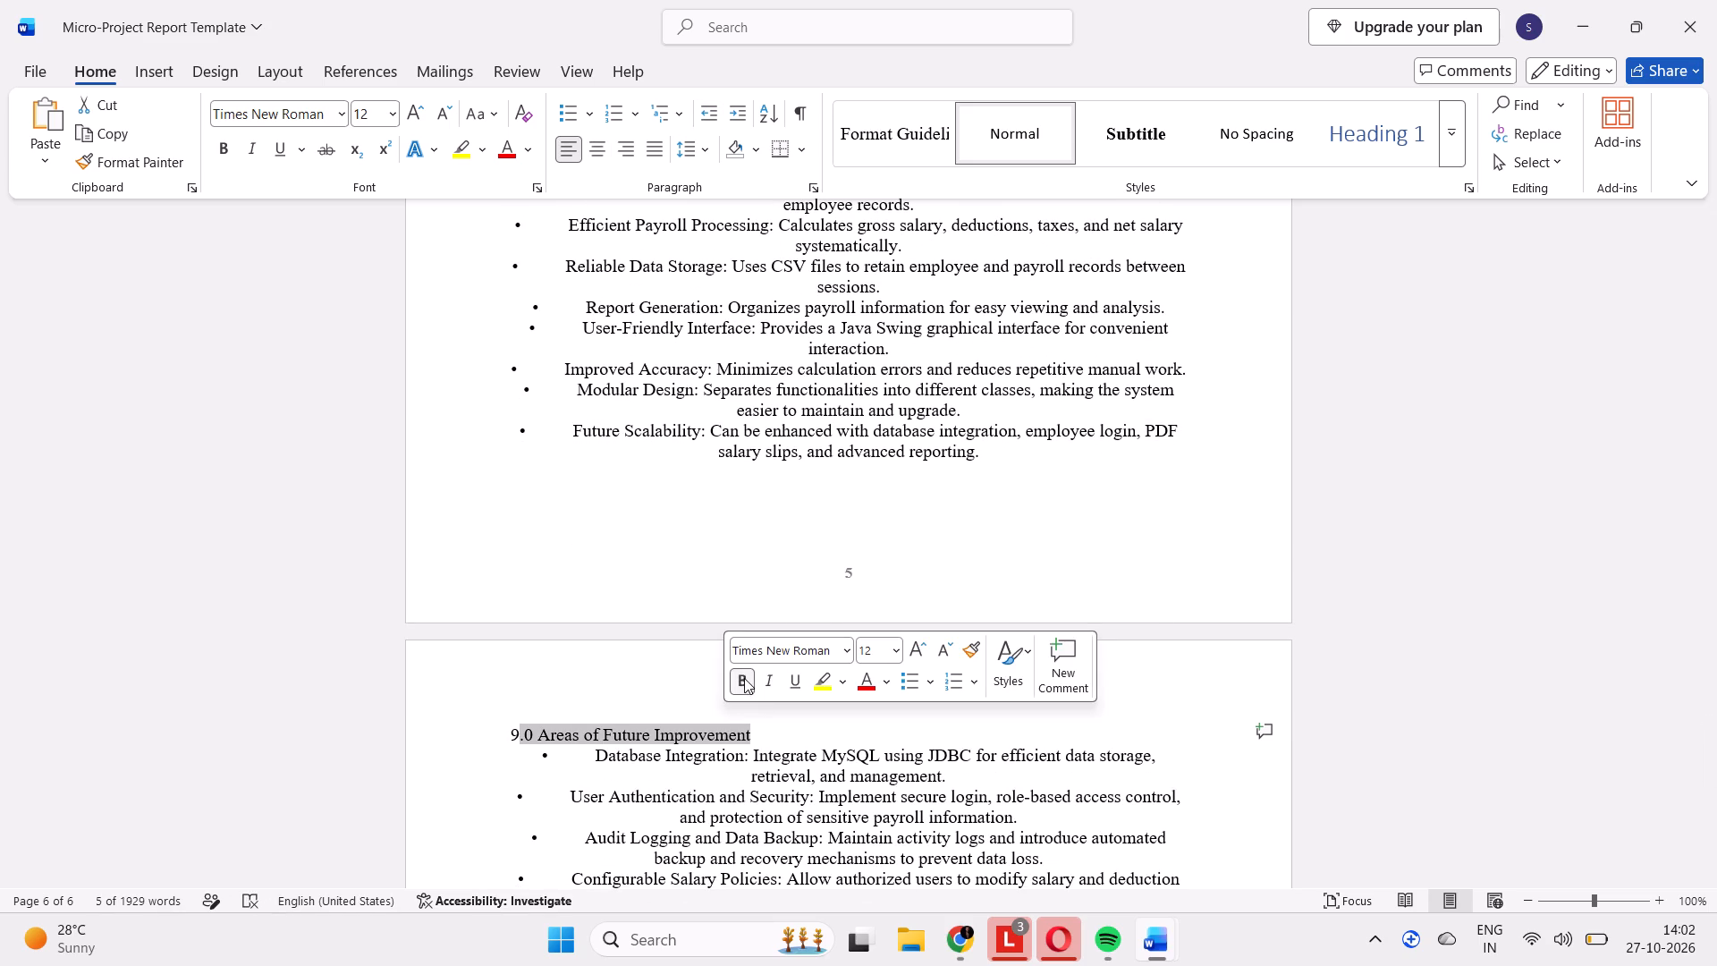
pyautogui.click(696, 692)
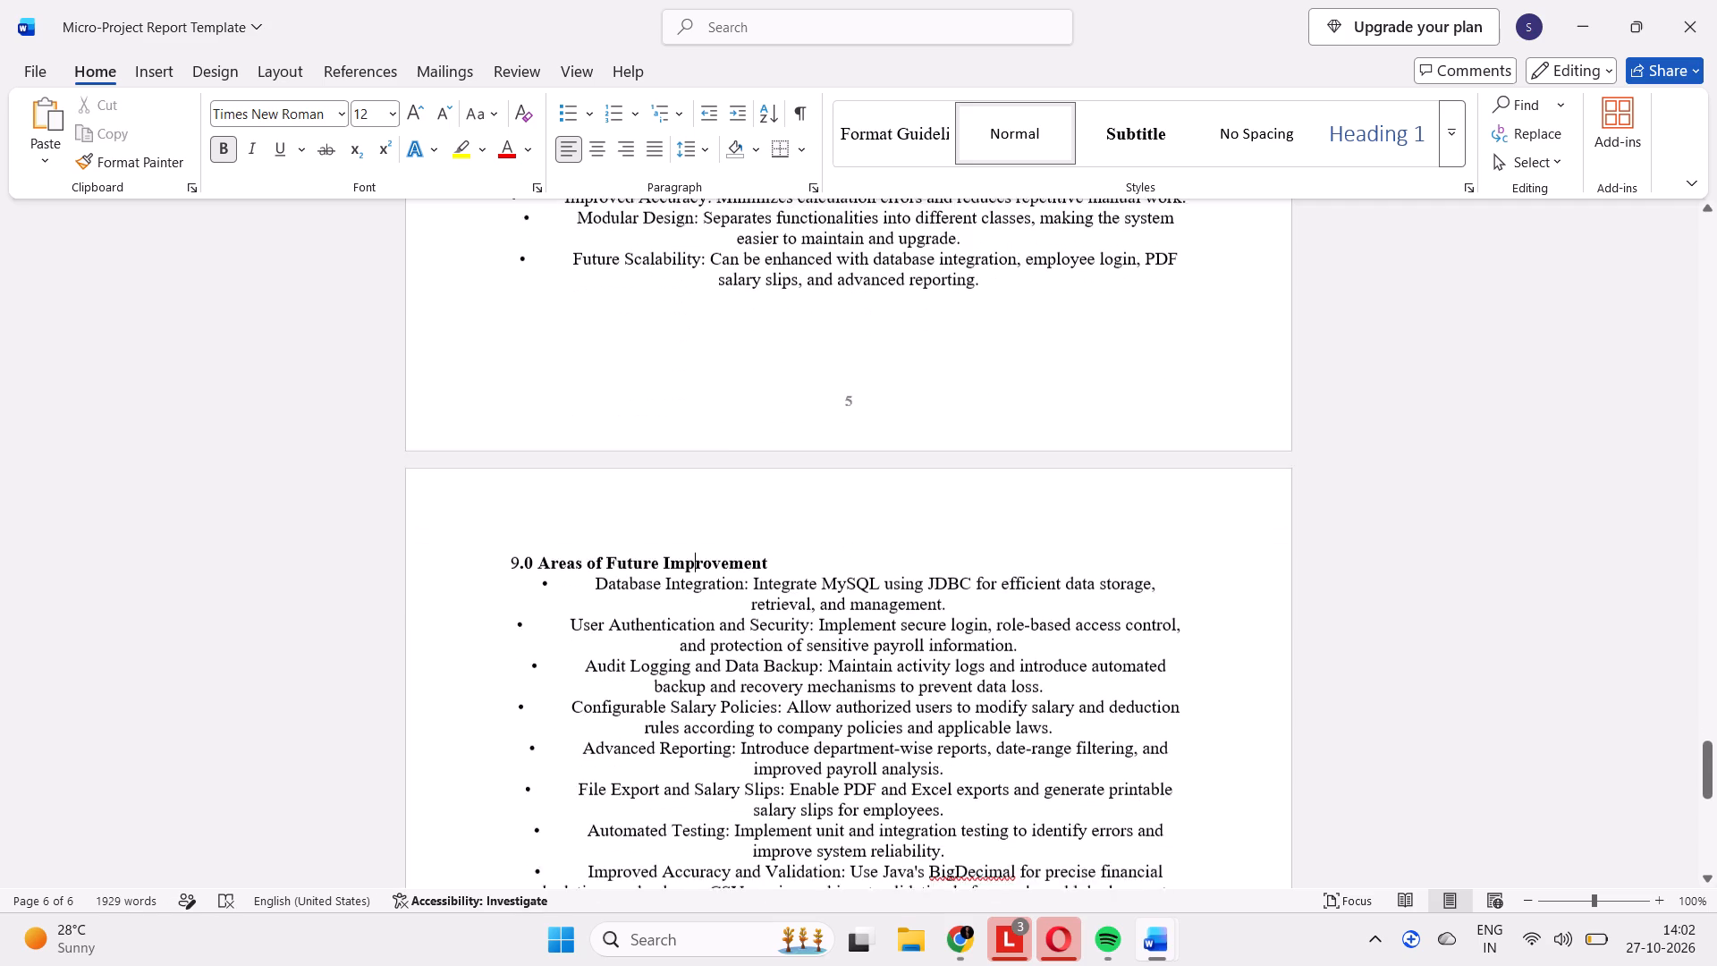
# Apply the recently used round bullet style to all items under Areas of Future Improvement, from Database Integration to Improved Accuracy and Validation.
pyautogui.moveTo(596, 551); pyautogui.dragTo(1216, 884)
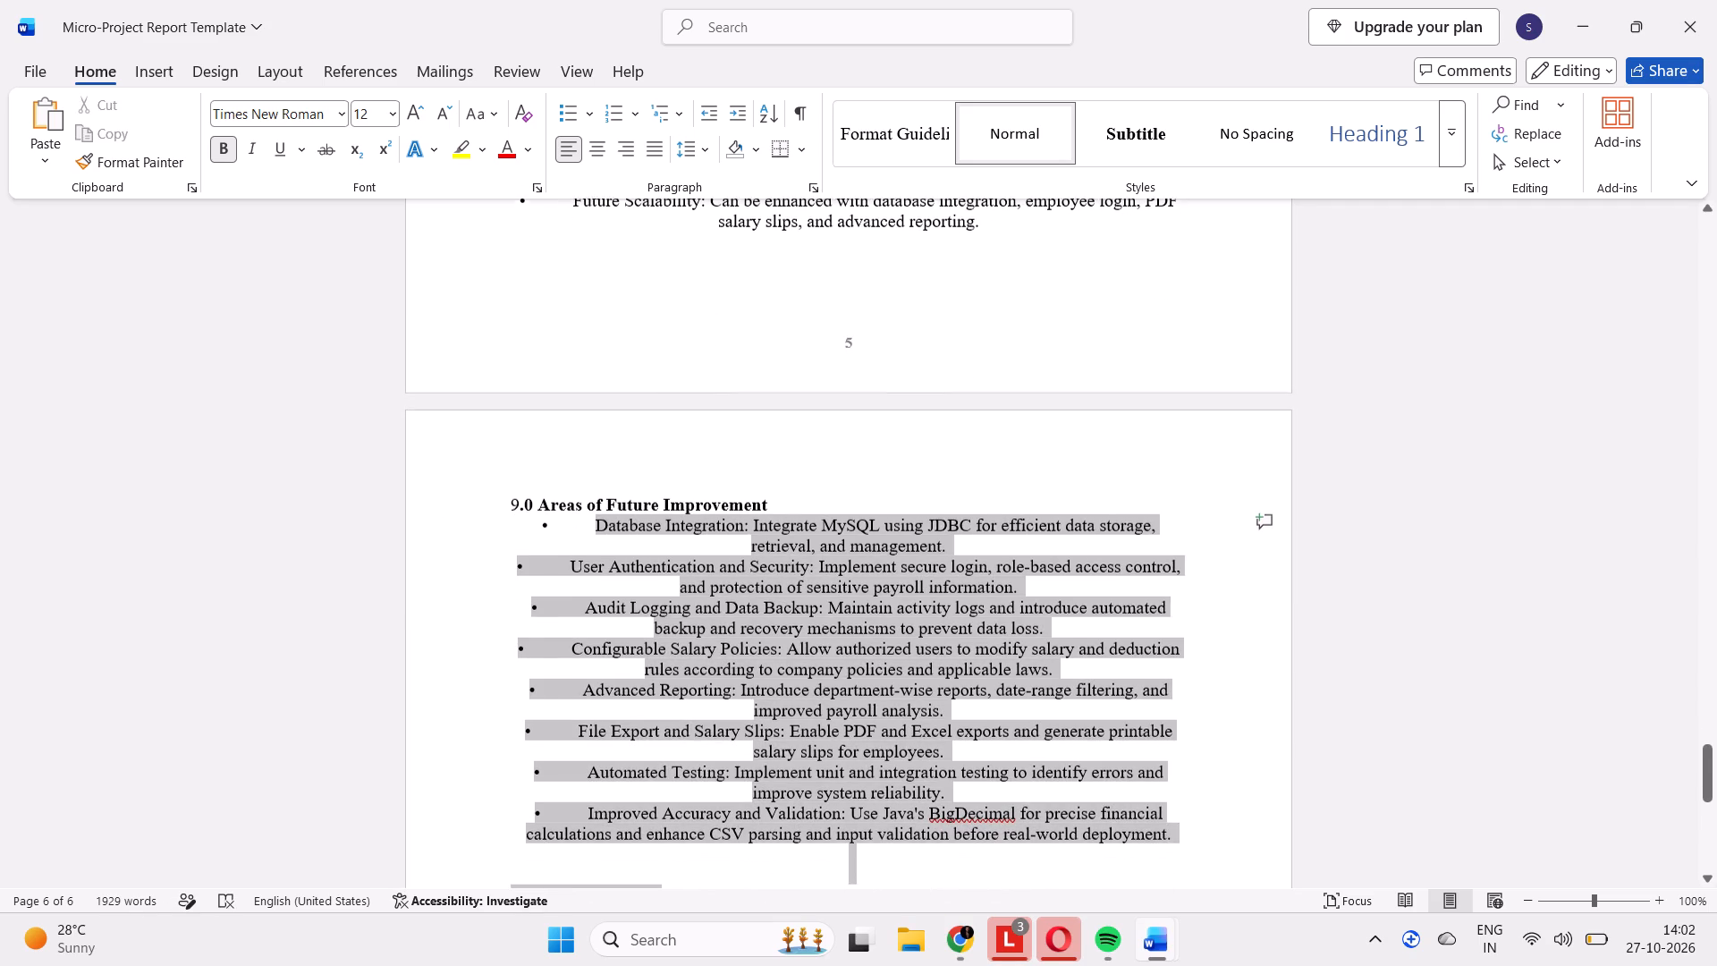
pyautogui.moveTo(1216, 884); pyautogui.dragTo(1177, 798)
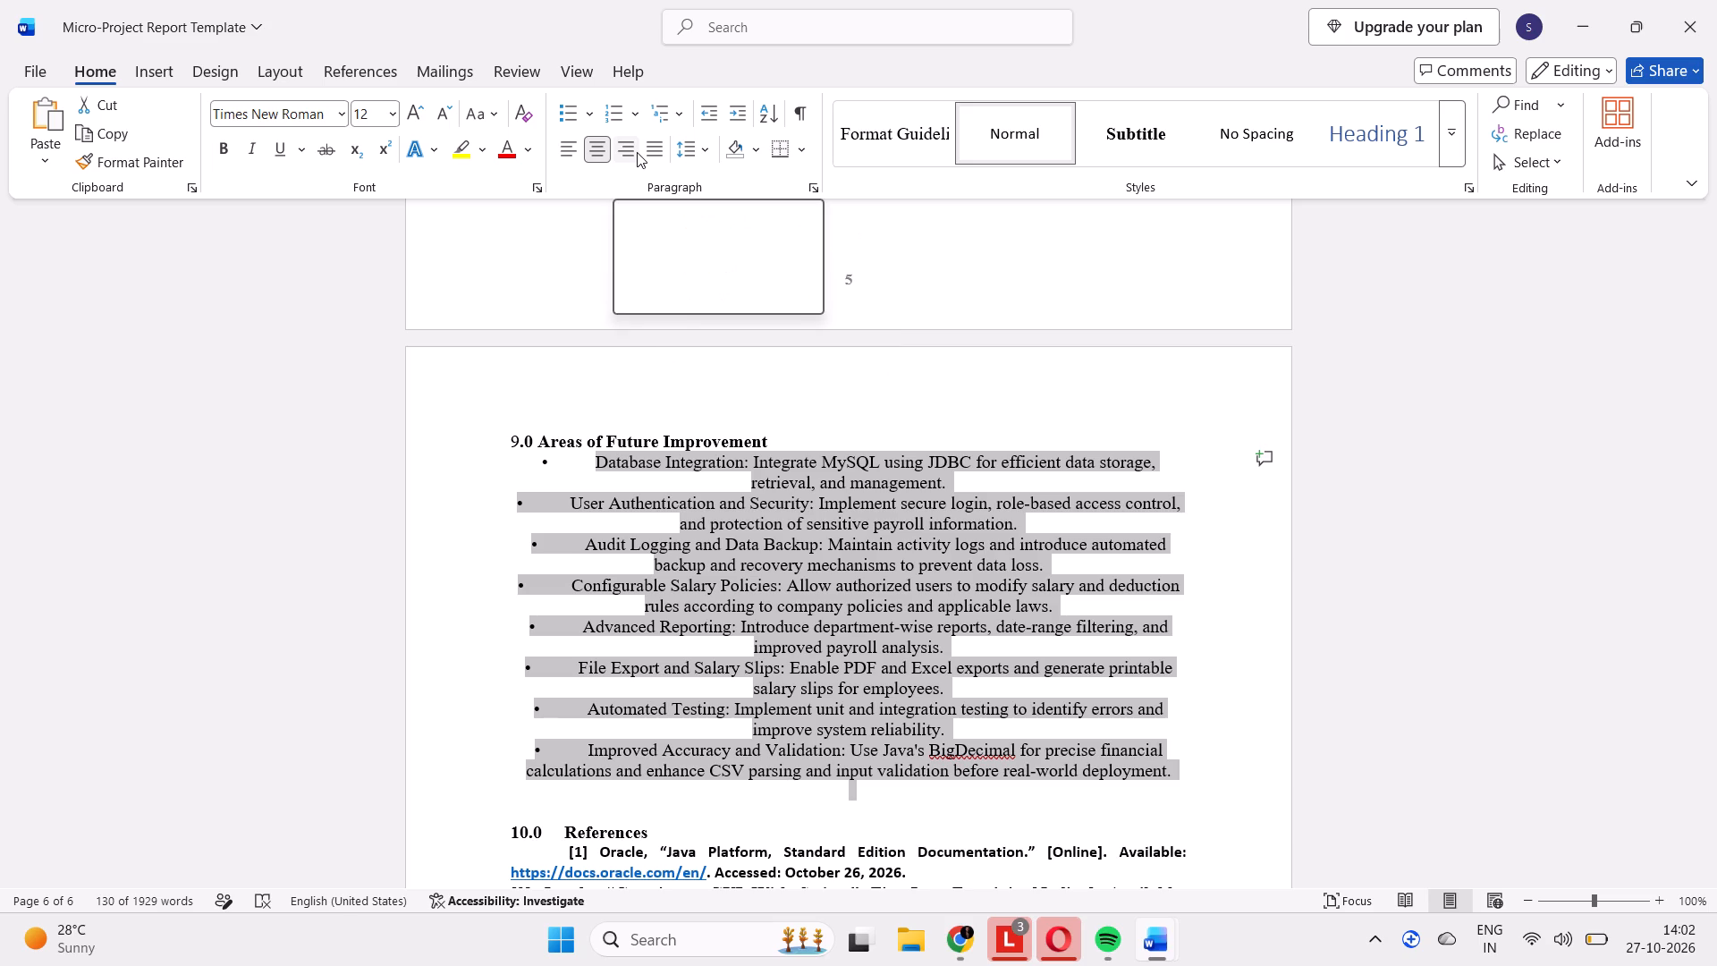
pyautogui.click(582, 123)
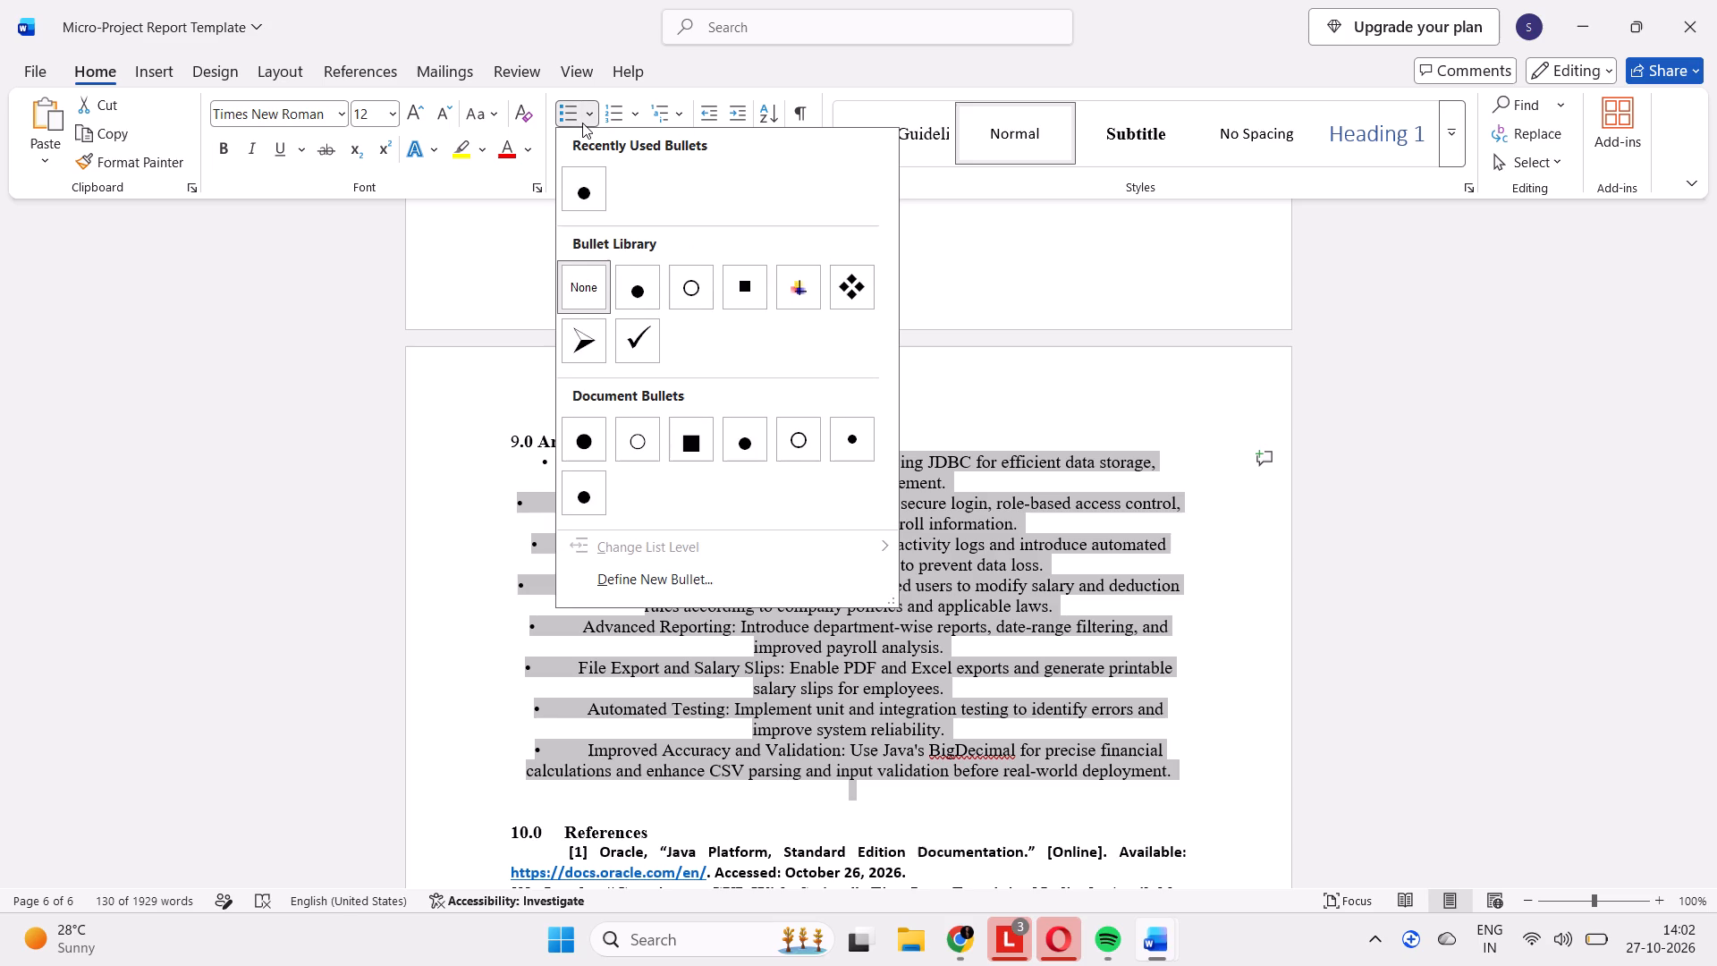
pyautogui.click(585, 220)
pyautogui.click(586, 191)
pyautogui.click(664, 558)
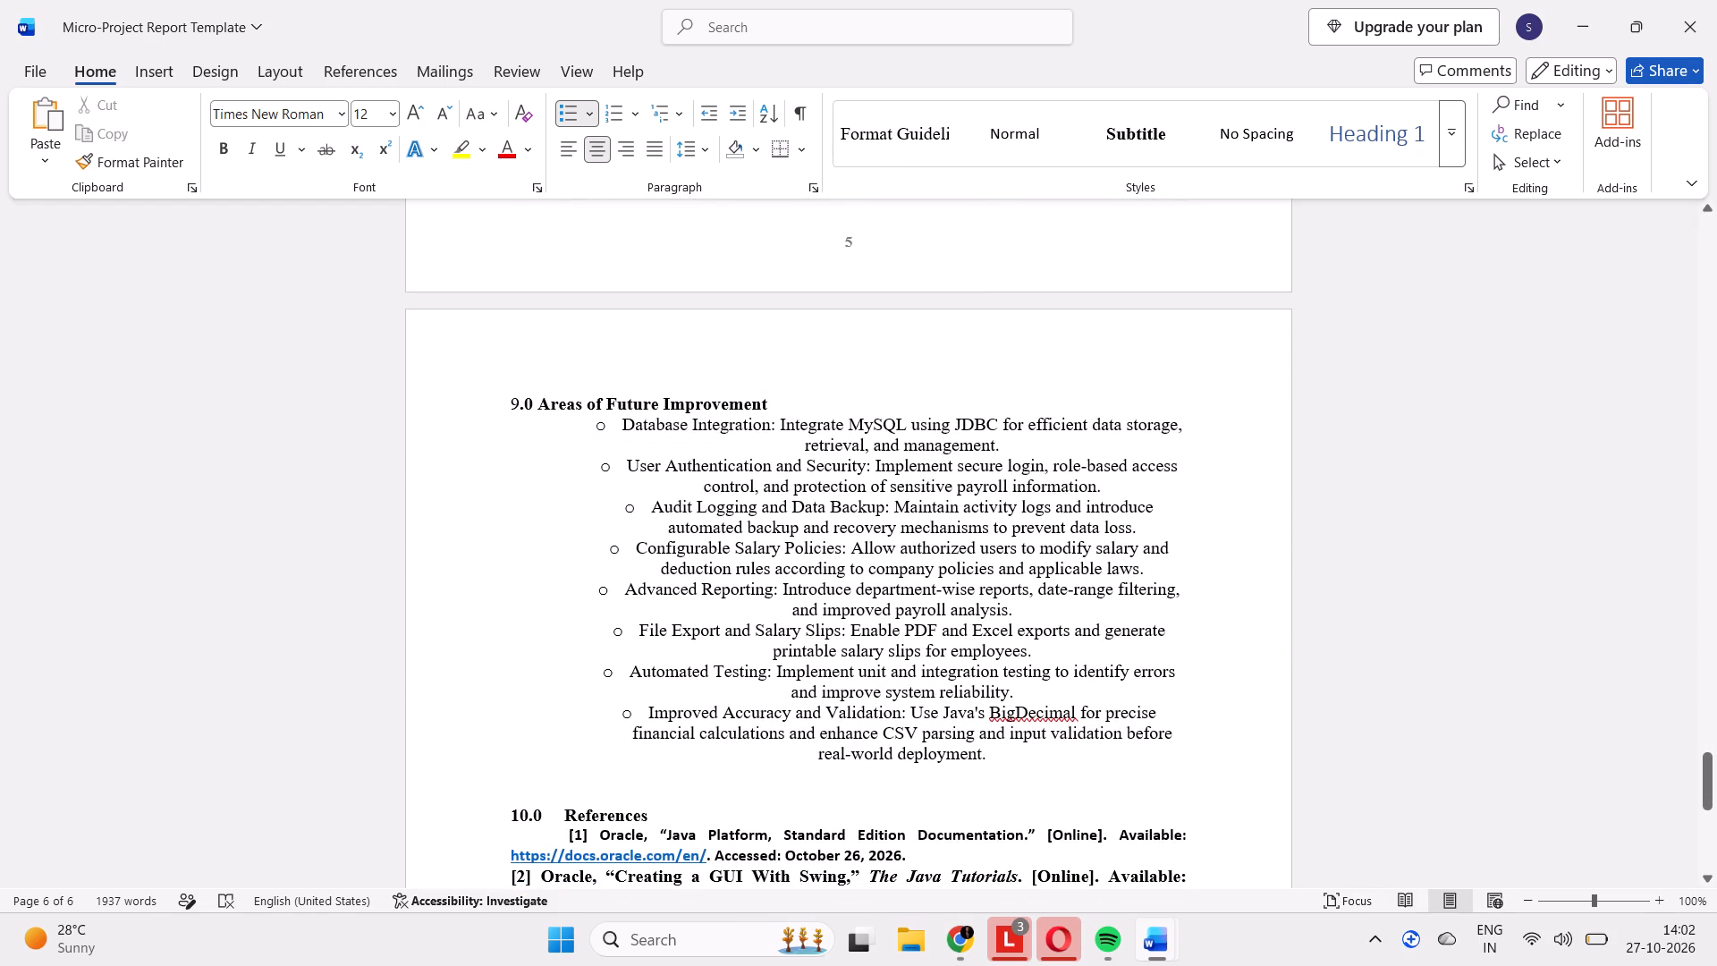
# Left-align the Areas of Future Improvement list and reduce its indent so the solid round bullets sit at the page margin.
pyautogui.moveTo(617, 428); pyautogui.dragTo(1087, 758)
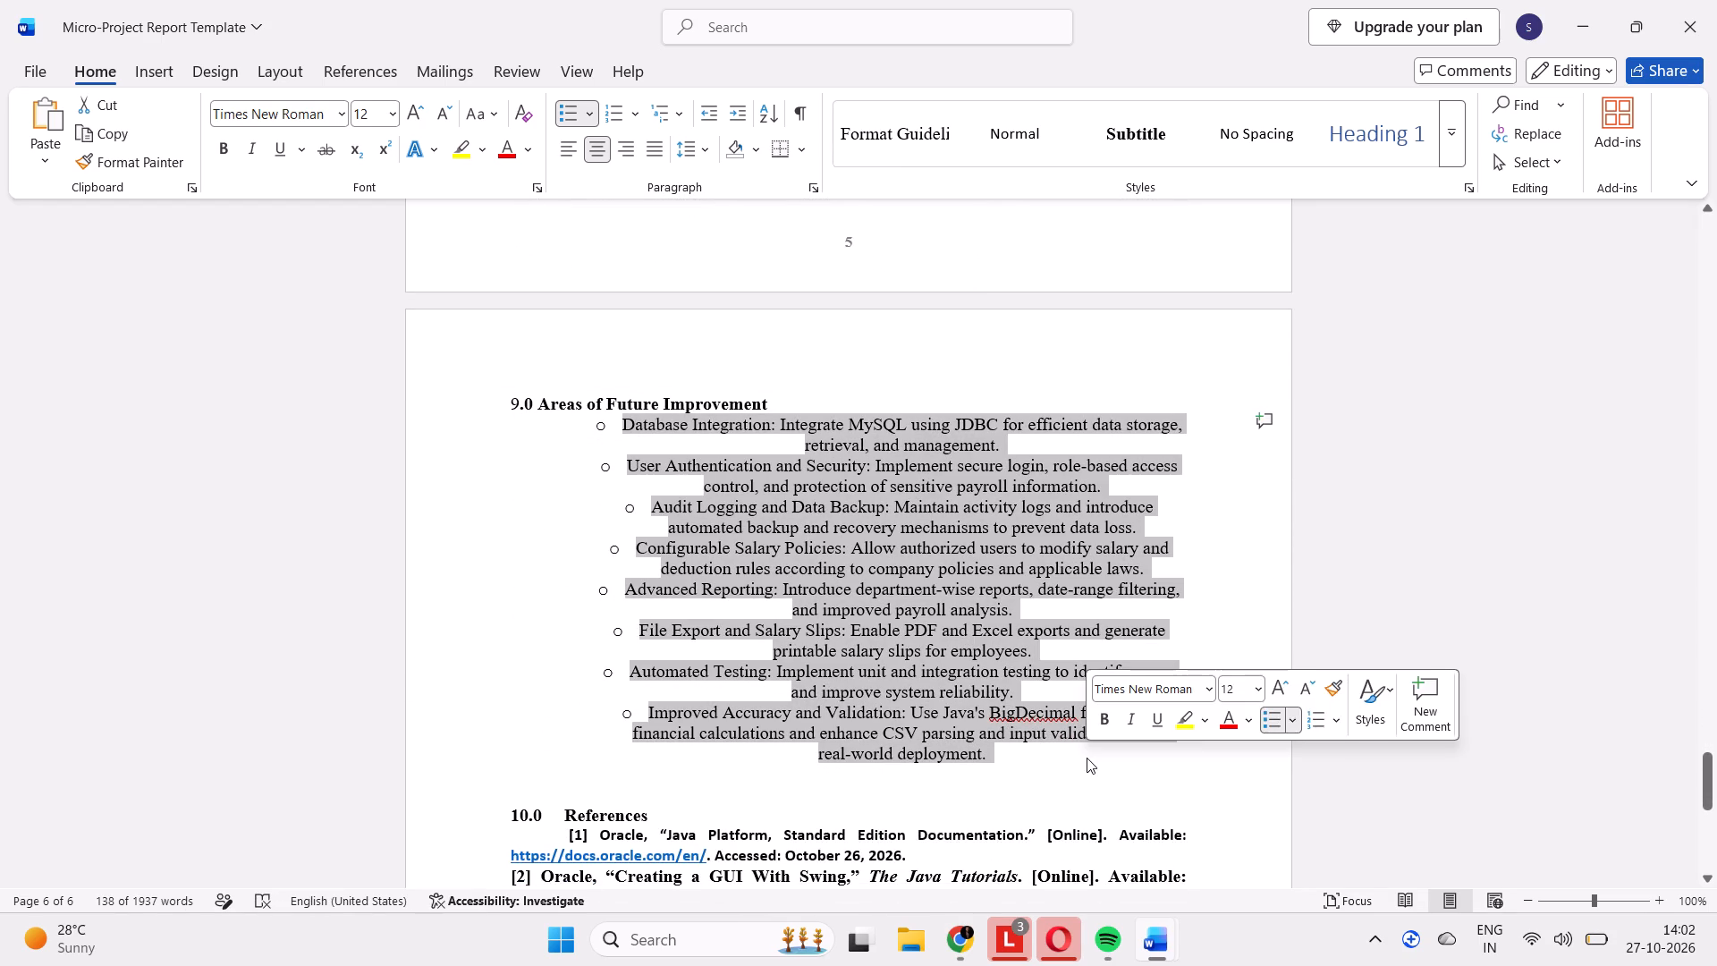
pyautogui.click(577, 150)
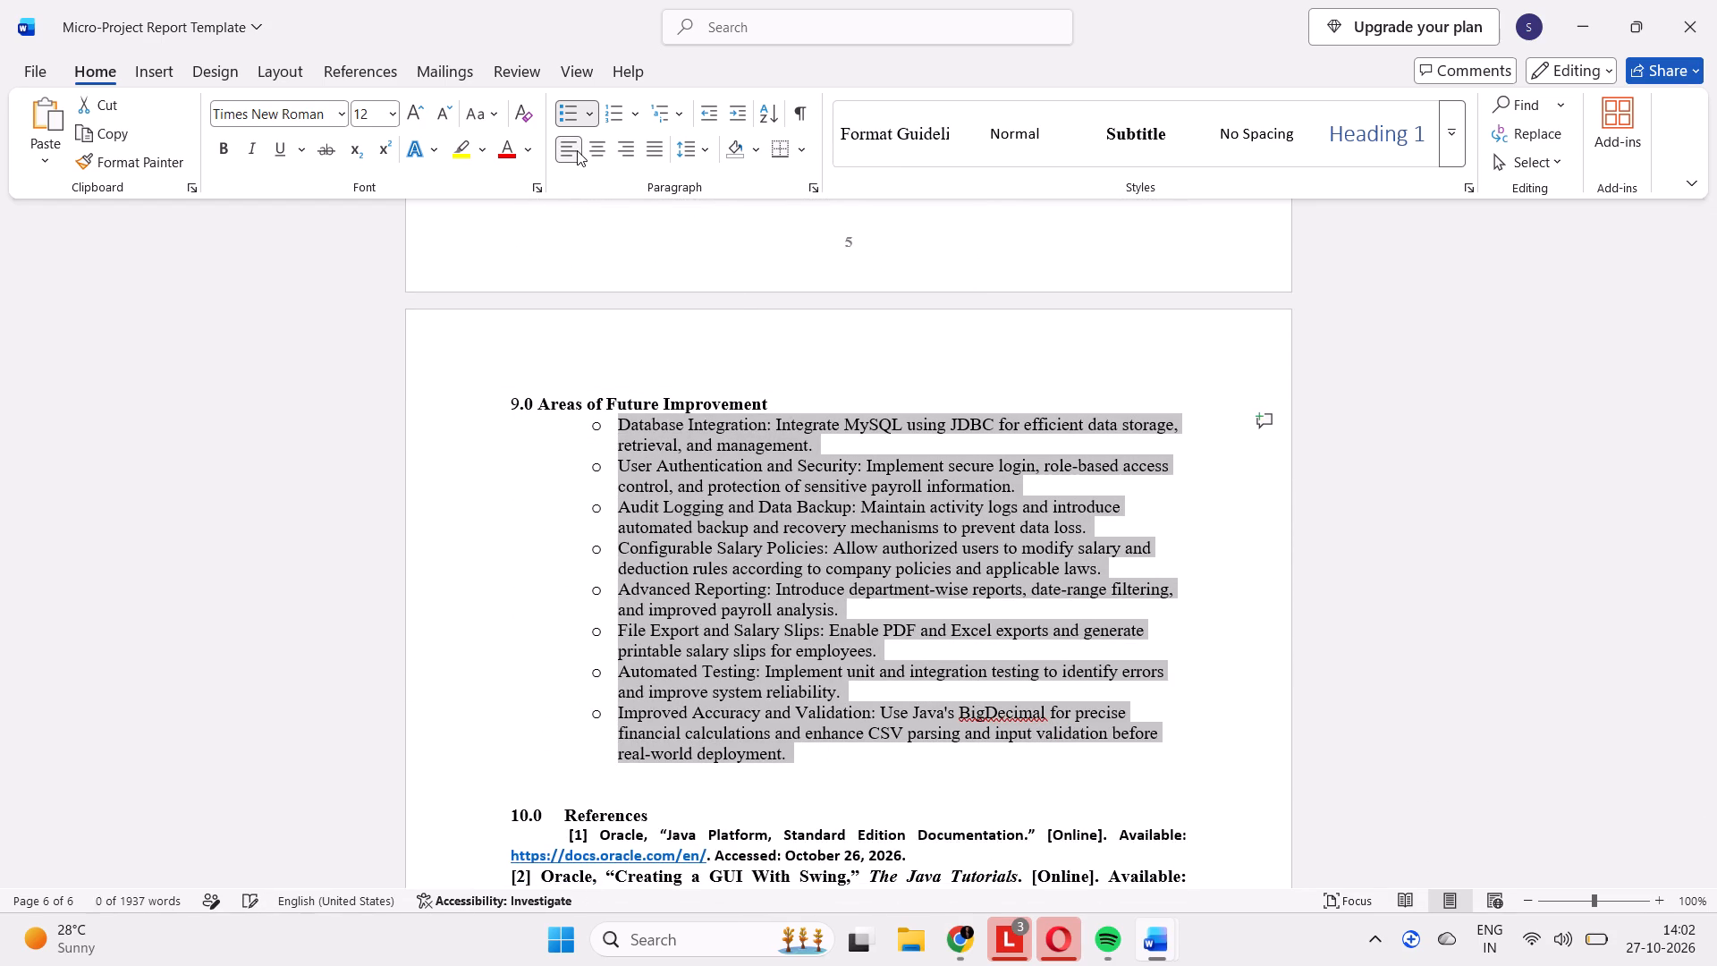
pyautogui.click(657, 110)
pyautogui.click(740, 108)
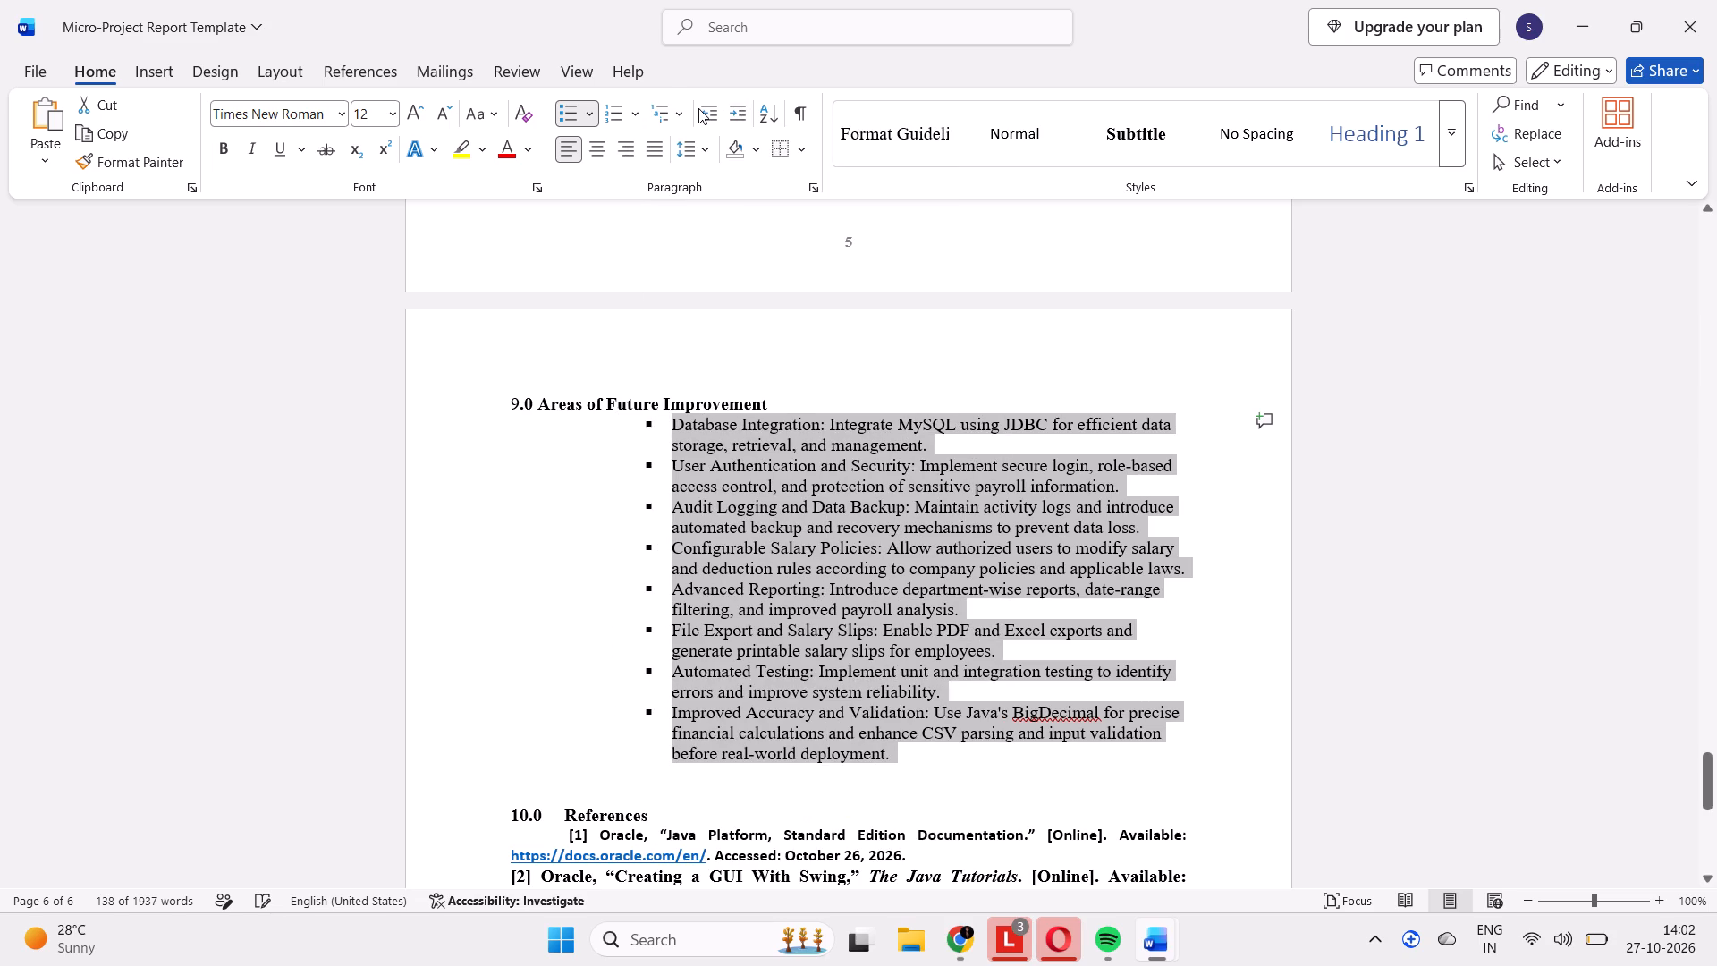
pyautogui.click(698, 108)
pyautogui.click(698, 108)
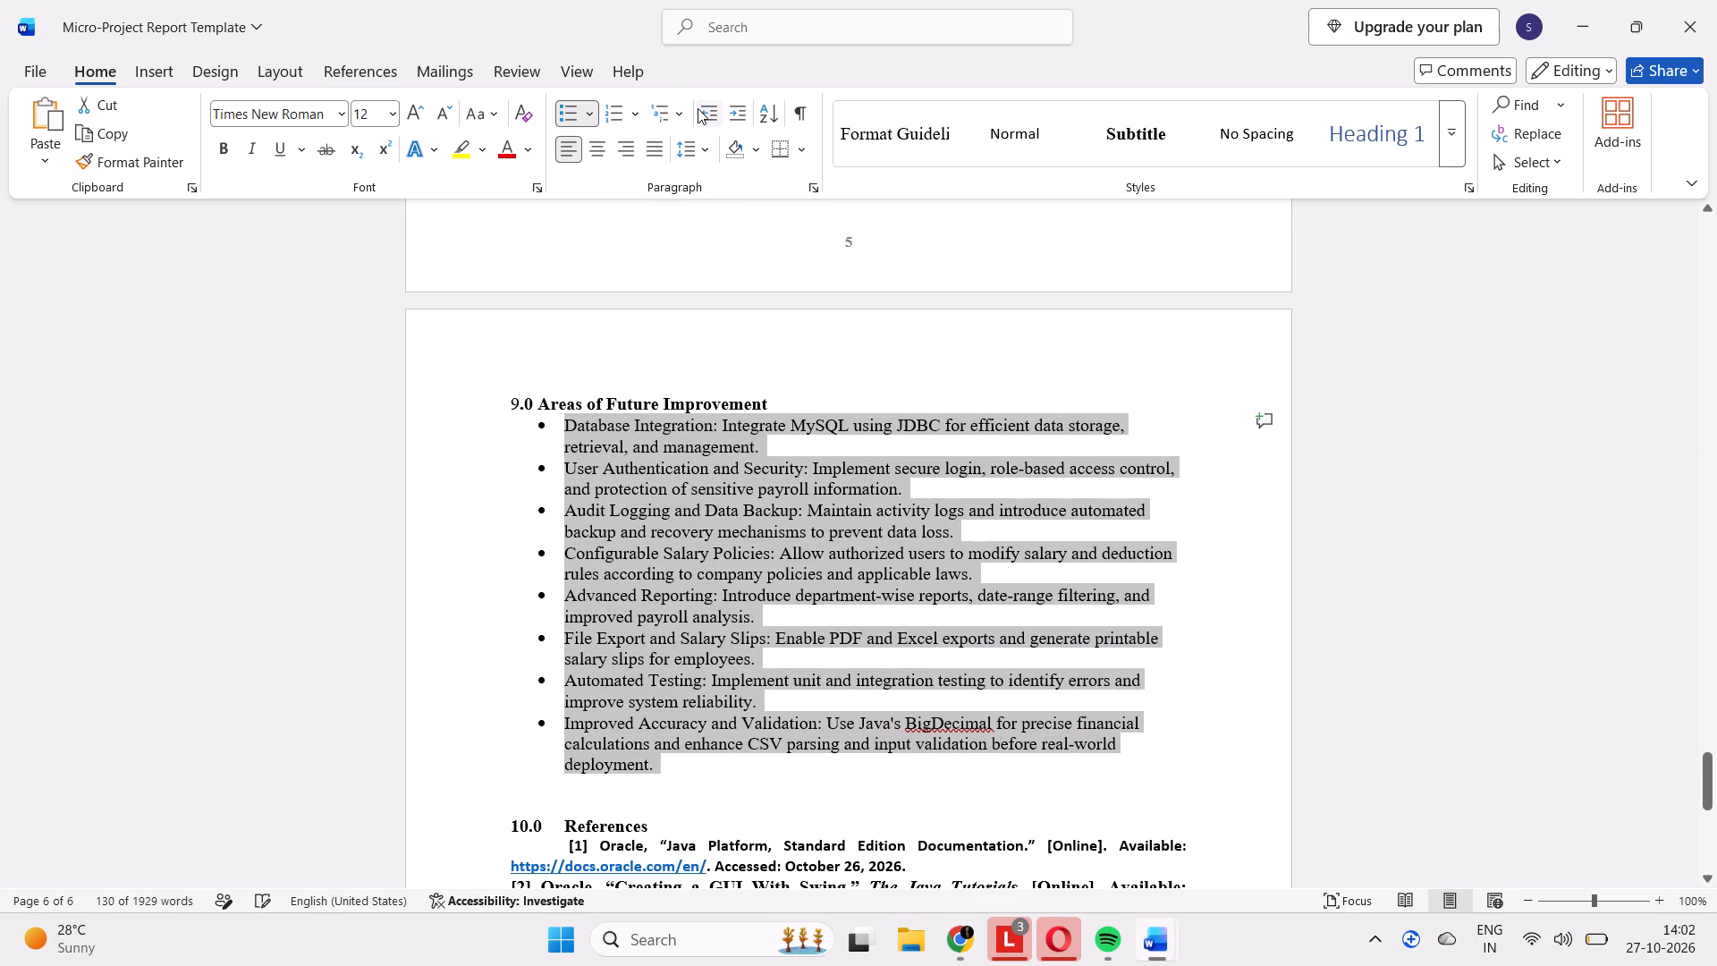
pyautogui.click(702, 117)
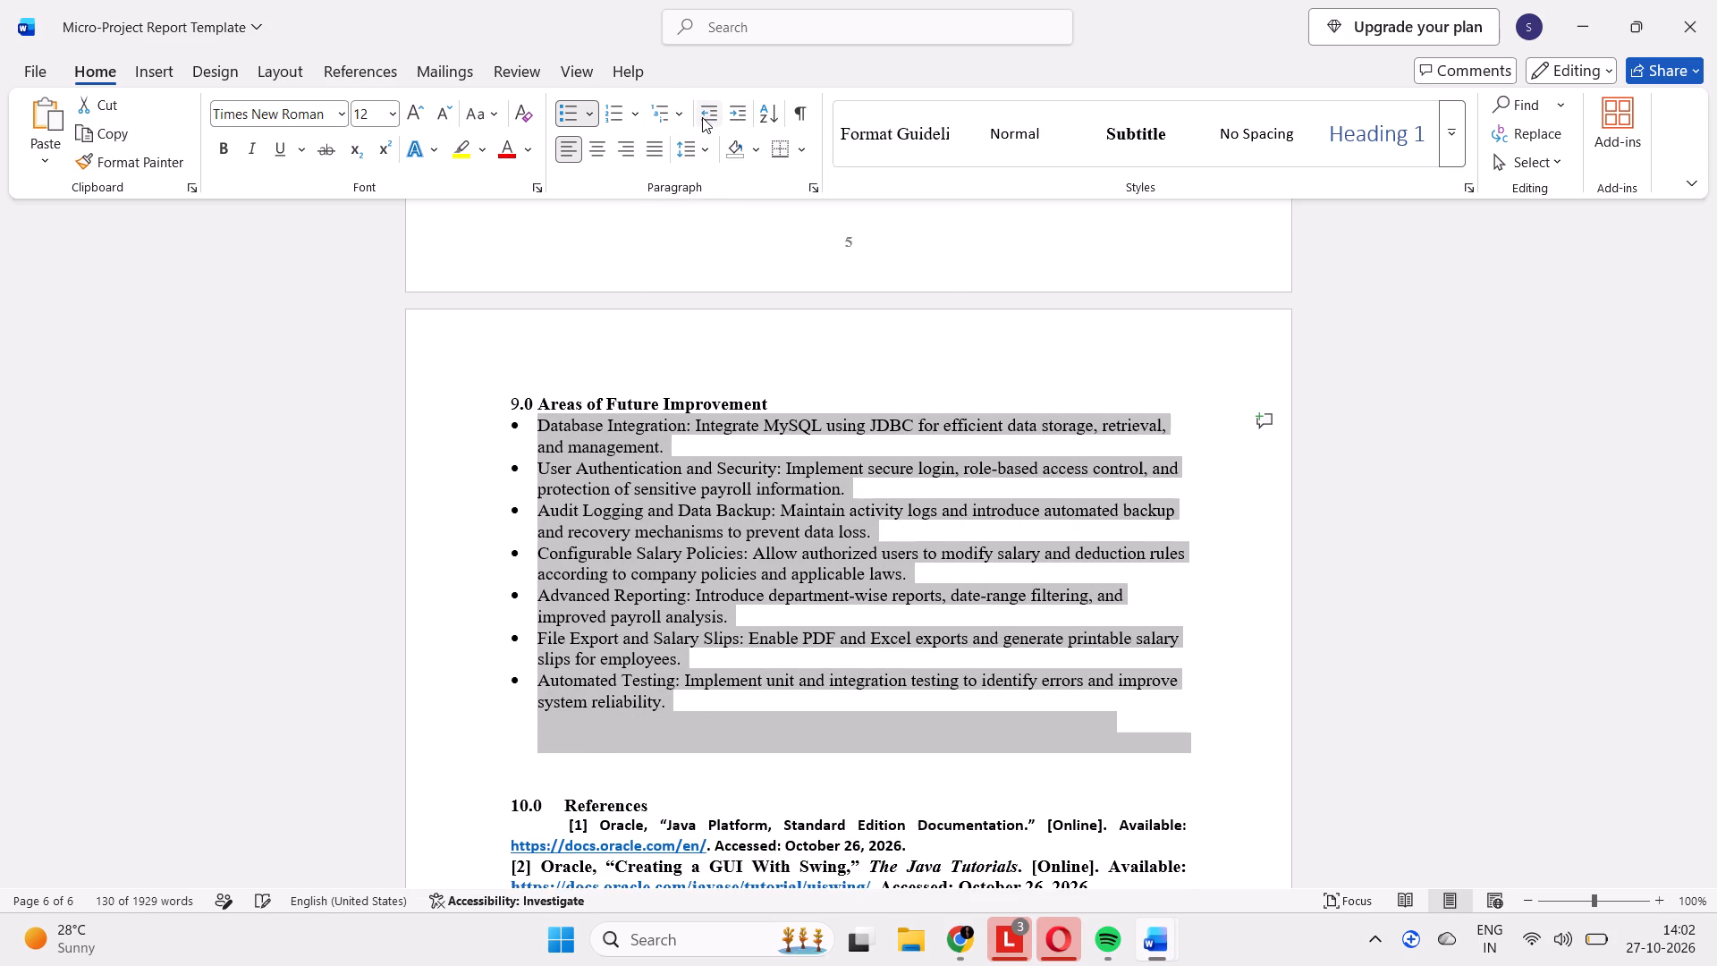
# Left-align the whole benefits list in section 8.0, from Automated Salary Calculation to Future Scalability.
pyautogui.scroll(1, 656, 225)
pyautogui.click(635, 278)
pyautogui.scroll(1, 635, 278)
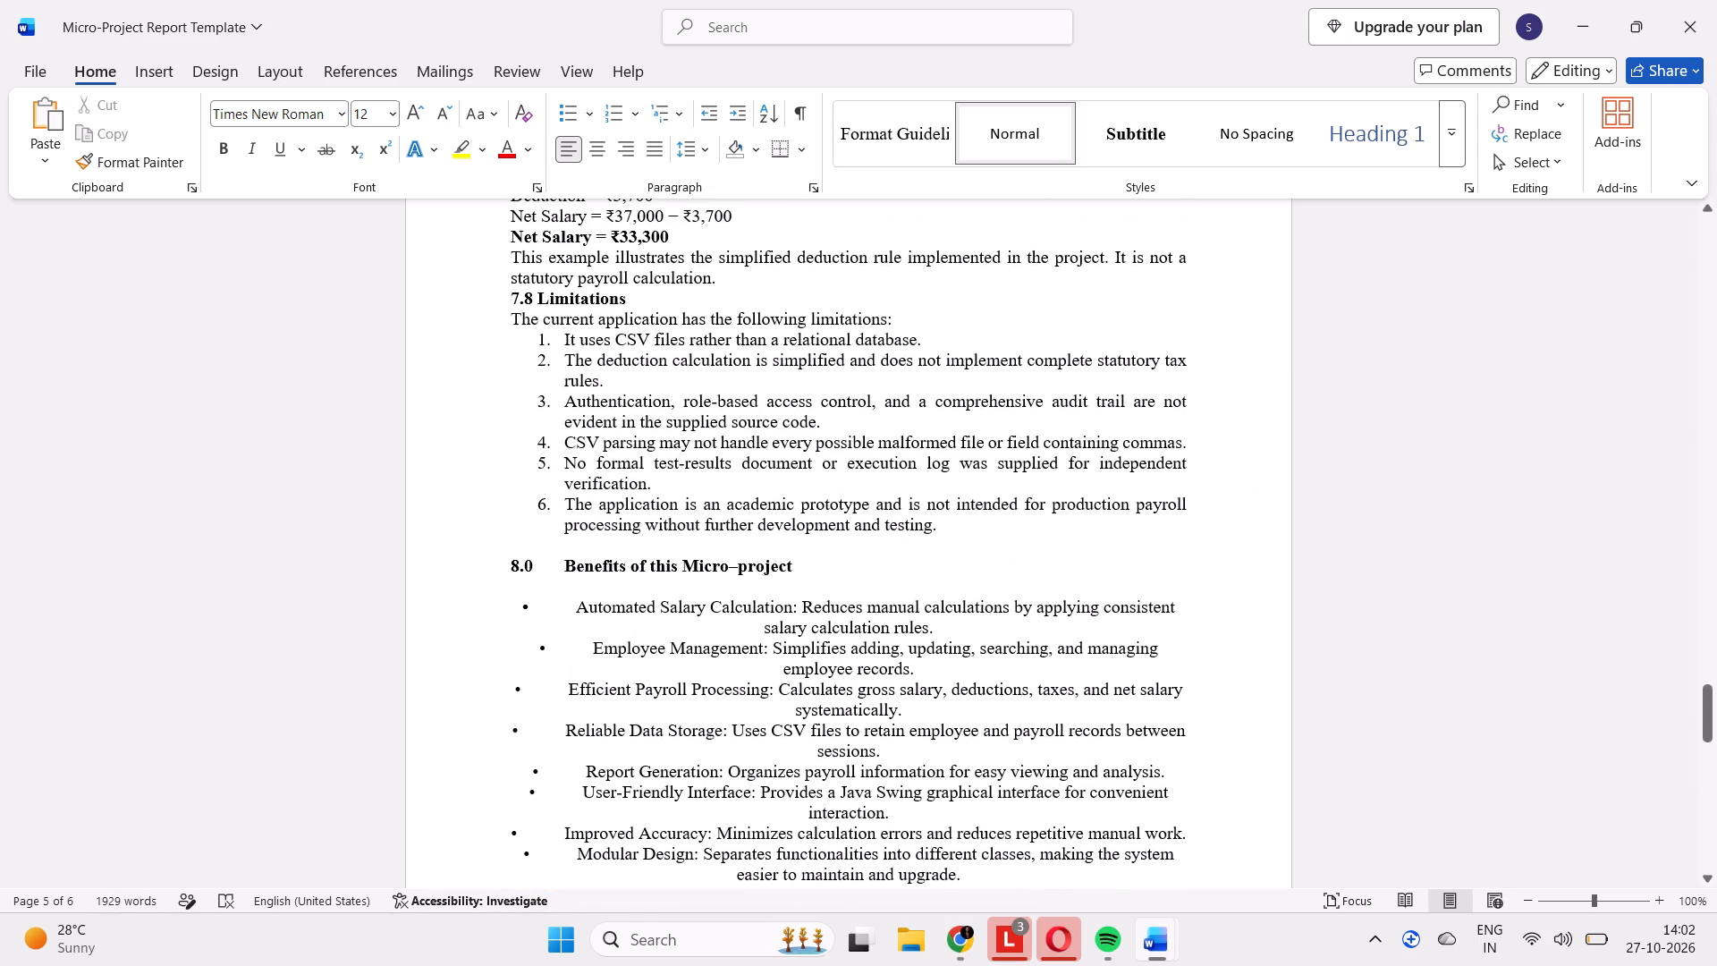
pyautogui.moveTo(577, 602); pyautogui.dragTo(904, 867)
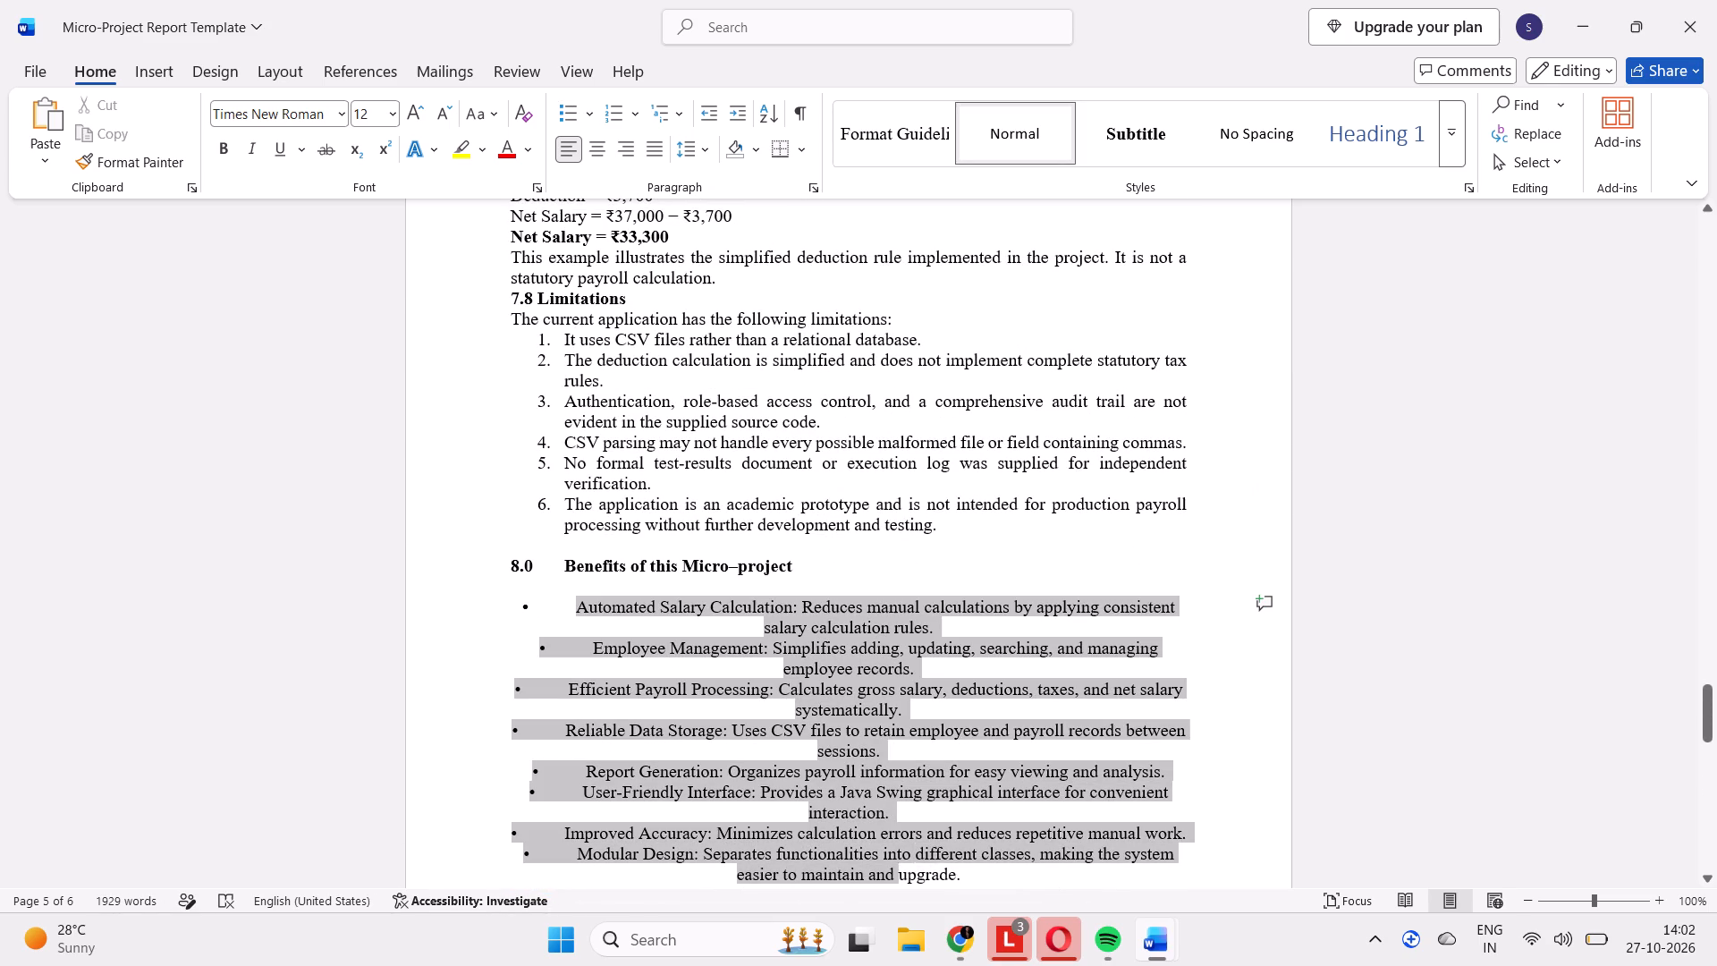
pyautogui.moveTo(904, 867); pyautogui.dragTo(906, 870)
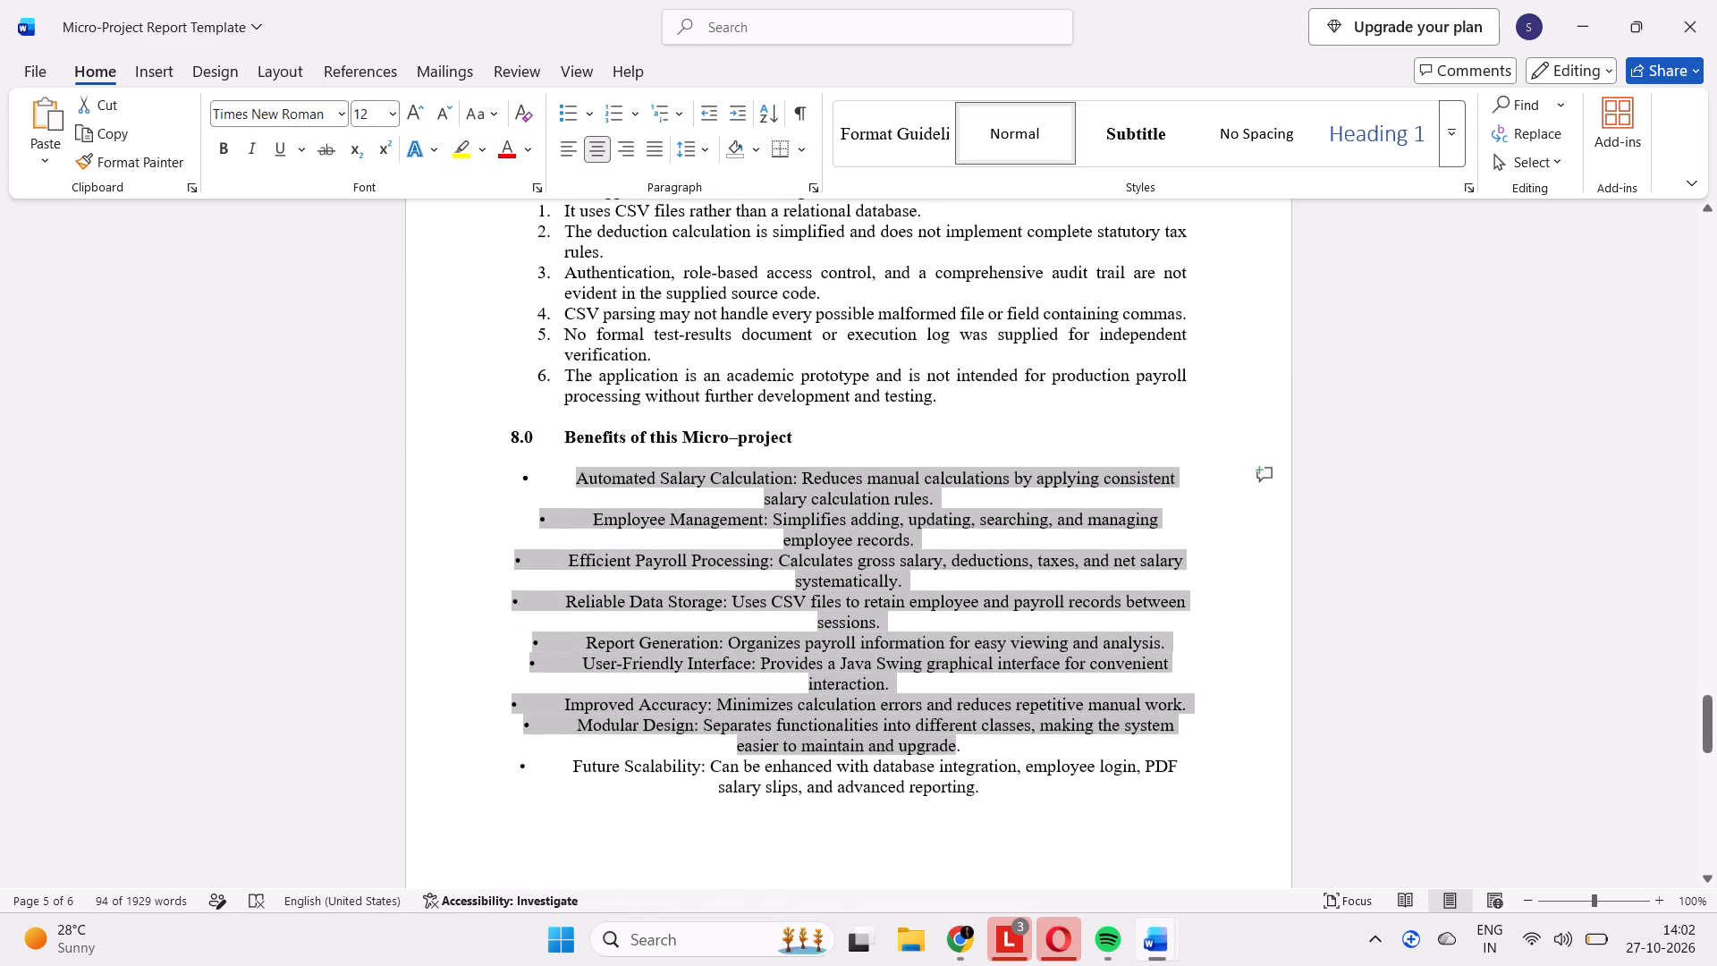
pyautogui.click(961, 823)
pyautogui.moveTo(979, 790); pyautogui.dragTo(575, 543)
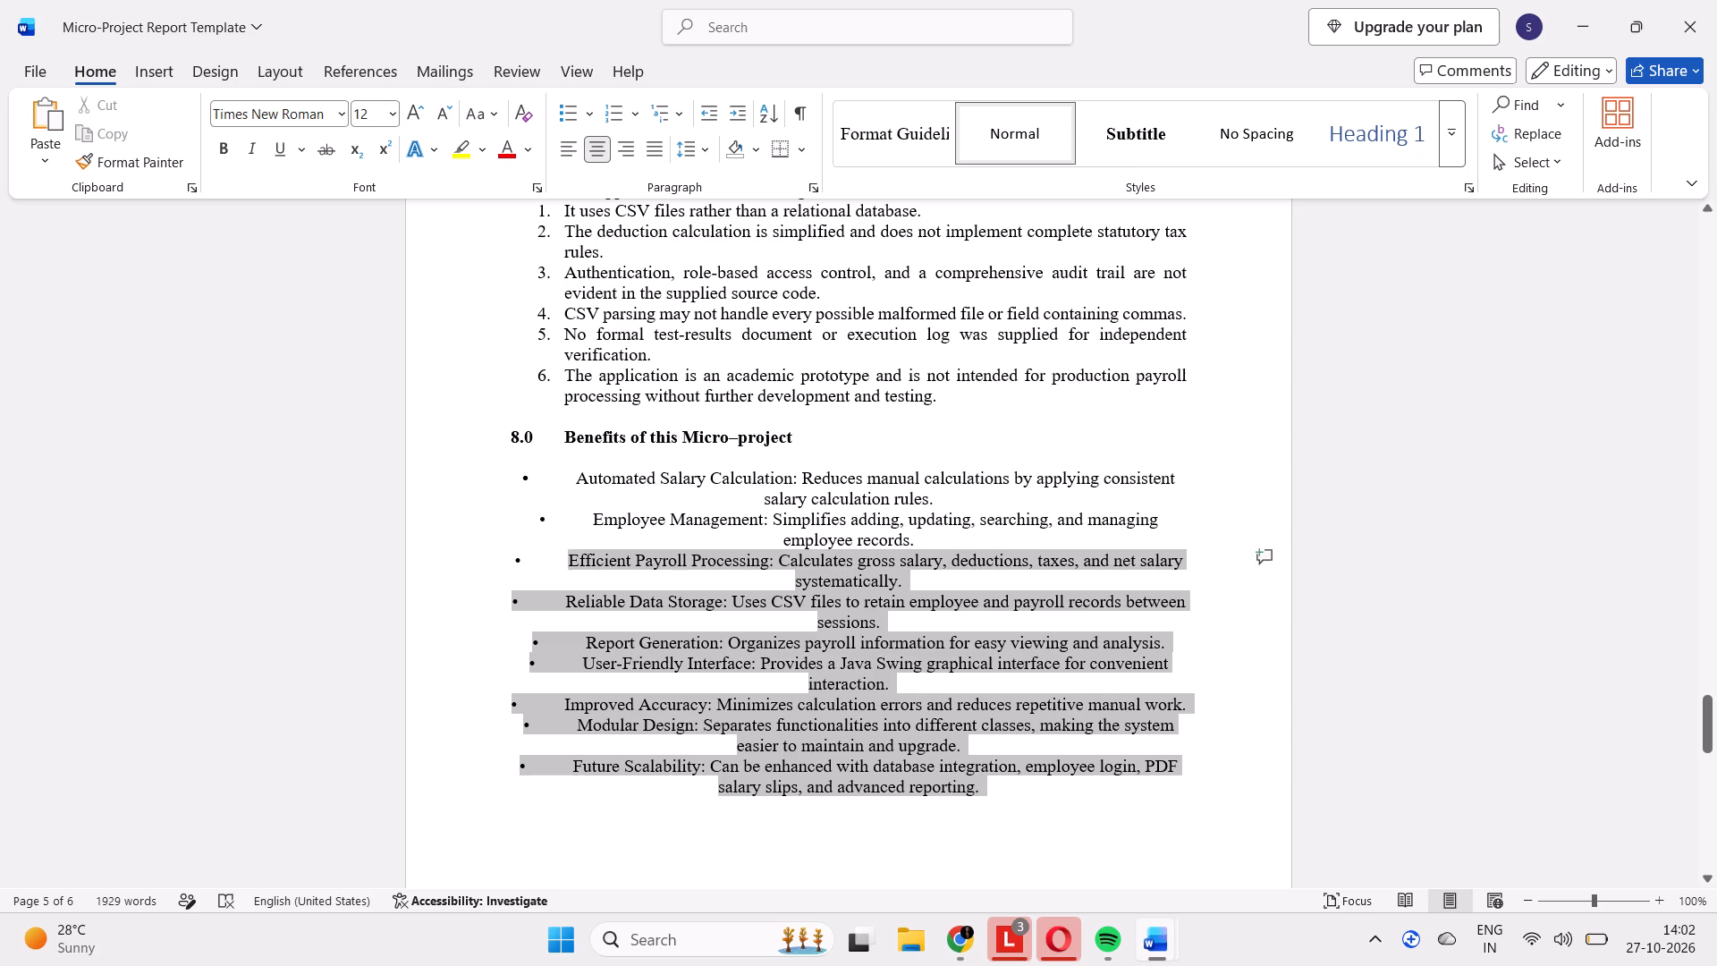
pyautogui.moveTo(575, 543); pyautogui.dragTo(555, 464)
pyautogui.click(568, 150)
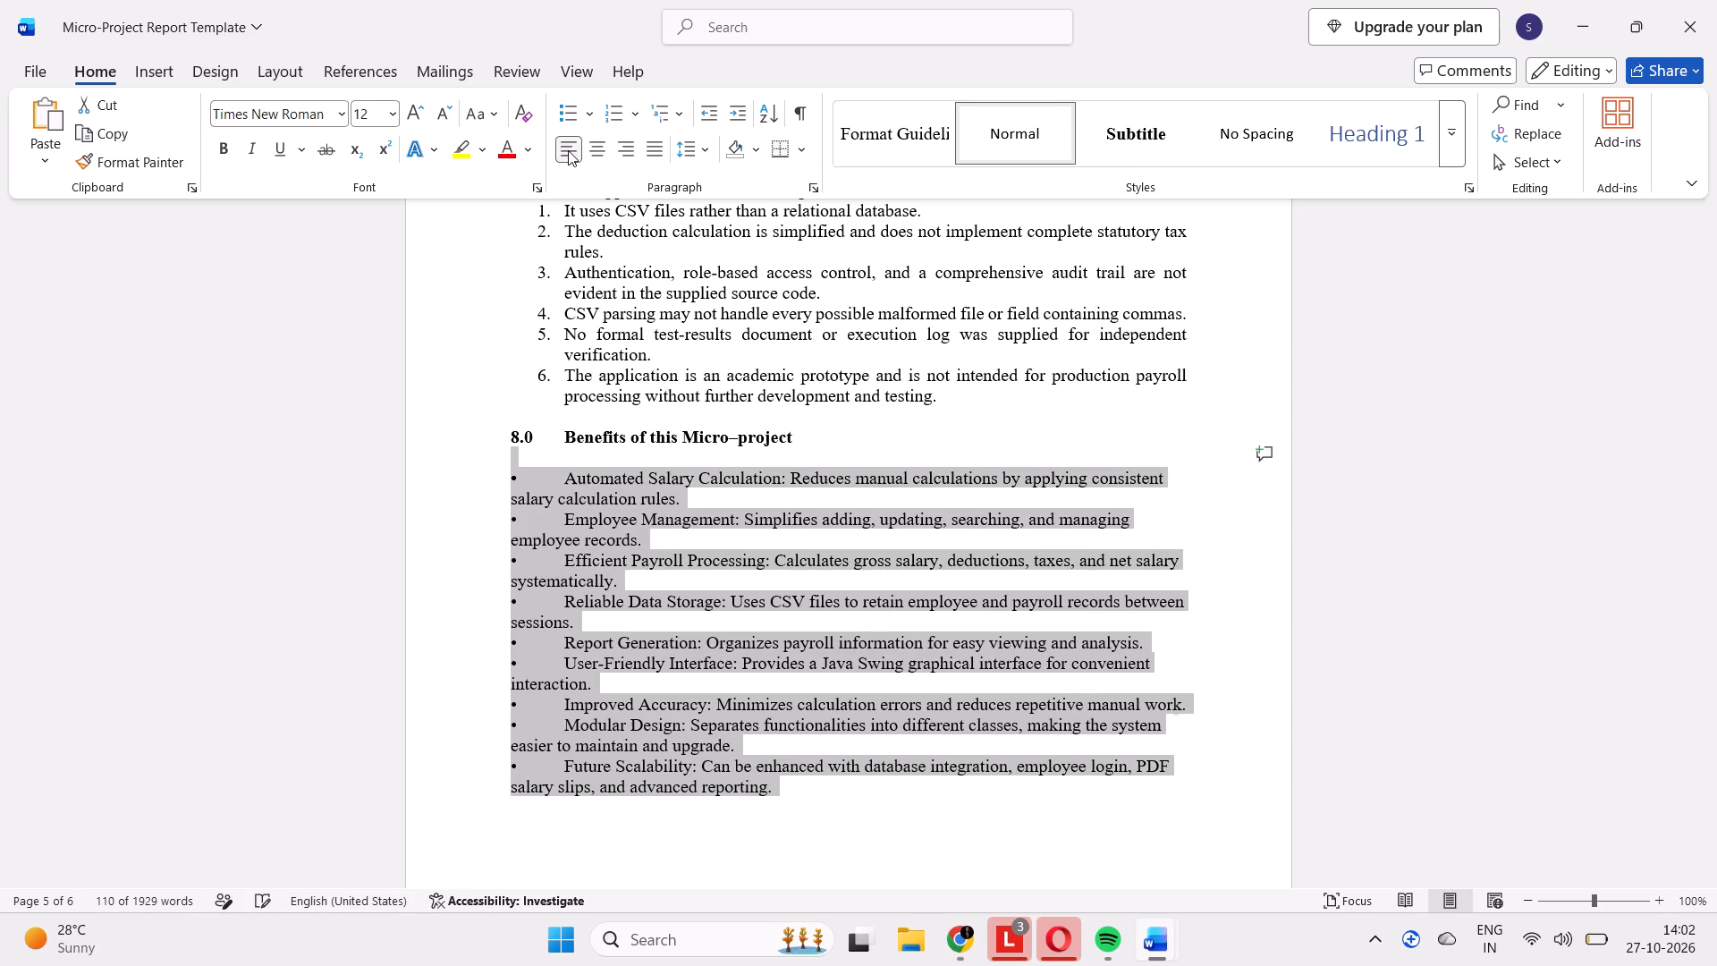
pyautogui.click(568, 151)
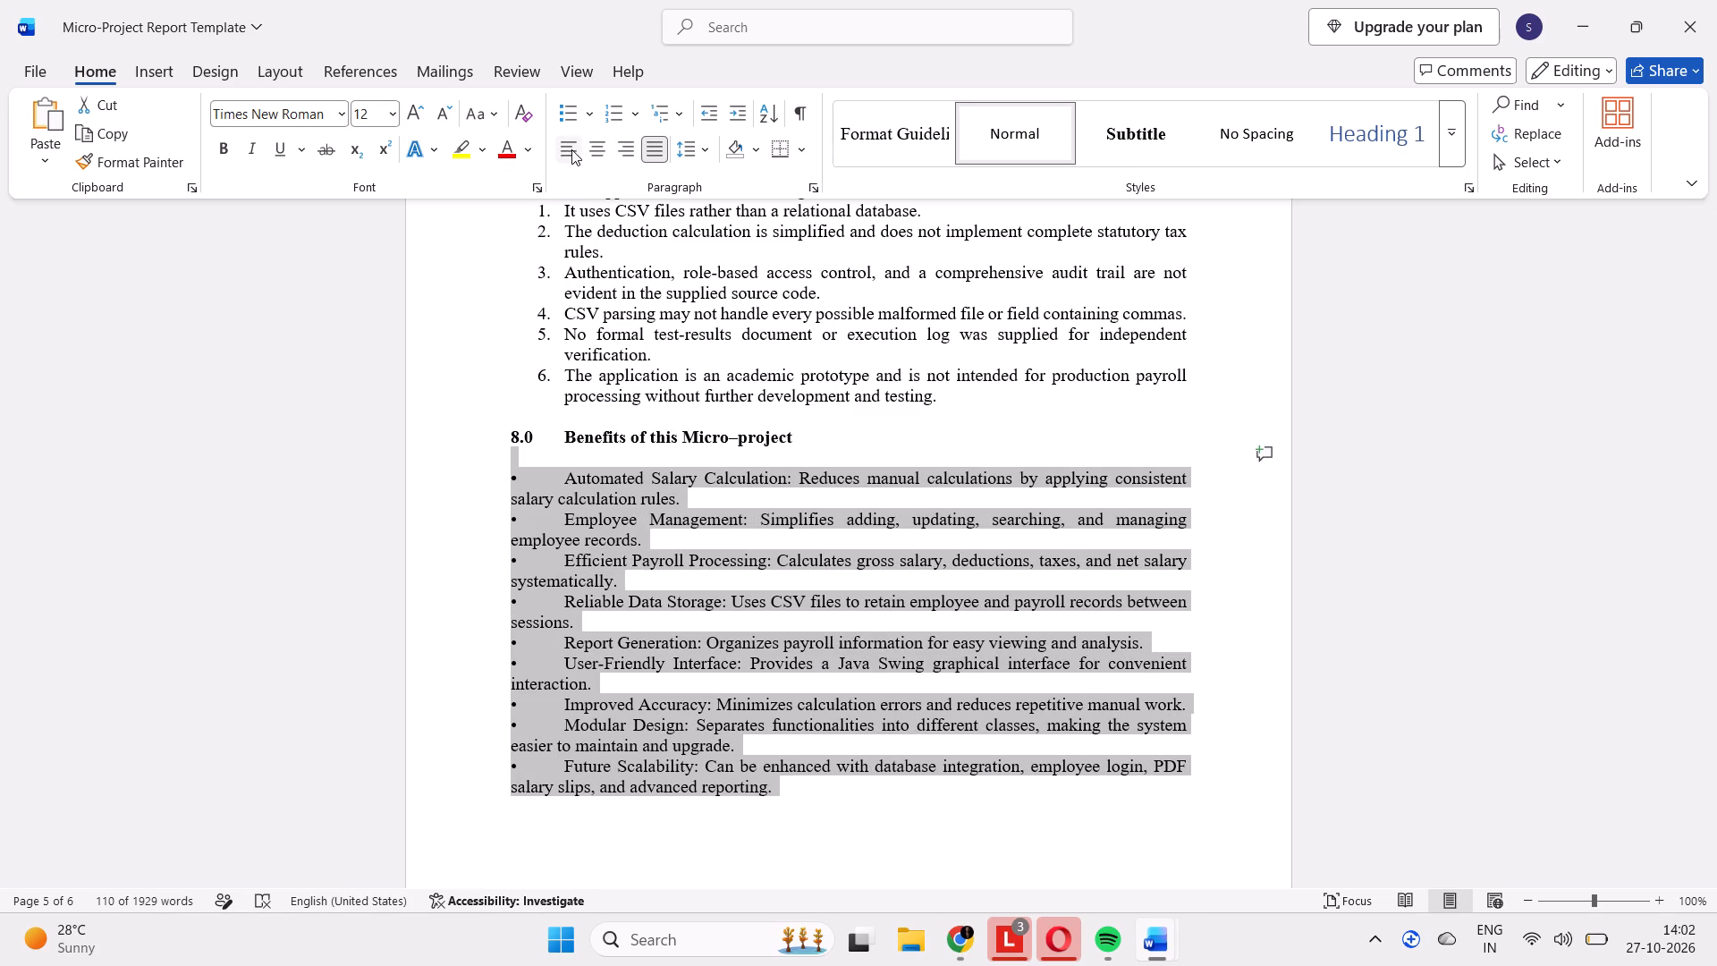
pyautogui.click(571, 149)
pyautogui.click(698, 566)
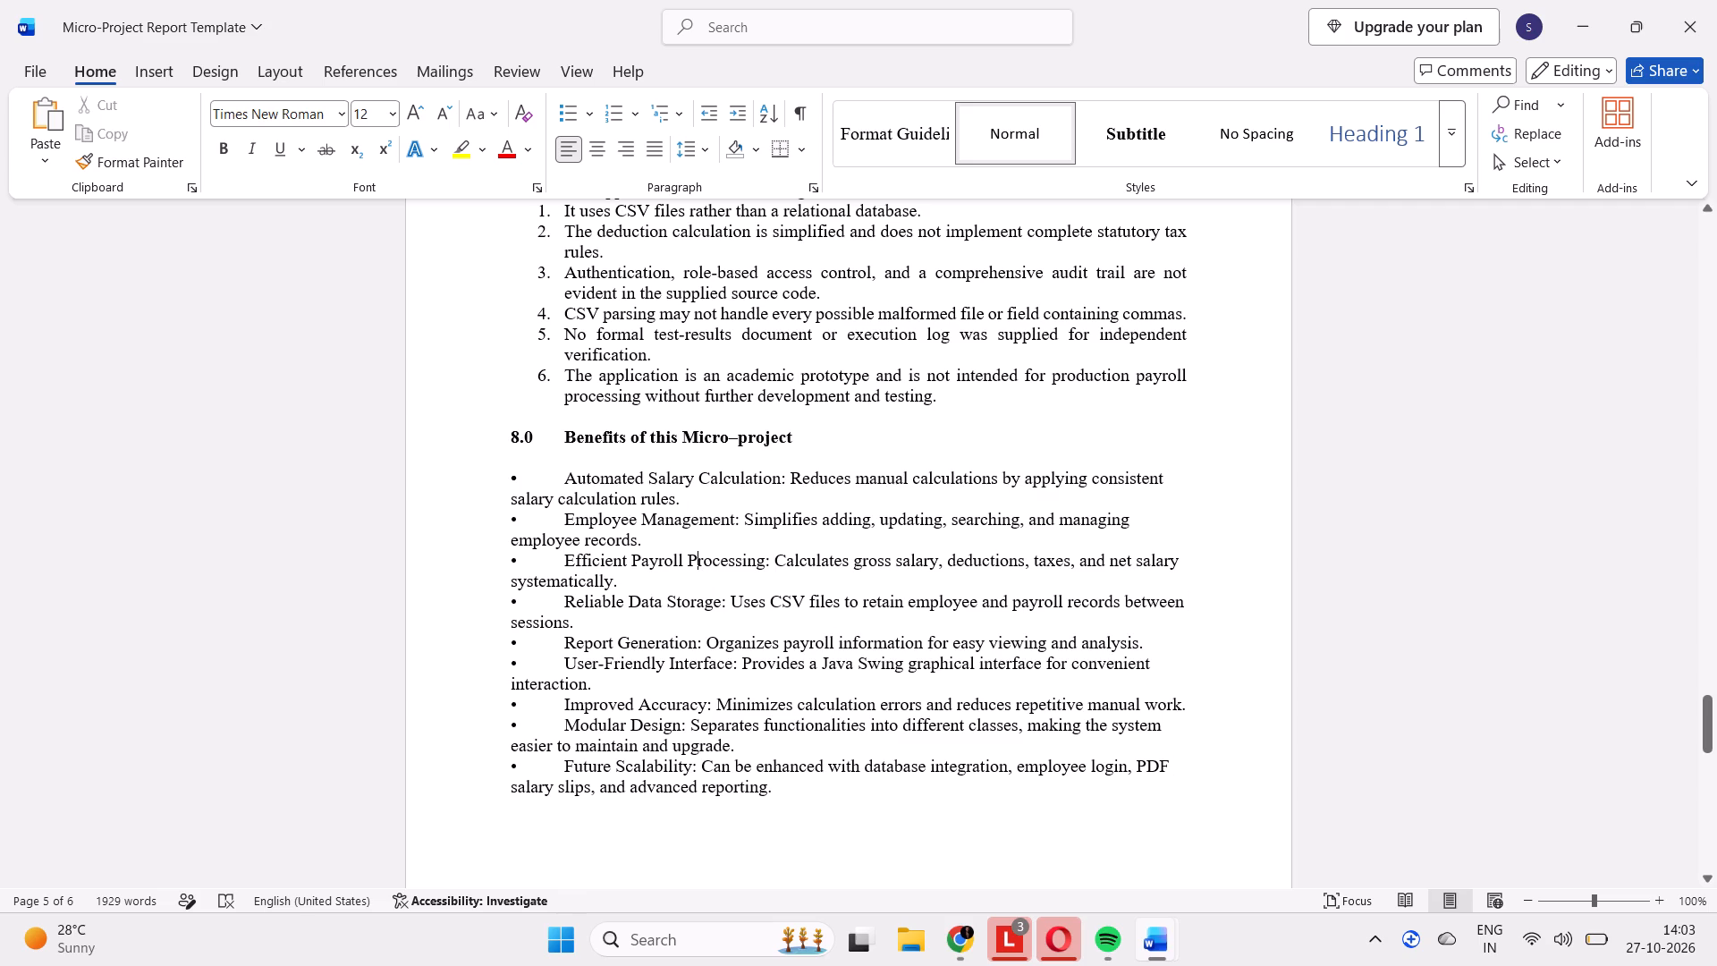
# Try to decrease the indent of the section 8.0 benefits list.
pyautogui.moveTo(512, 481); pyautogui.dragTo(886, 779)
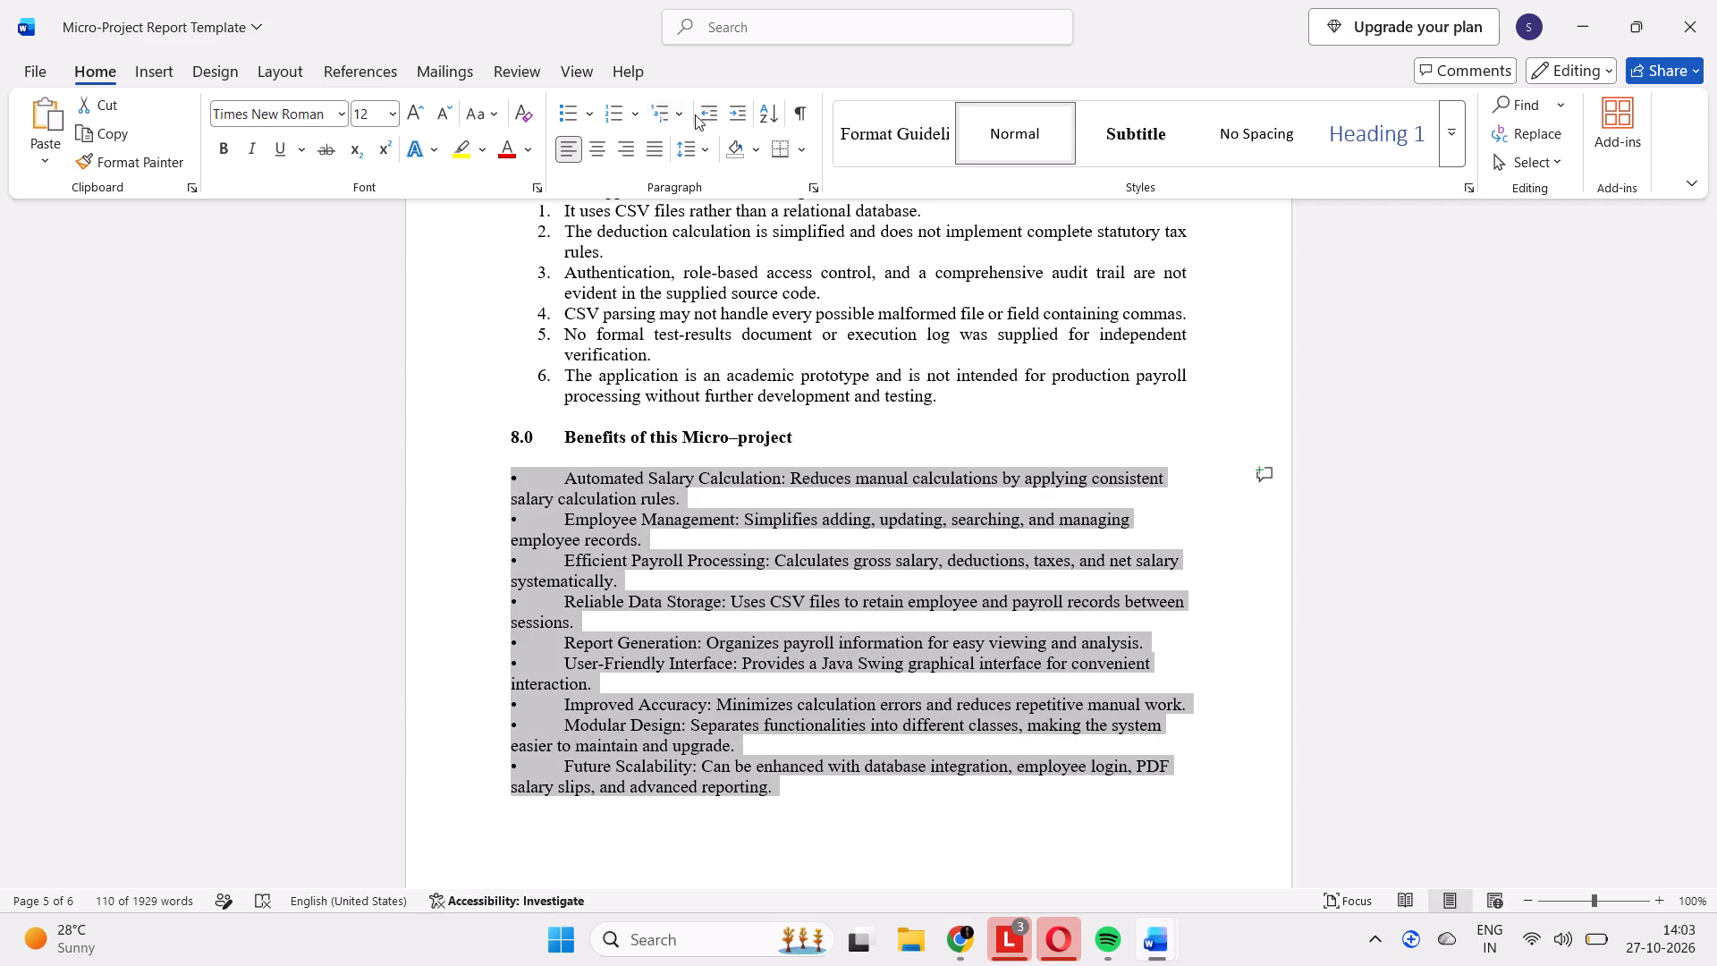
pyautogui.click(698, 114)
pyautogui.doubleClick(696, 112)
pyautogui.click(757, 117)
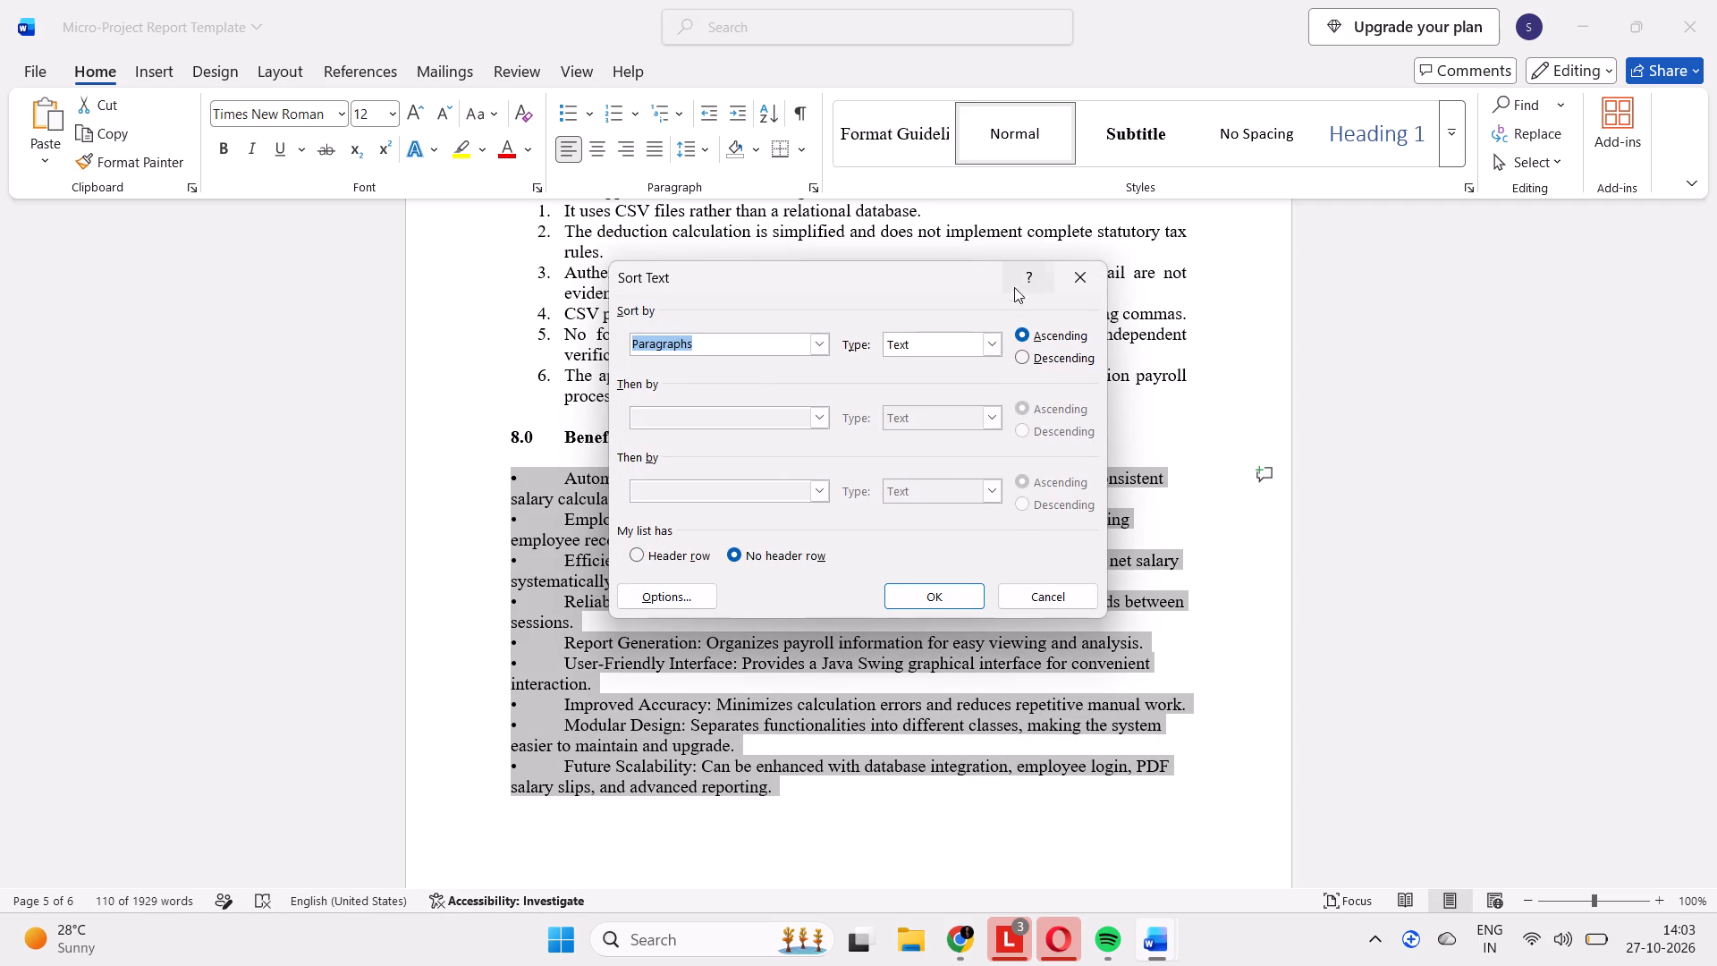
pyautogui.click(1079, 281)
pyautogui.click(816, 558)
# Insert a blank line before the "3.0 Course Outcomes Addressed" heading to move it onto the page with its outcomes list.
pyautogui.scroll(1, 816, 558)
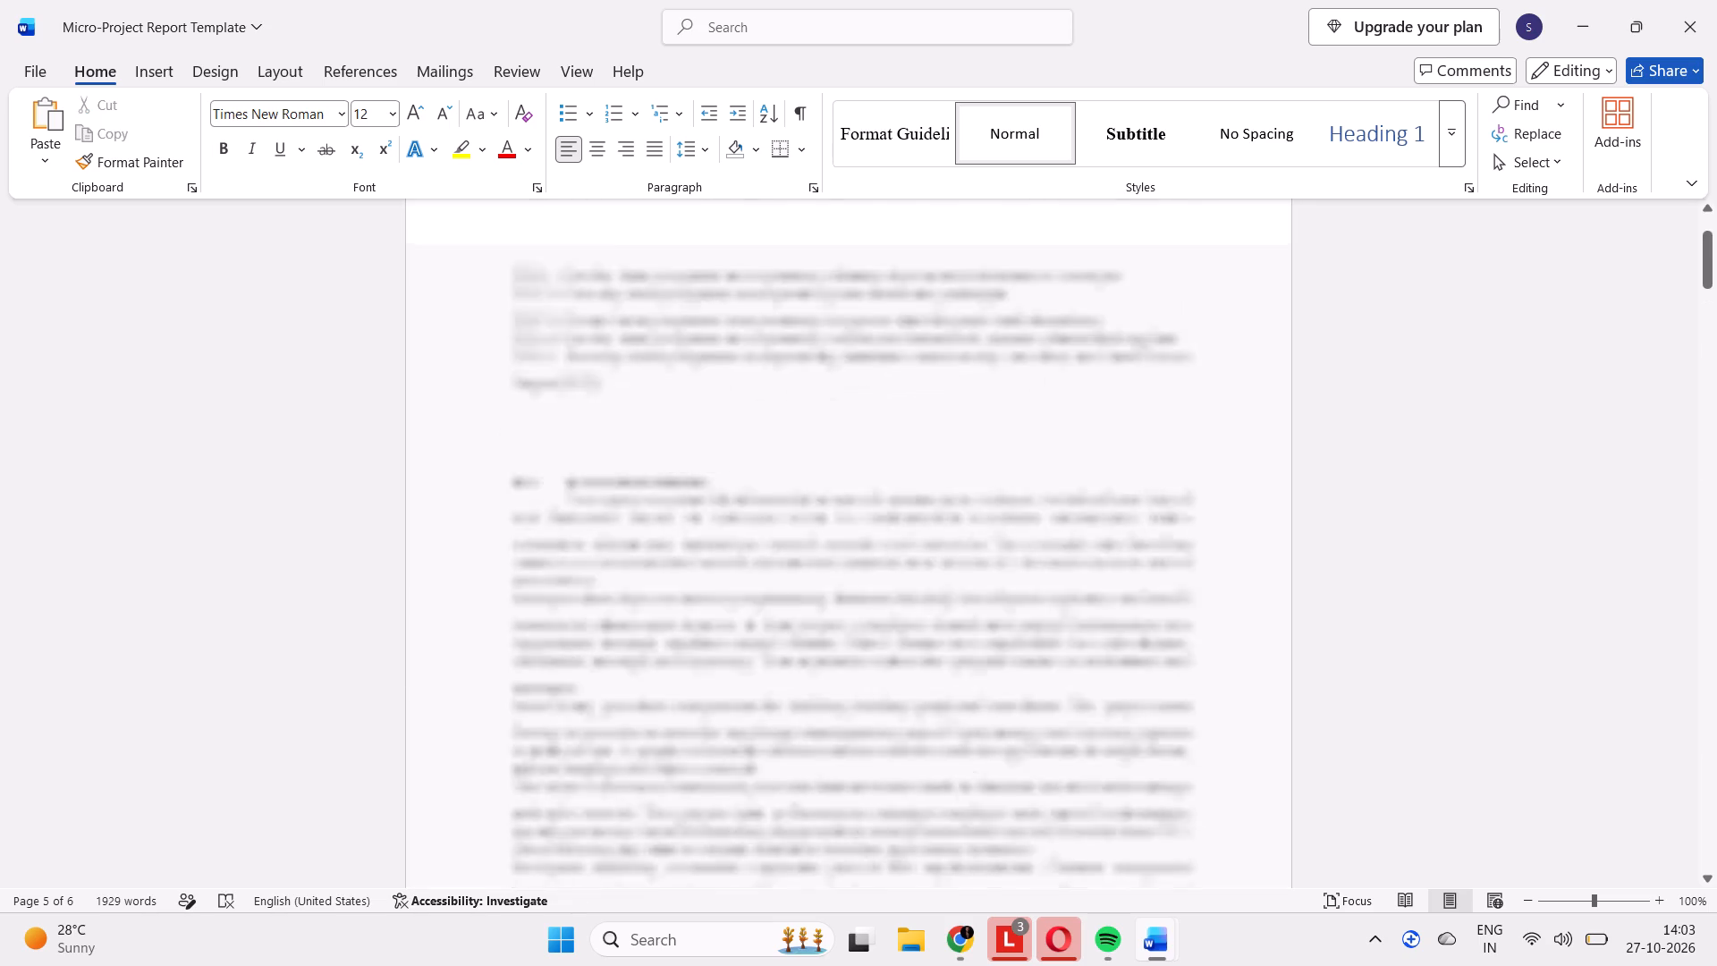
pyautogui.scroll(1, 816, 558)
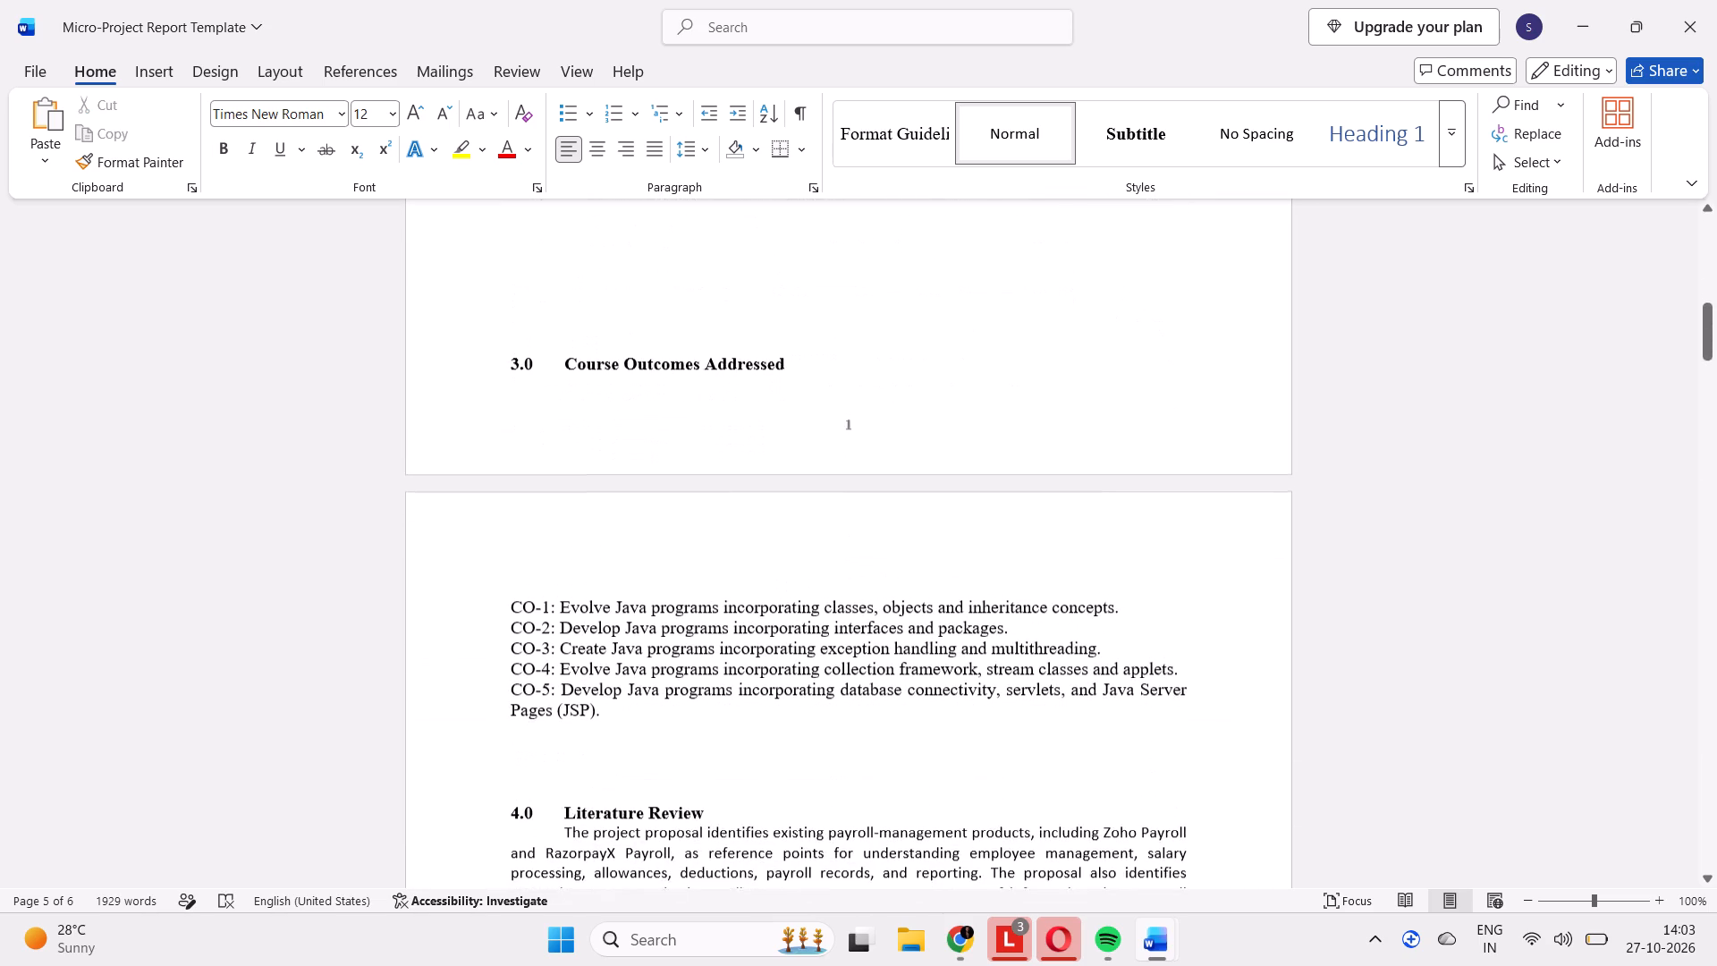
pyautogui.scroll(1, 816, 558)
pyautogui.click(505, 638)
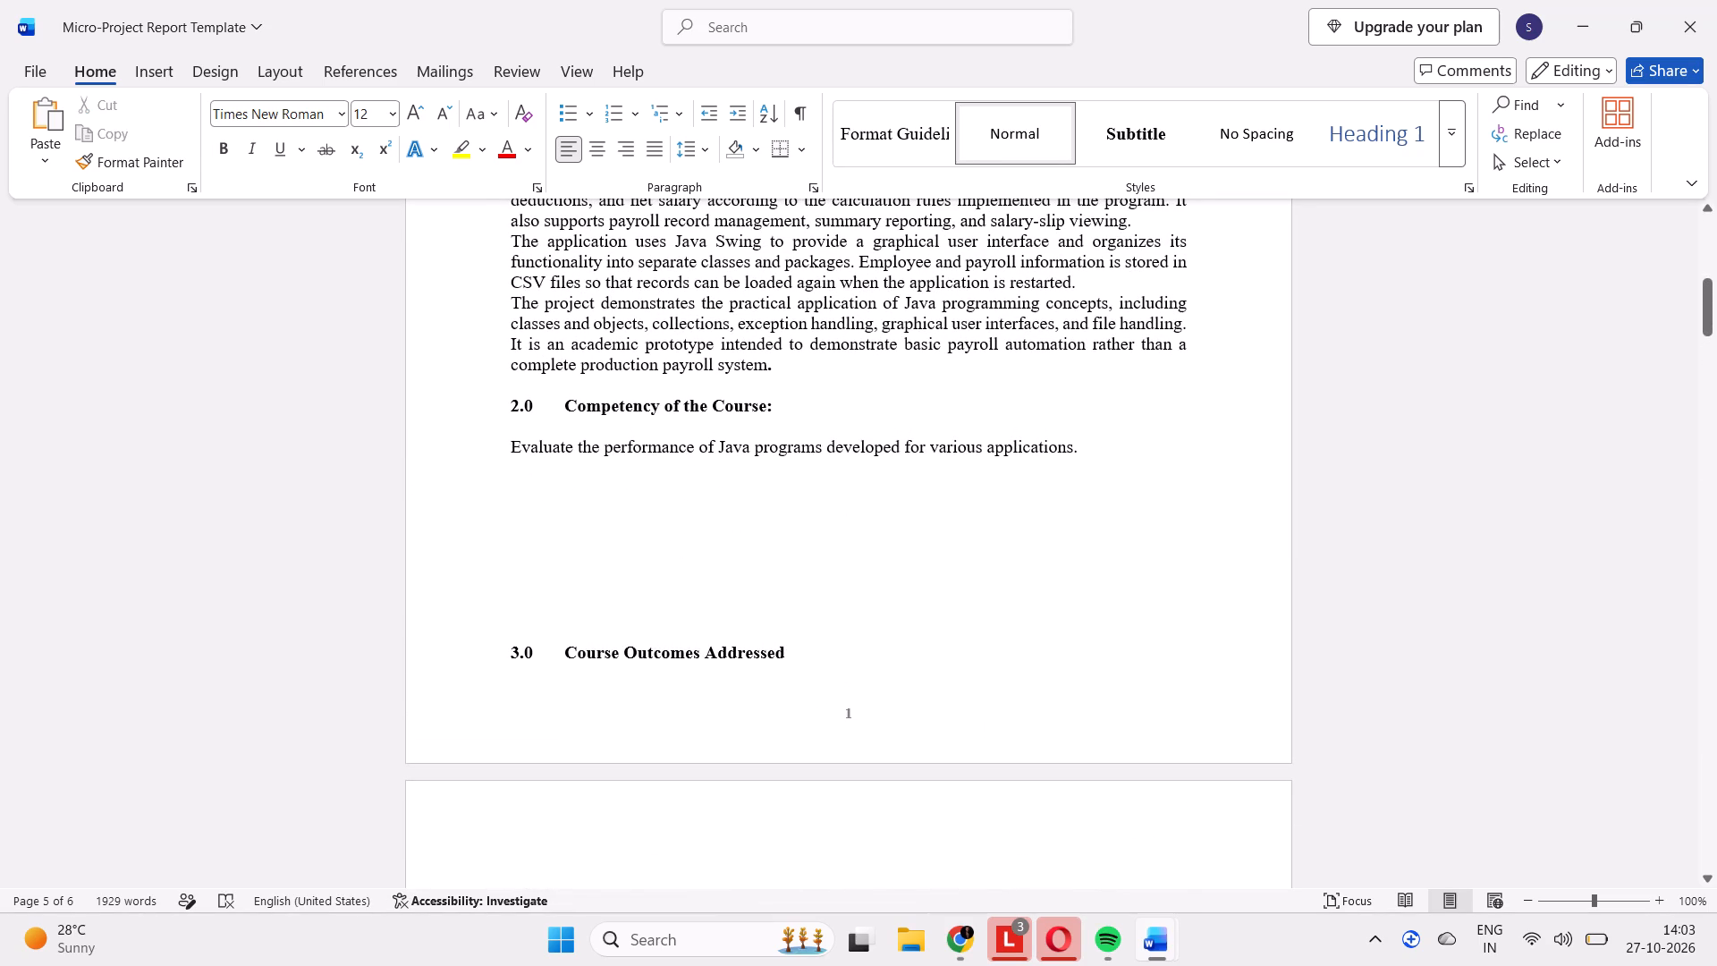
pyautogui.press('Return')
# Review the report's layout from Course Outcomes Addressed down to section 7.8, Limitations.
pyautogui.scroll(-1, 505, 638)
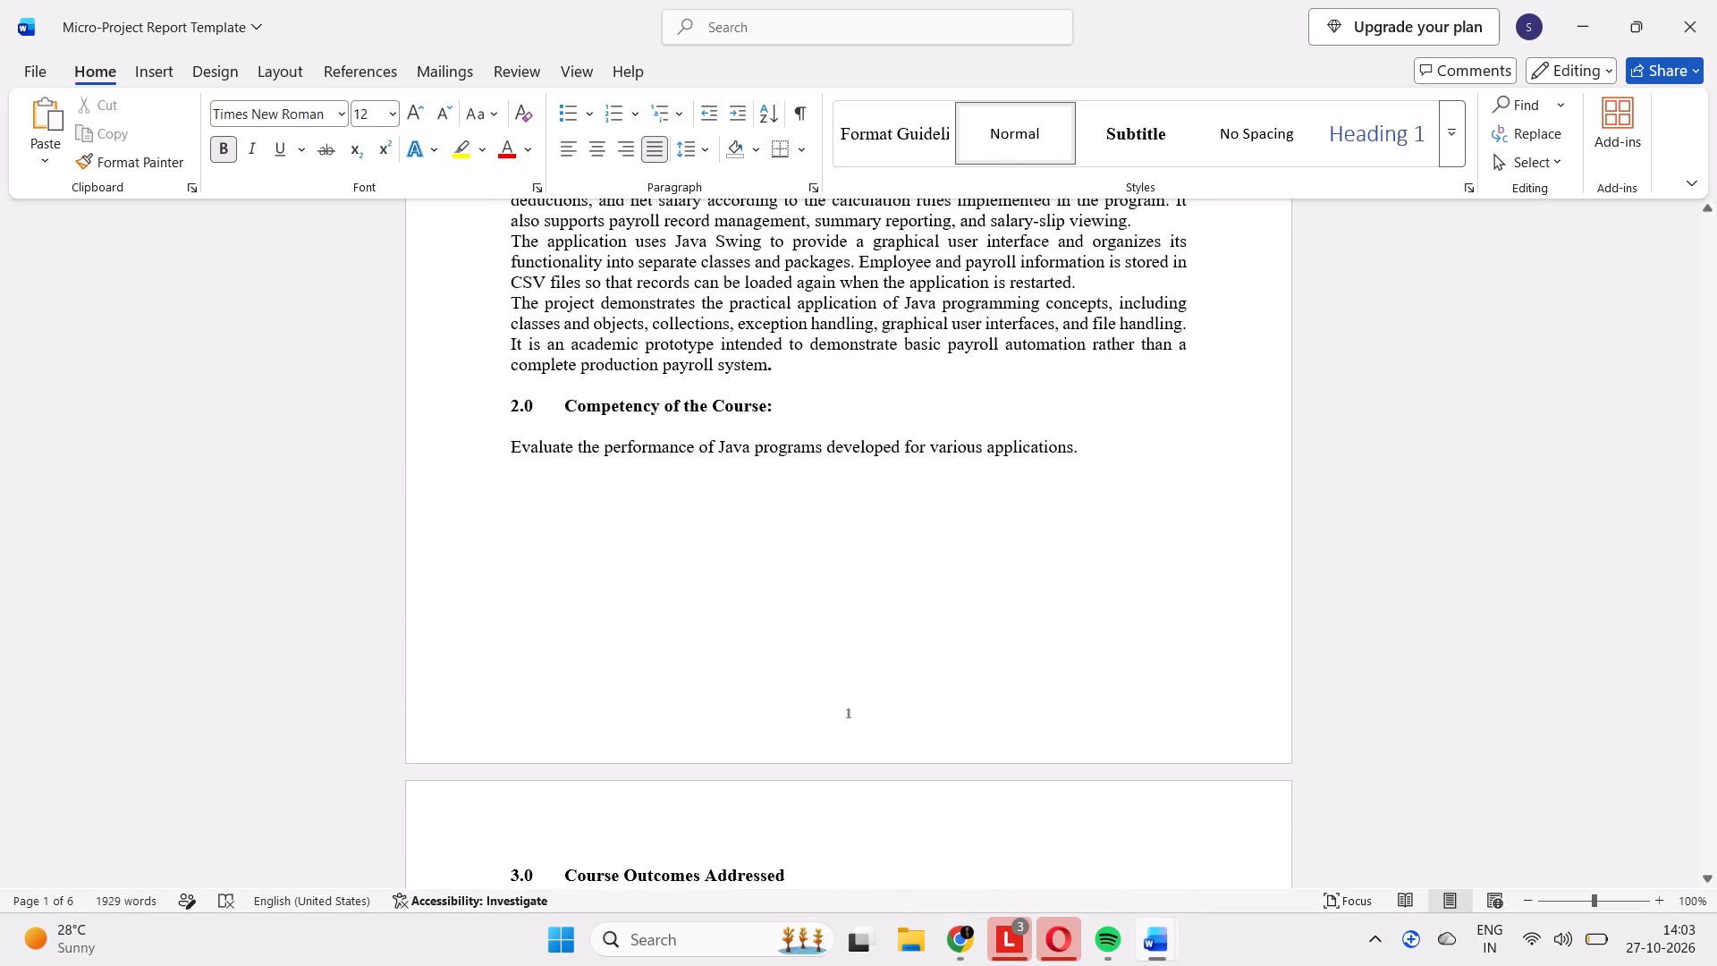
pyautogui.scroll(-1, 505, 638)
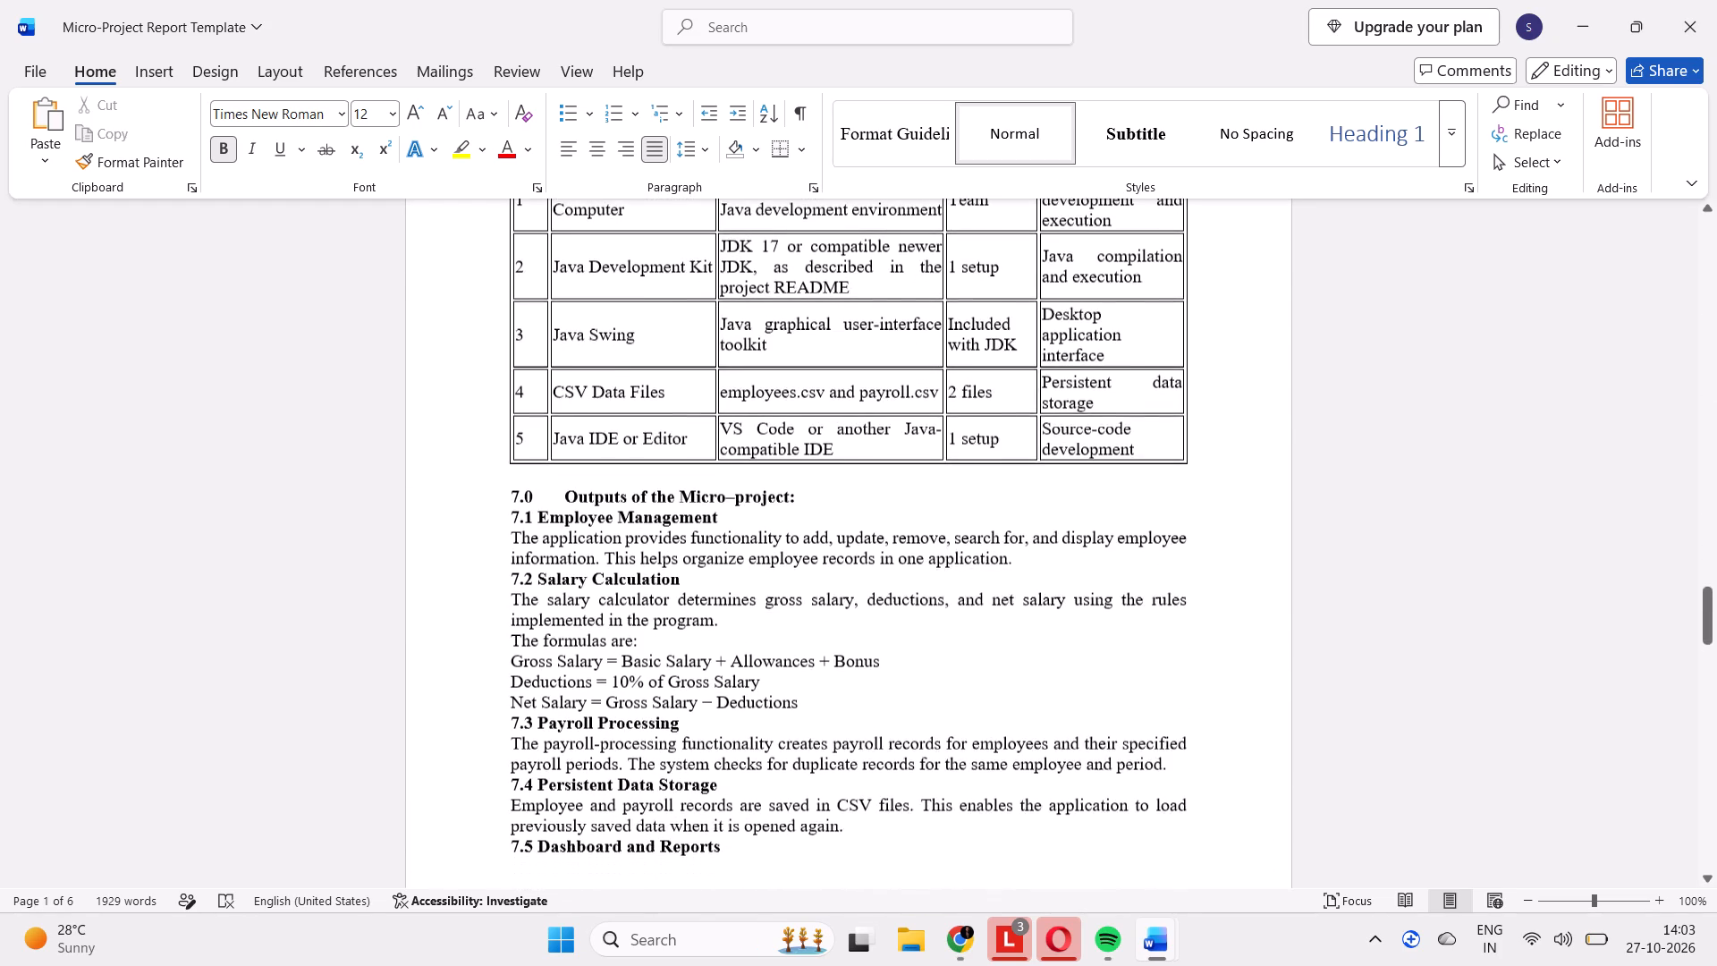
pyautogui.scroll(-1, 505, 638)
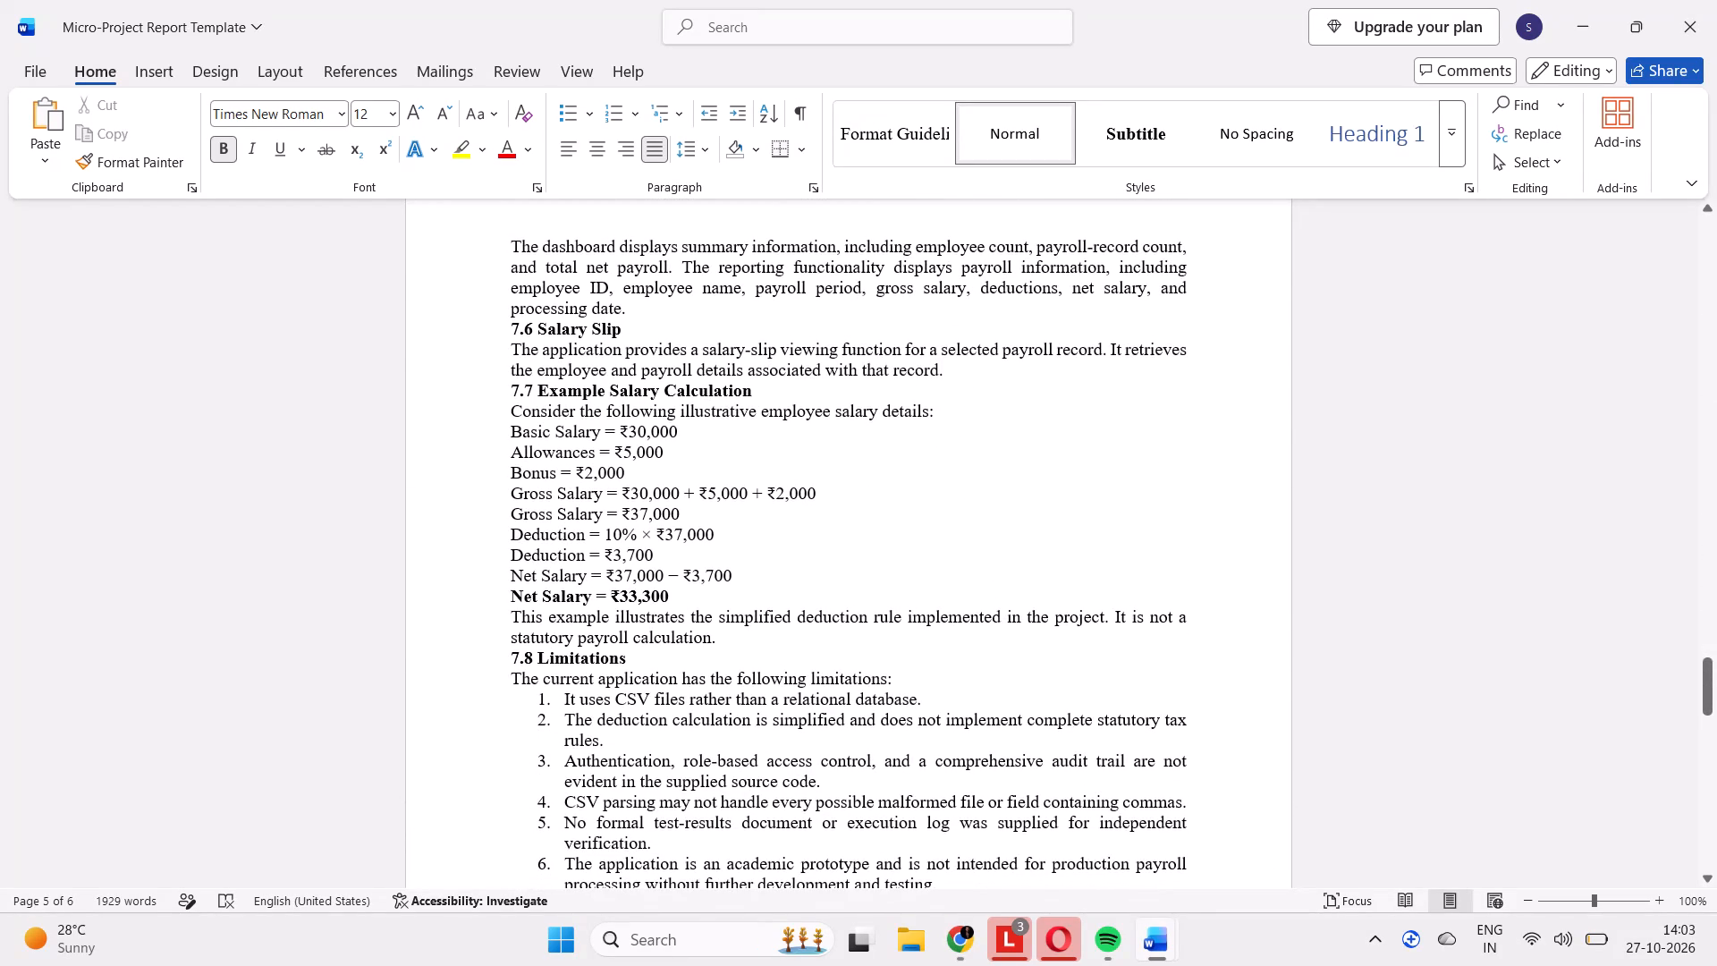
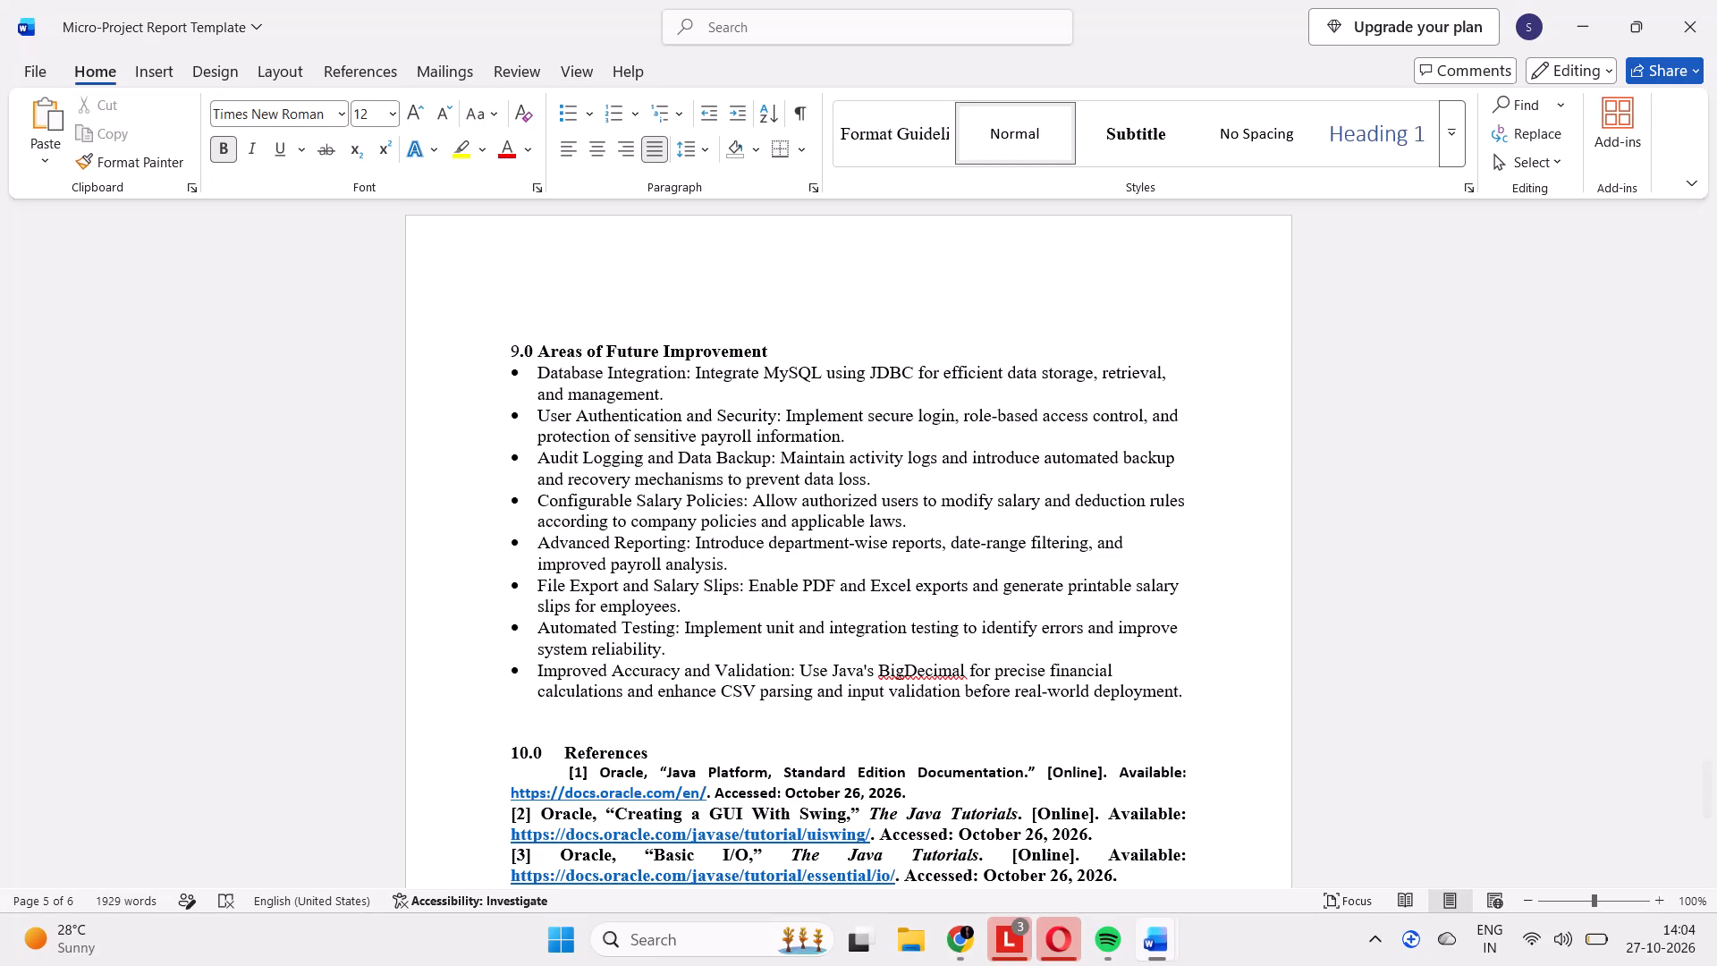
# Insert a blank line between the end of section 7.7, Example Salary Calculation, and the "7.8 Limitations" heading.
pyautogui.scroll(1, 569, 576)
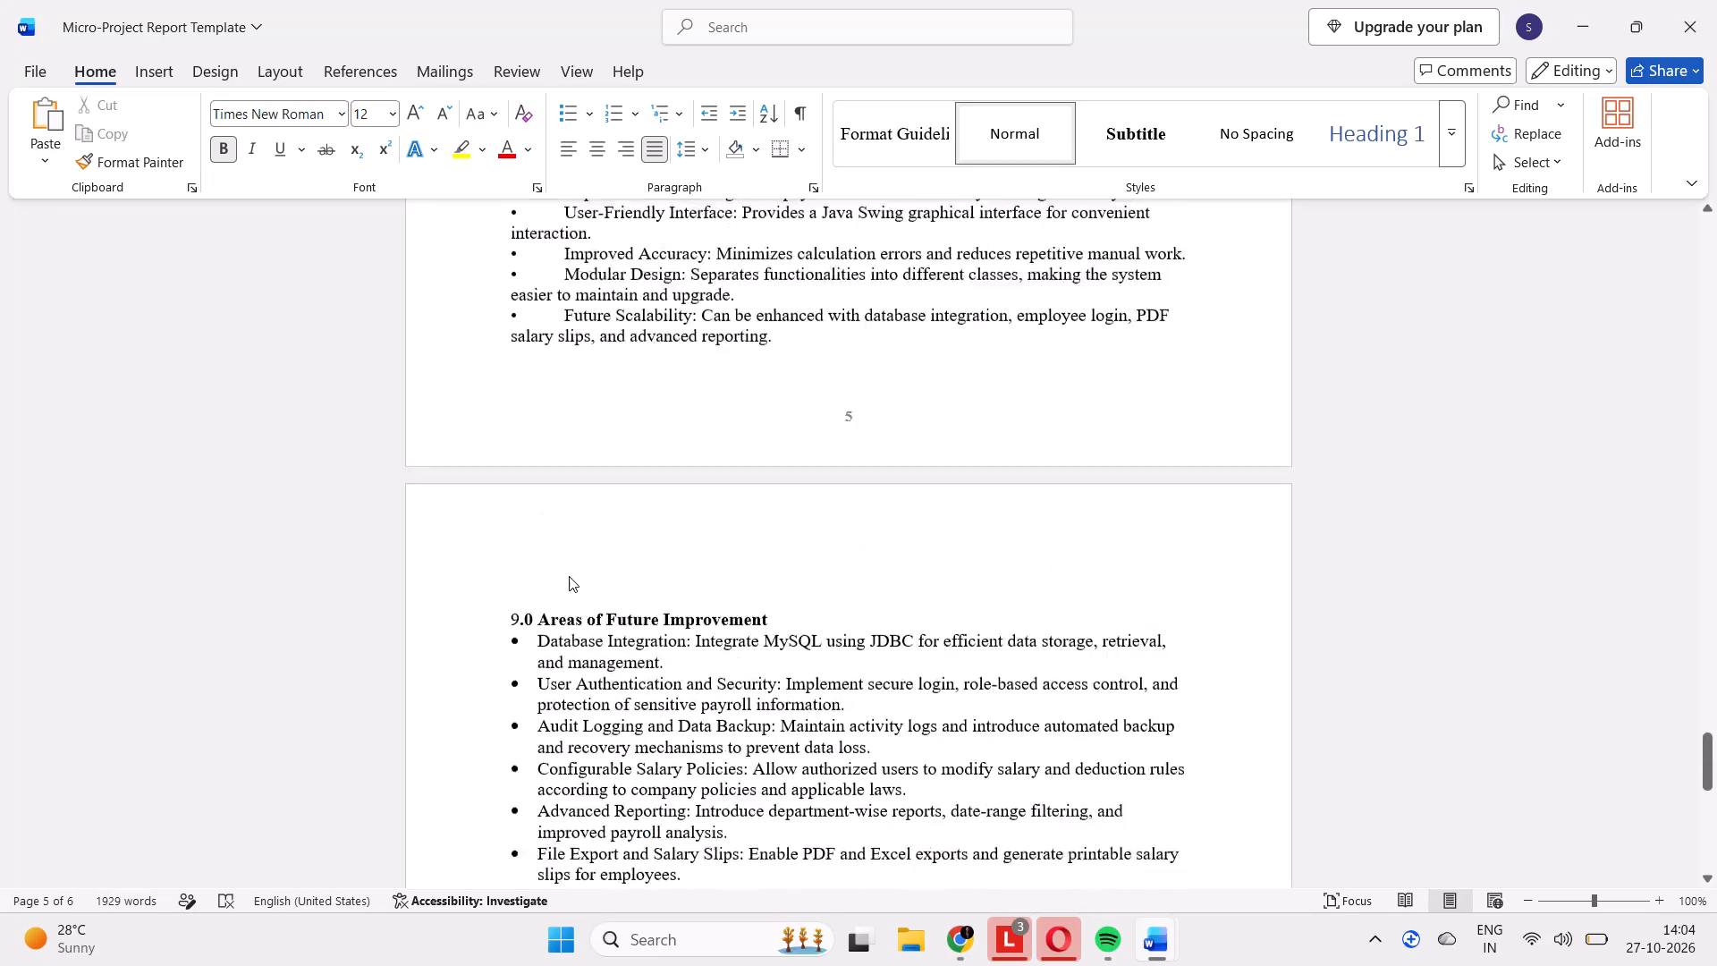
pyautogui.scroll(1, 569, 576)
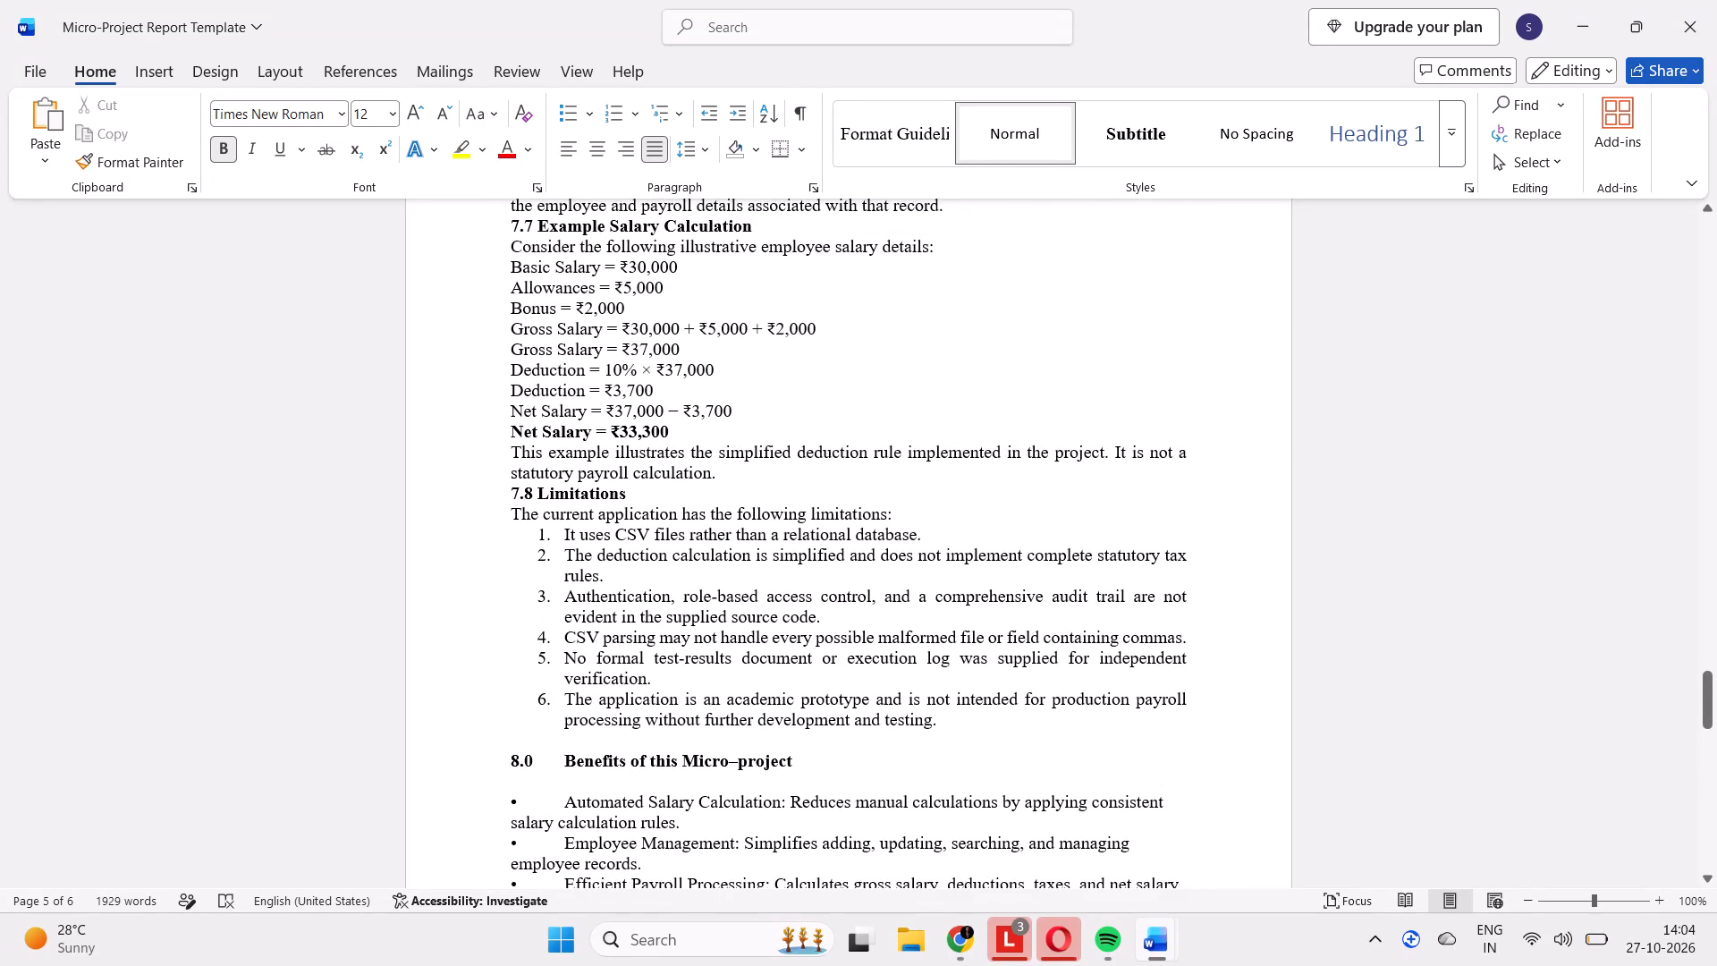
pyautogui.scroll(1, 569, 576)
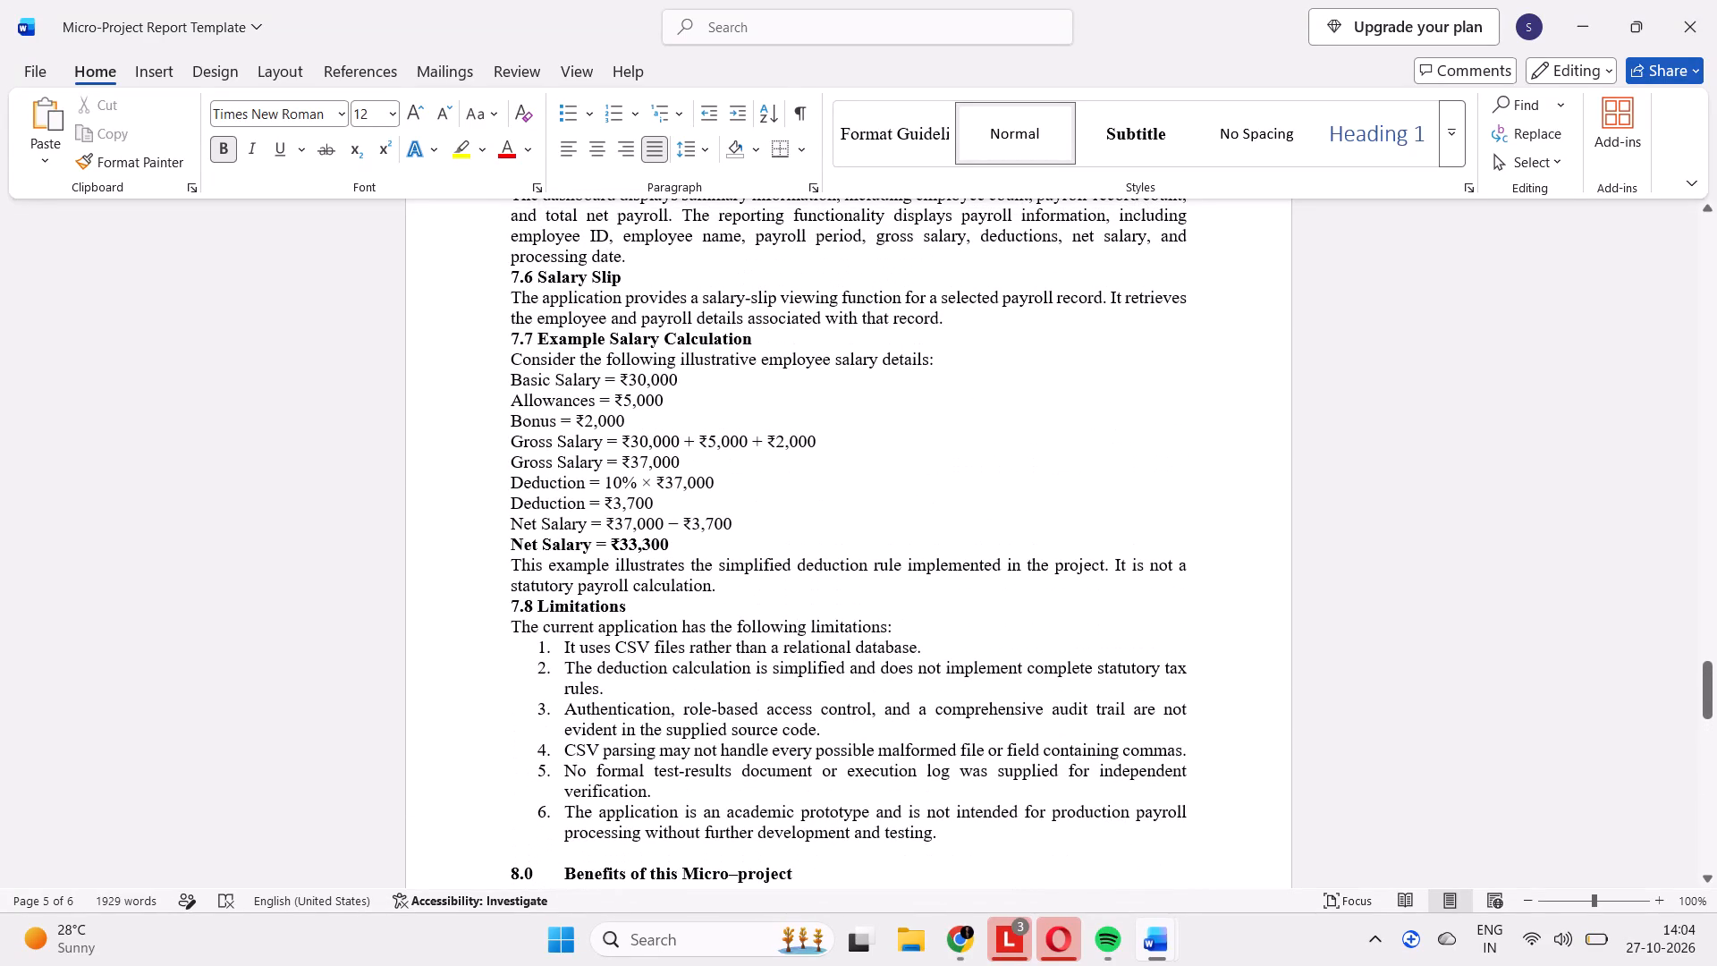
pyautogui.click(775, 594)
pyautogui.press('Return')
# Check the spacing and page placement of the section 7 subheadings, from 7.1 Employee Management to 7.8 Limitations.
pyautogui.scroll(1, 775, 594)
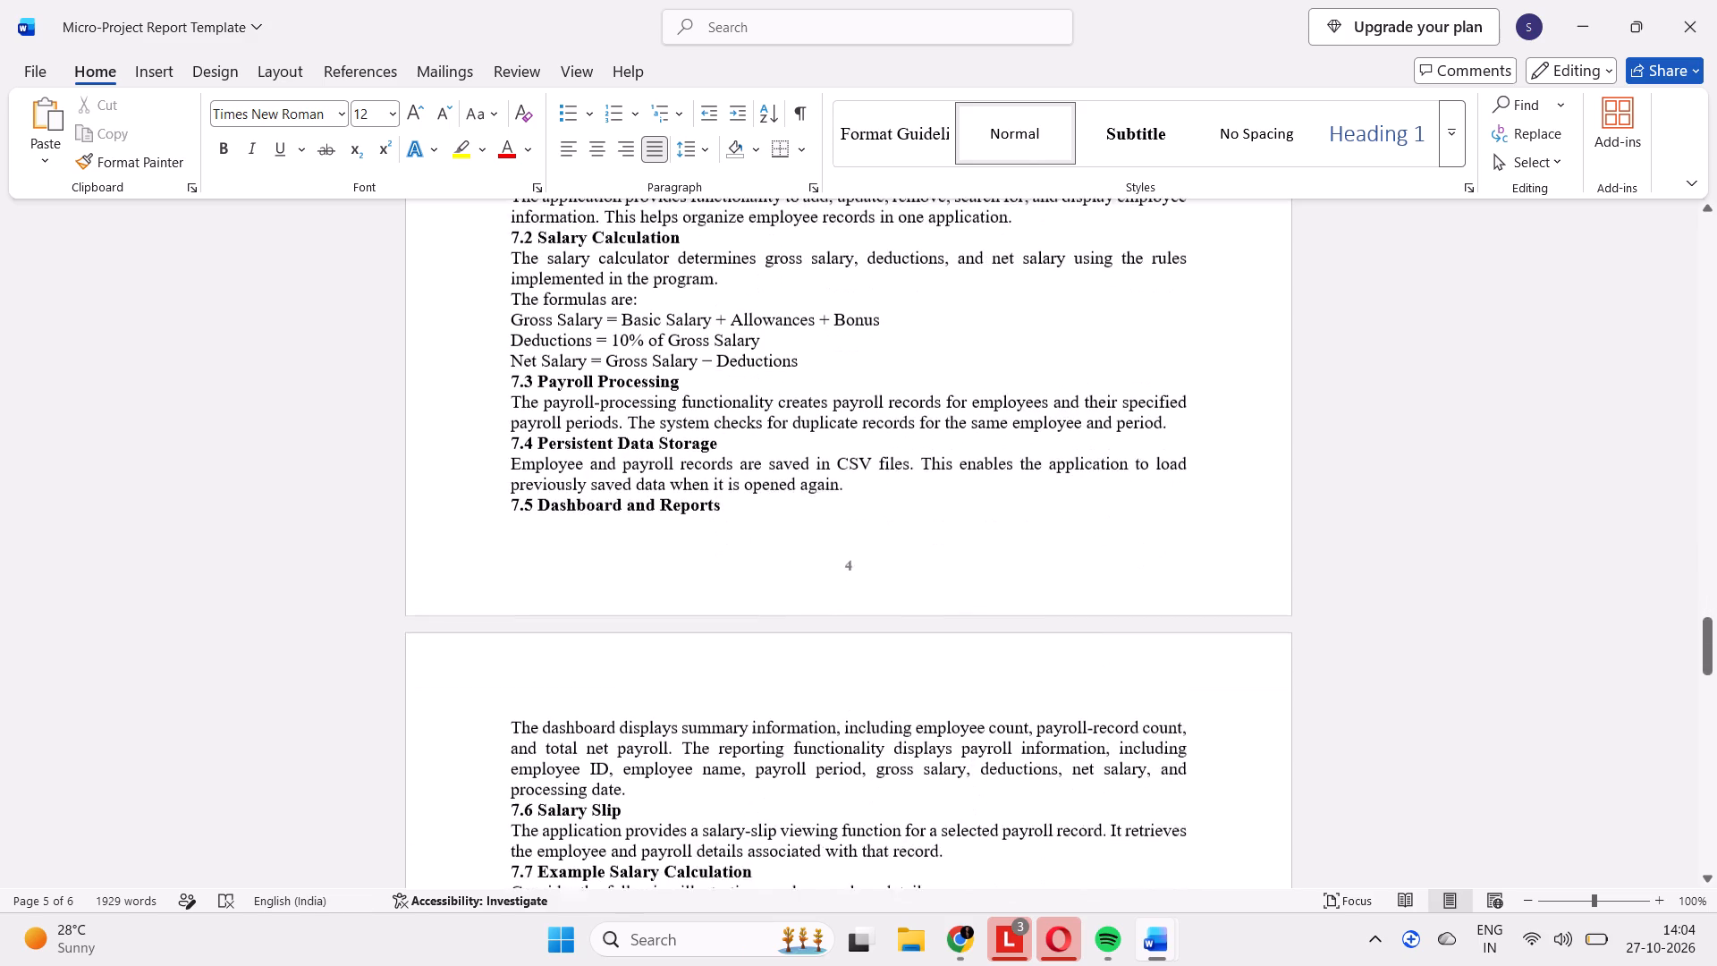
pyautogui.scroll(1, 775, 594)
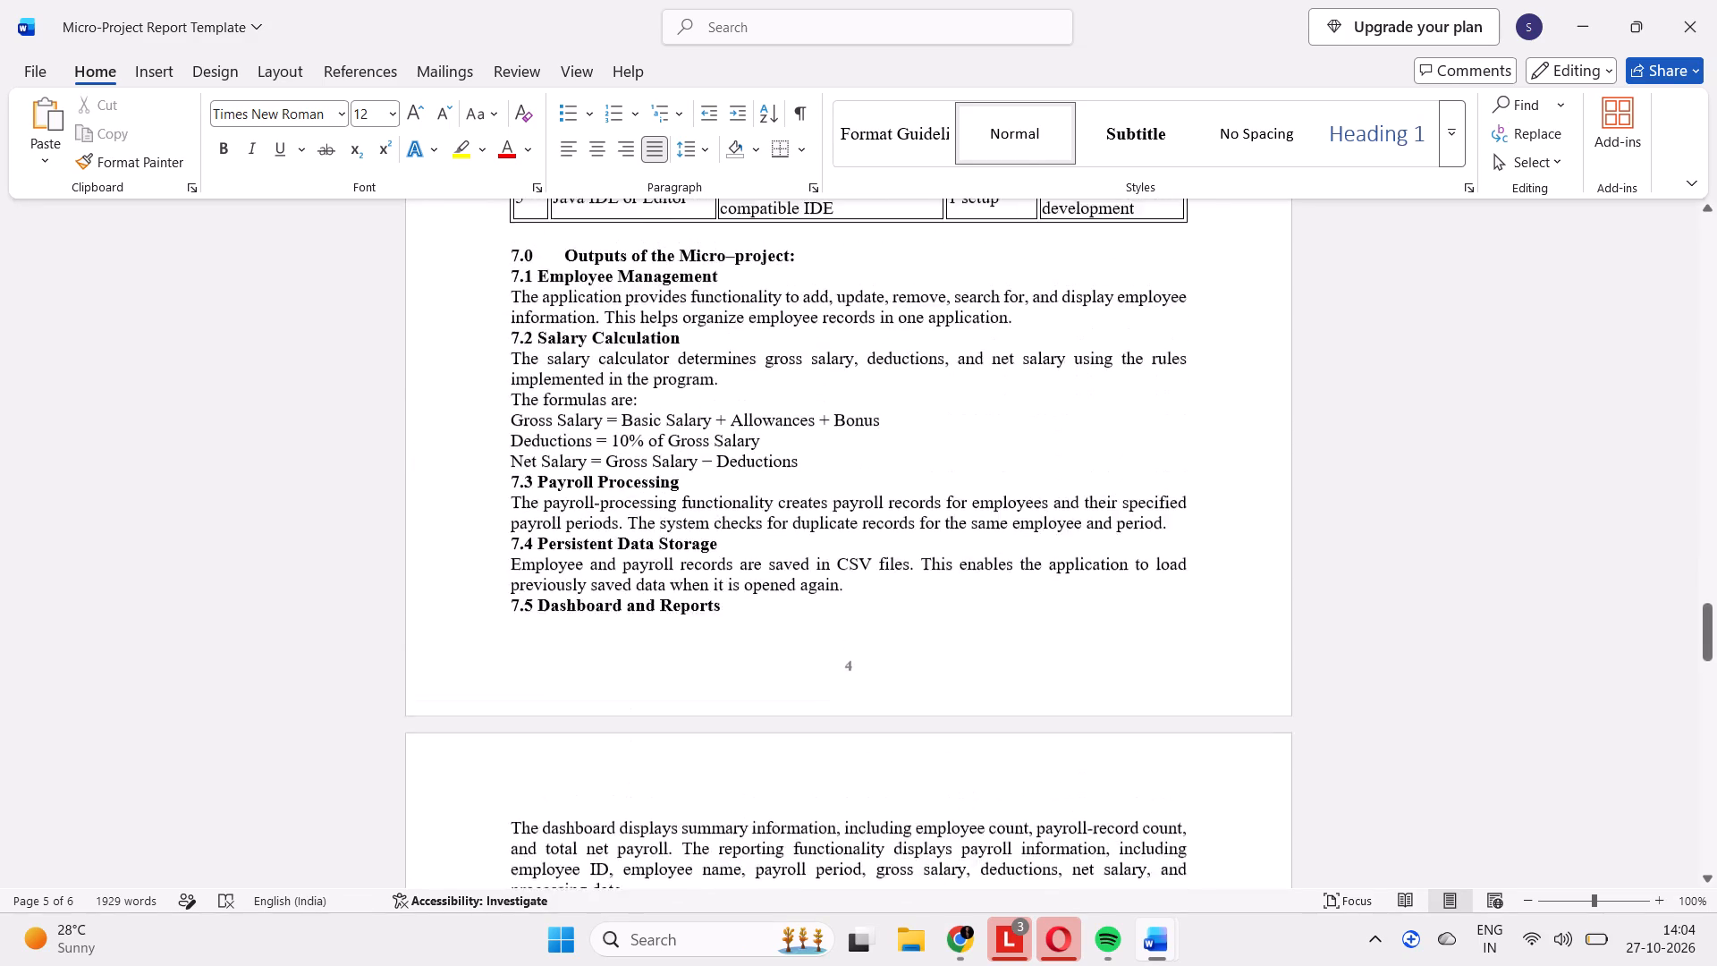
pyautogui.scroll(2, 775, 594)
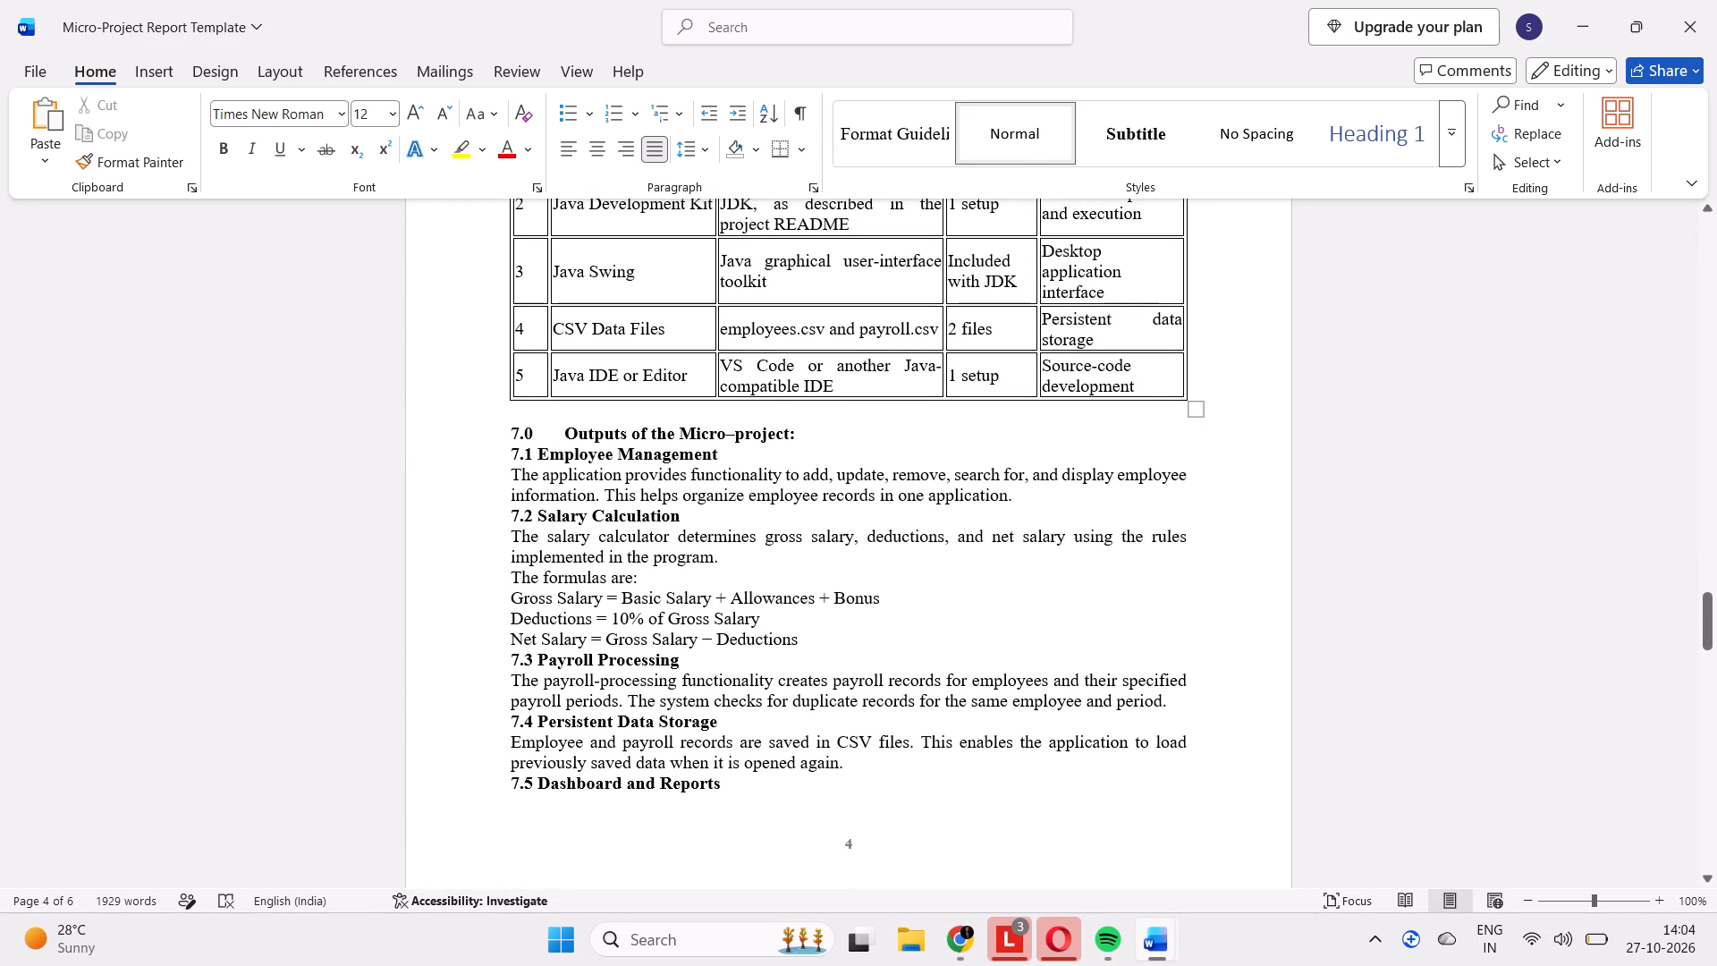
pyautogui.scroll(-1, 747, 452)
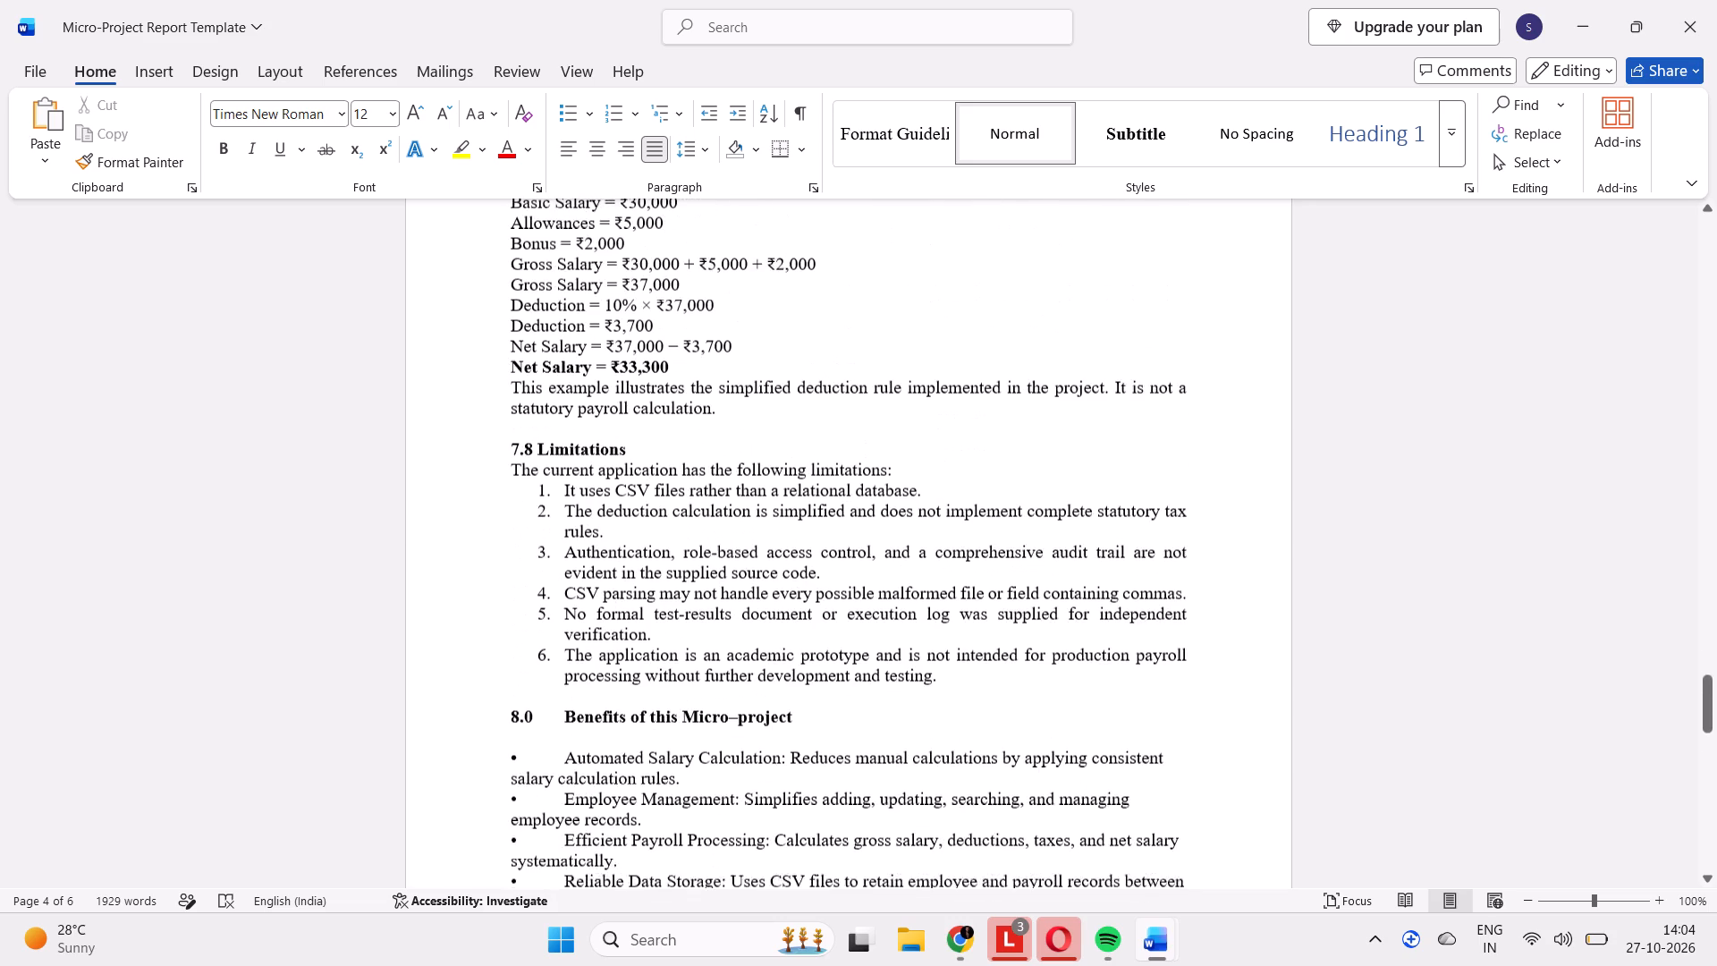
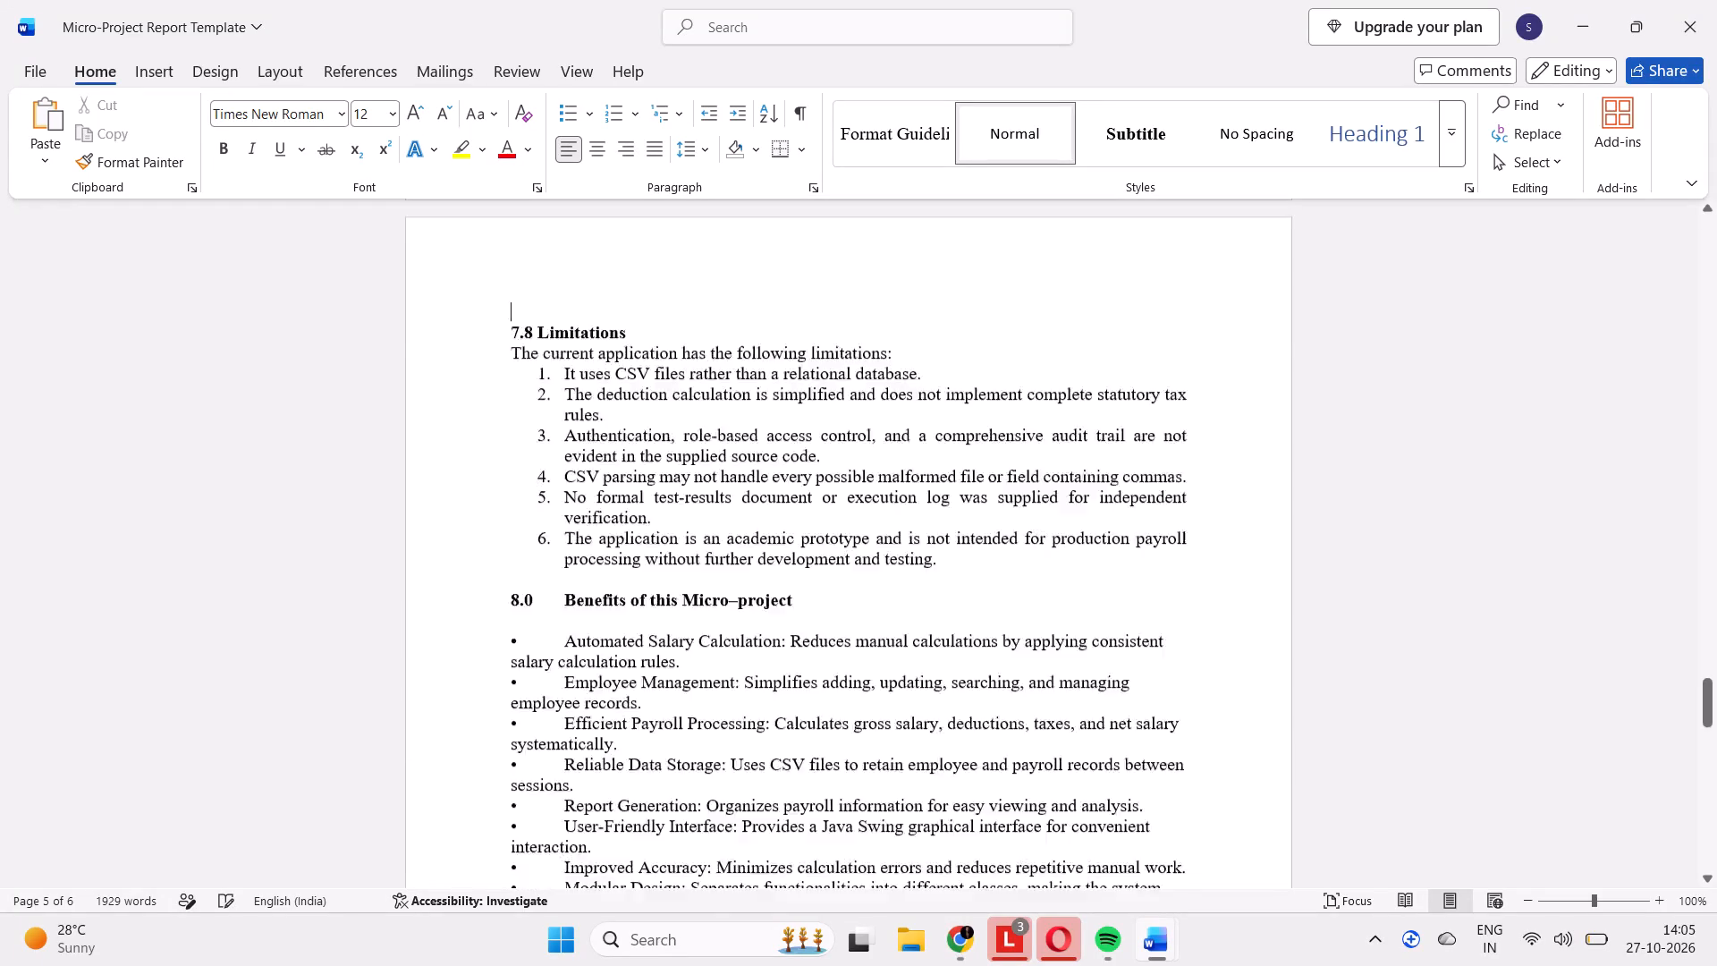
# Remove the page gap before the "7.8 Limitations" heading so it follows section 7.7 on the same page, keeping one blank line between them.
pyautogui.scroll(1, 841, 655)
pyautogui.press('BackSpace')
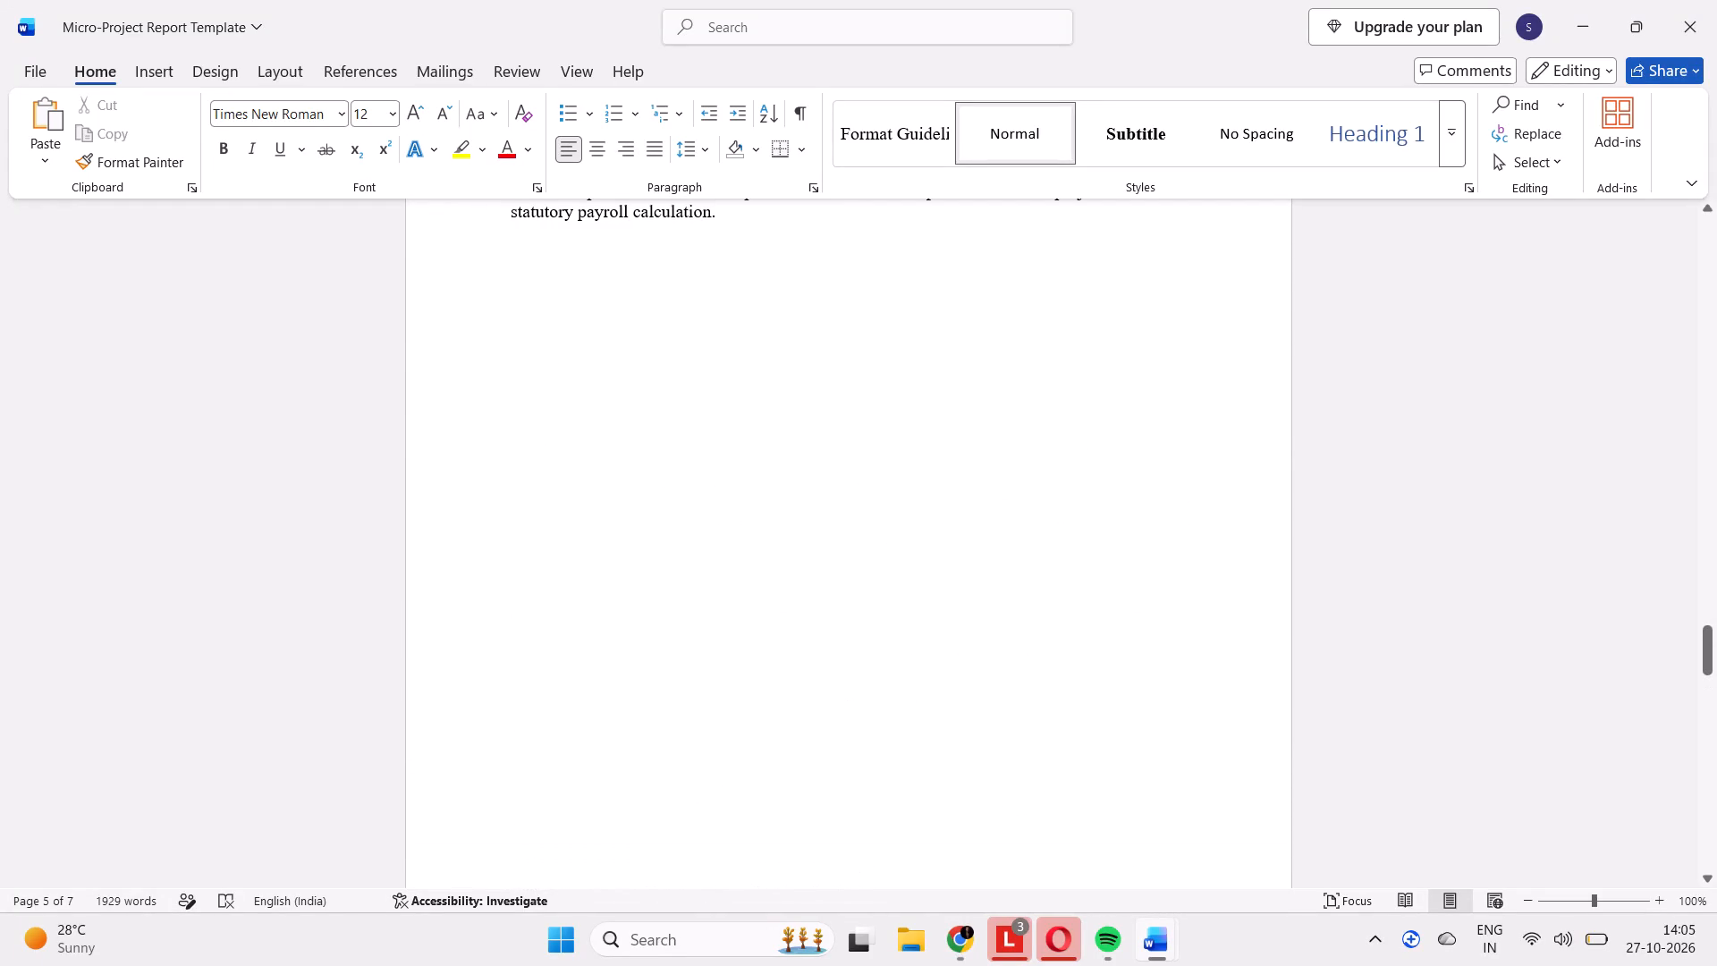
pyautogui.press('BackSpace')
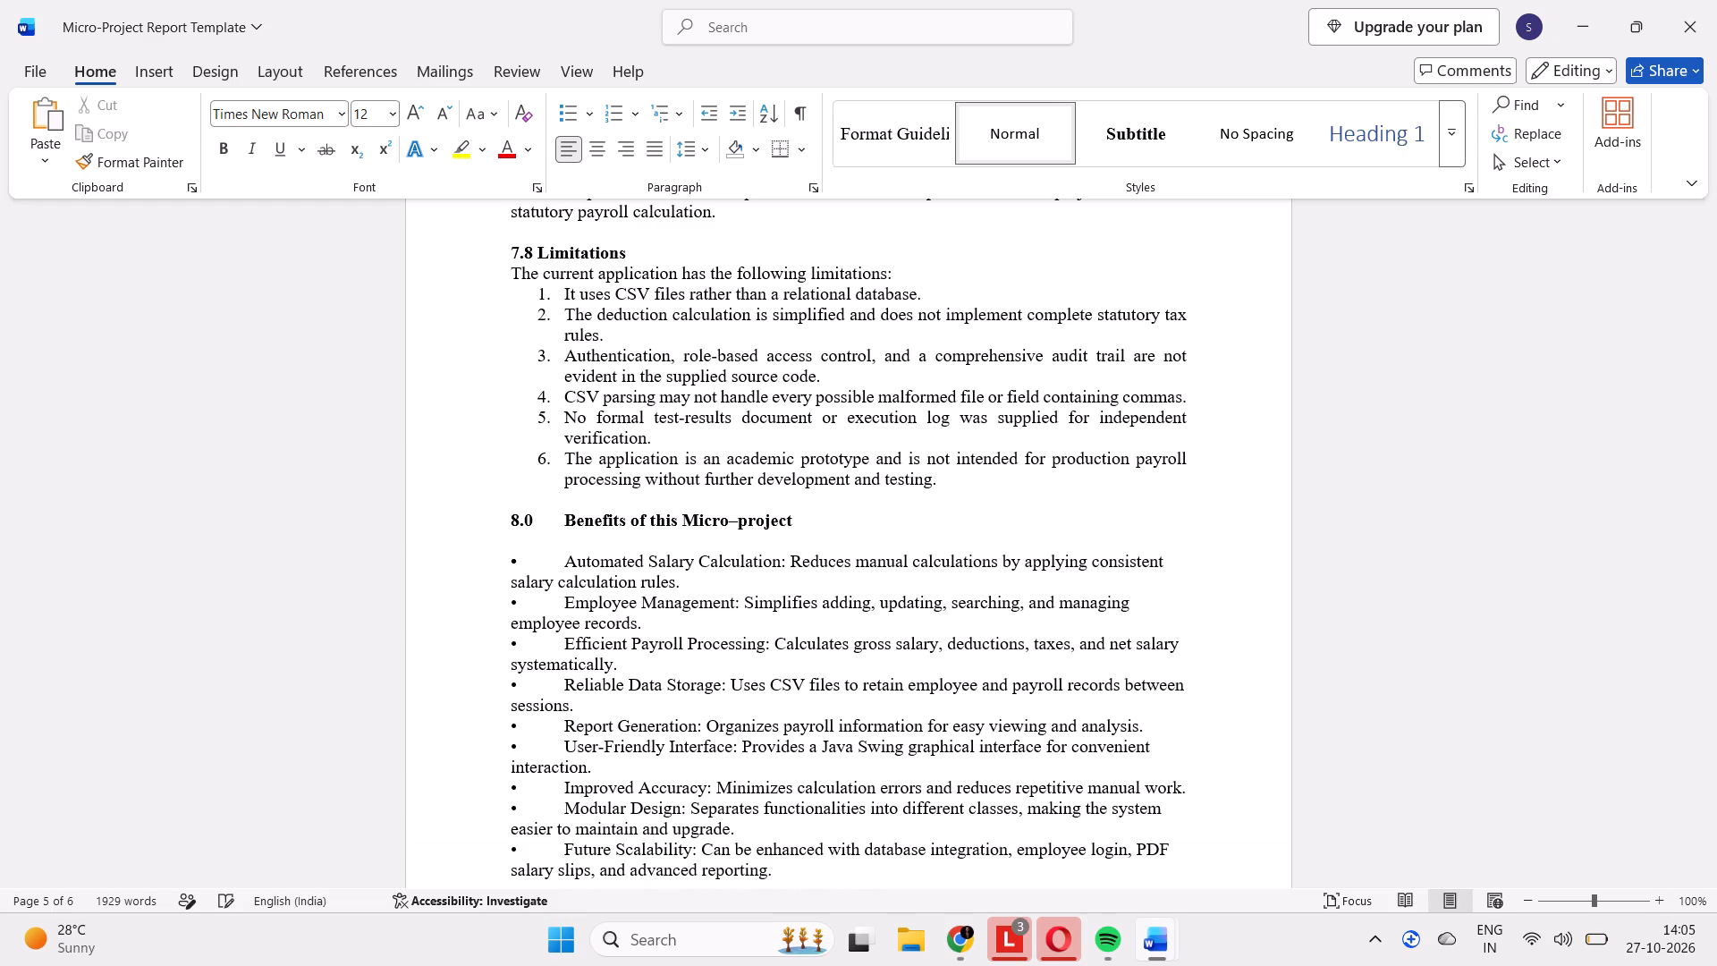
# Paste the clipboard content into the blank line directly above the "7.8 Limitations" heading.
pyautogui.hotkey('ctrl', 'v')
pyautogui.scroll(1, 841, 655)
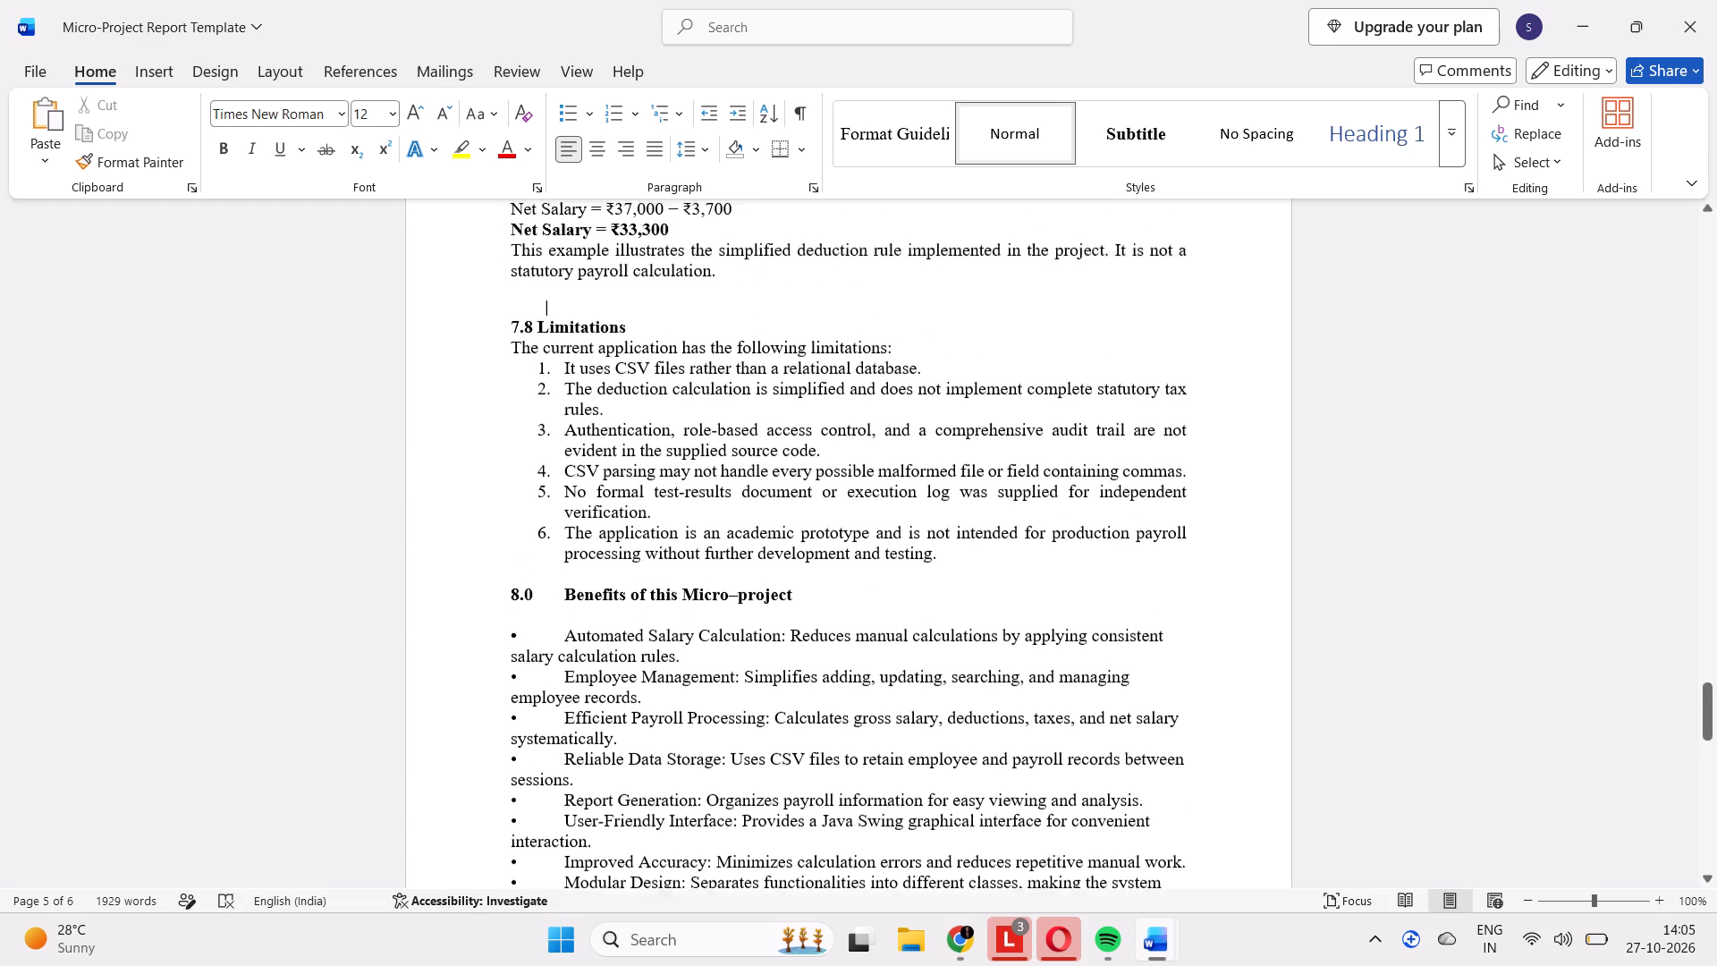
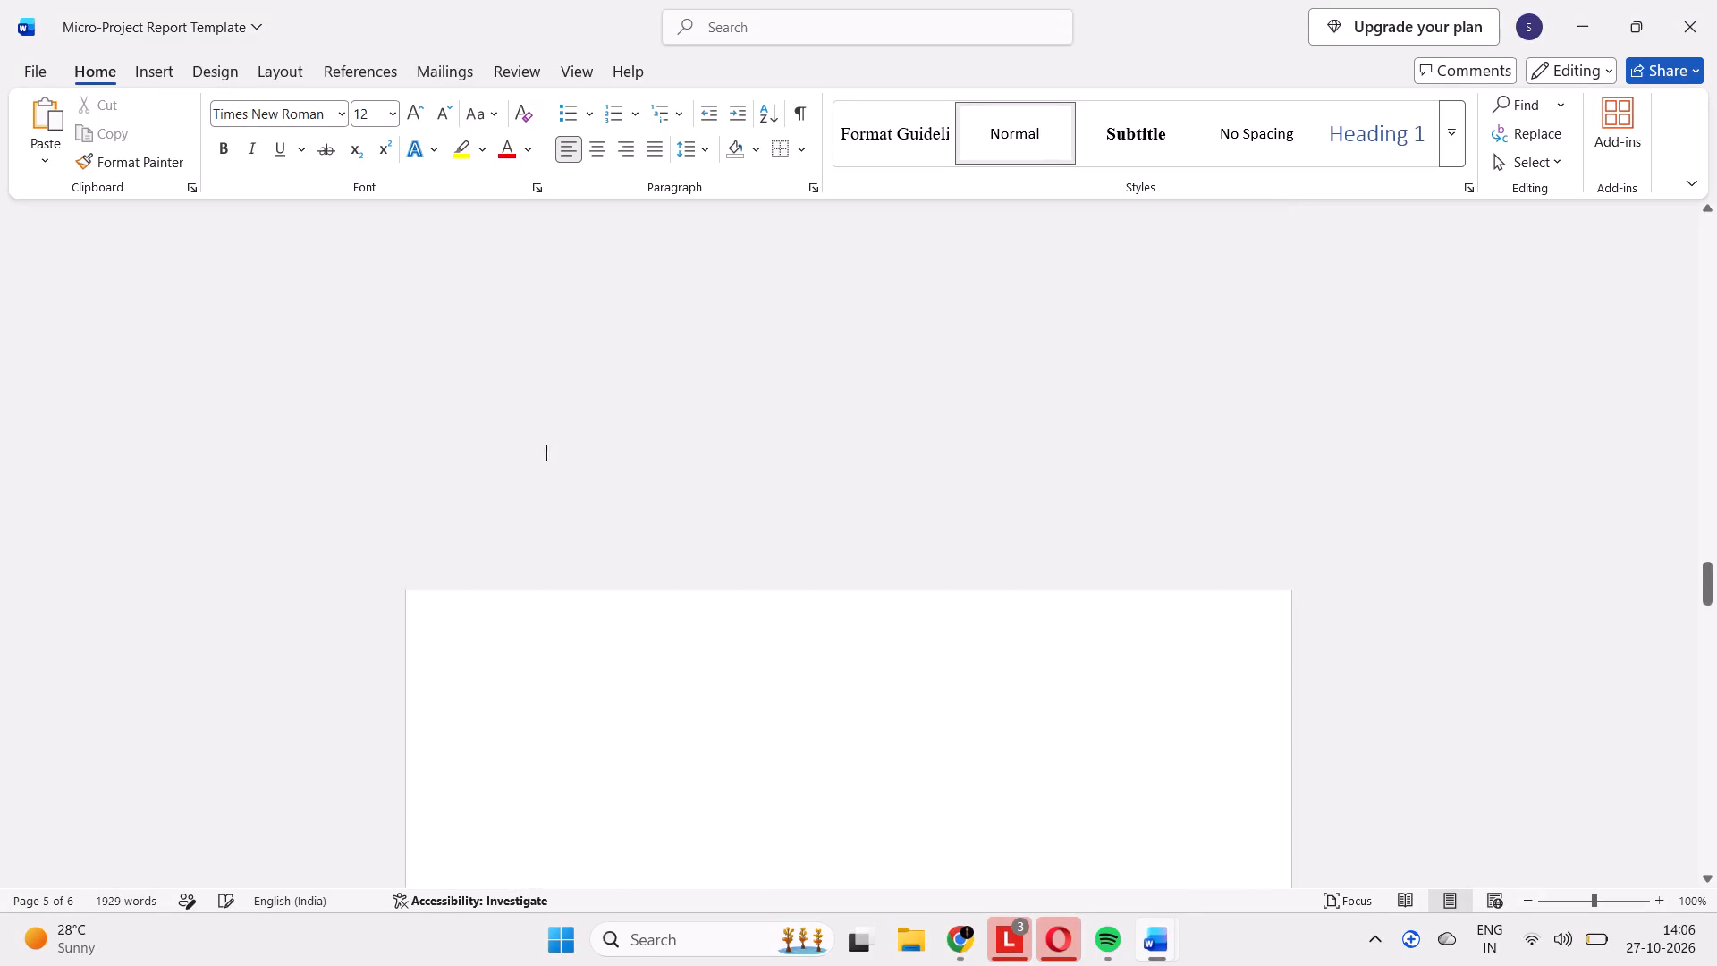
# Shrink the pasted dashboard screenshot proportionally to the text width so it fits between the section 7.7 text and the "7.8 Limitations" heading.
pyautogui.click(637, 534)
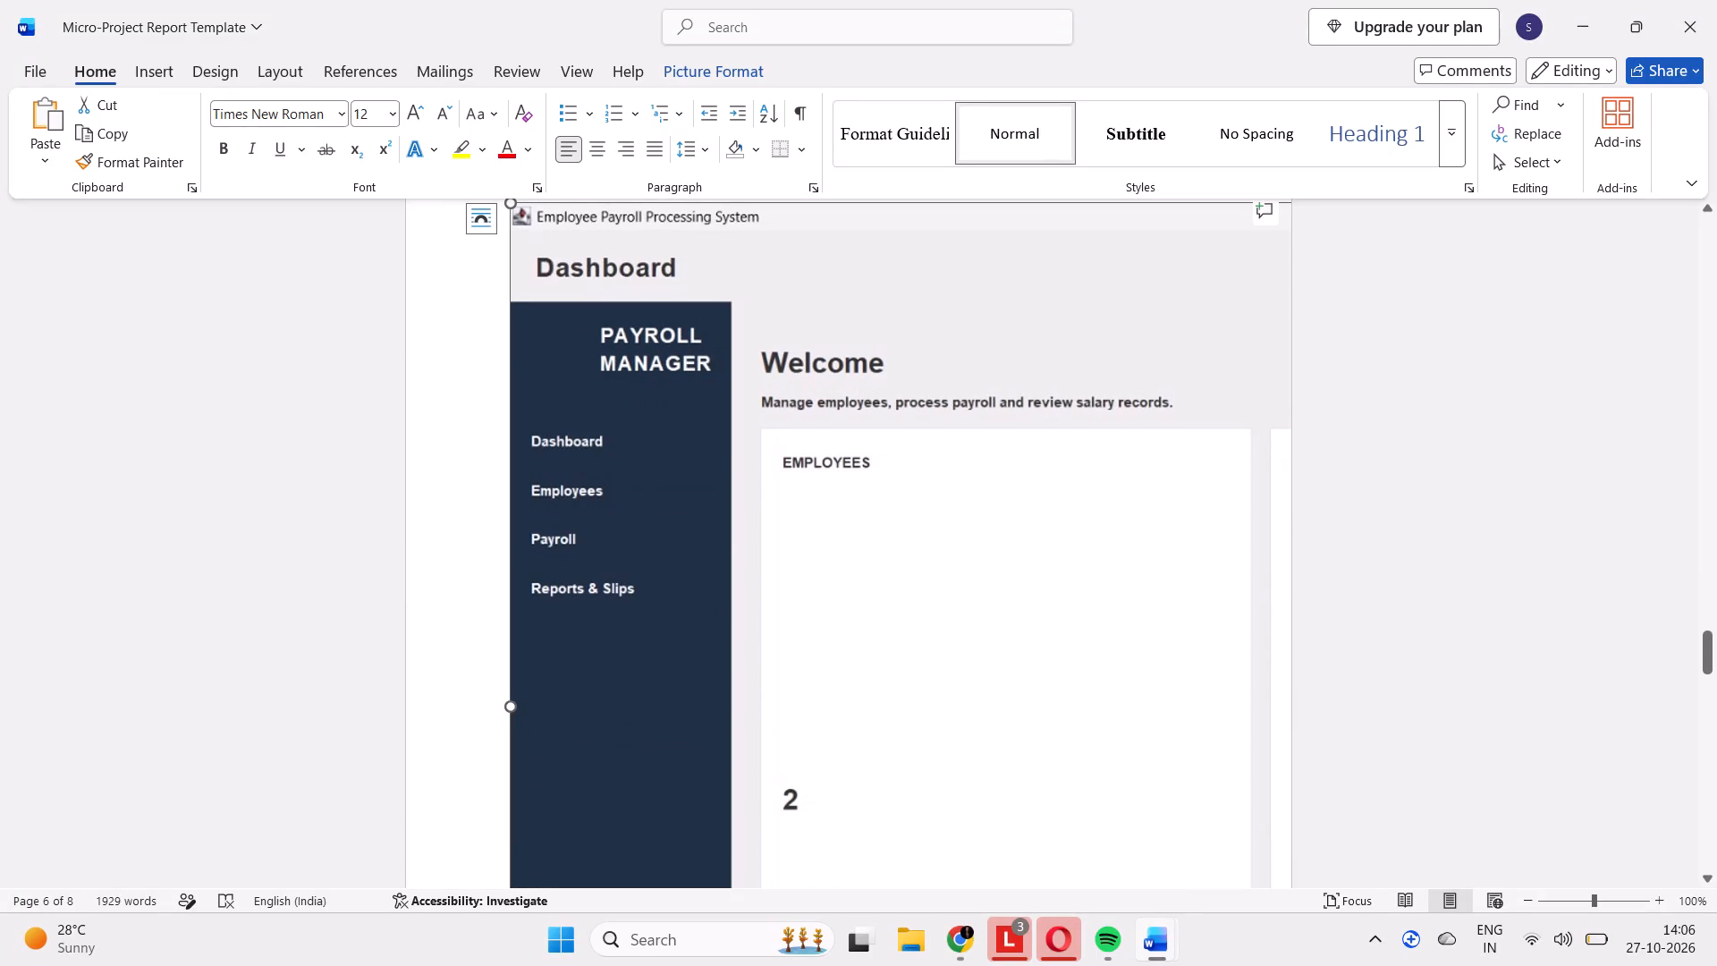
pyautogui.scroll(1, 626, 456)
pyautogui.click(626, 456)
pyautogui.scroll(-4, 626, 456)
pyautogui.scroll(1, 626, 456)
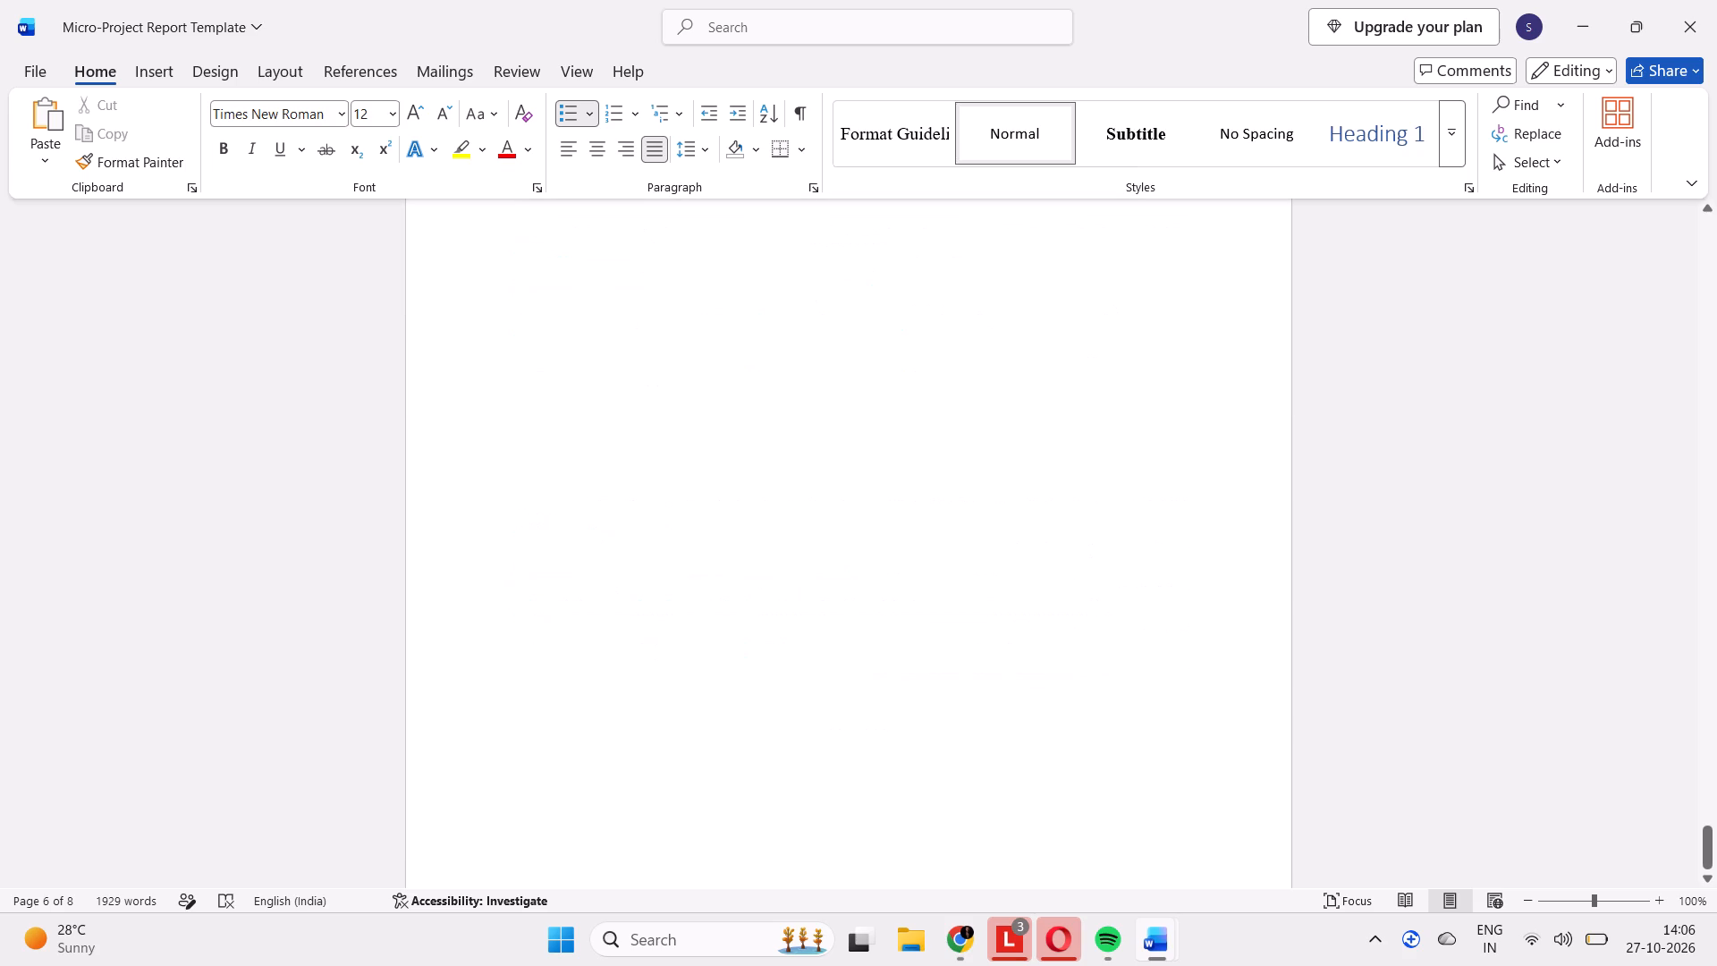
pyautogui.scroll(1, 626, 456)
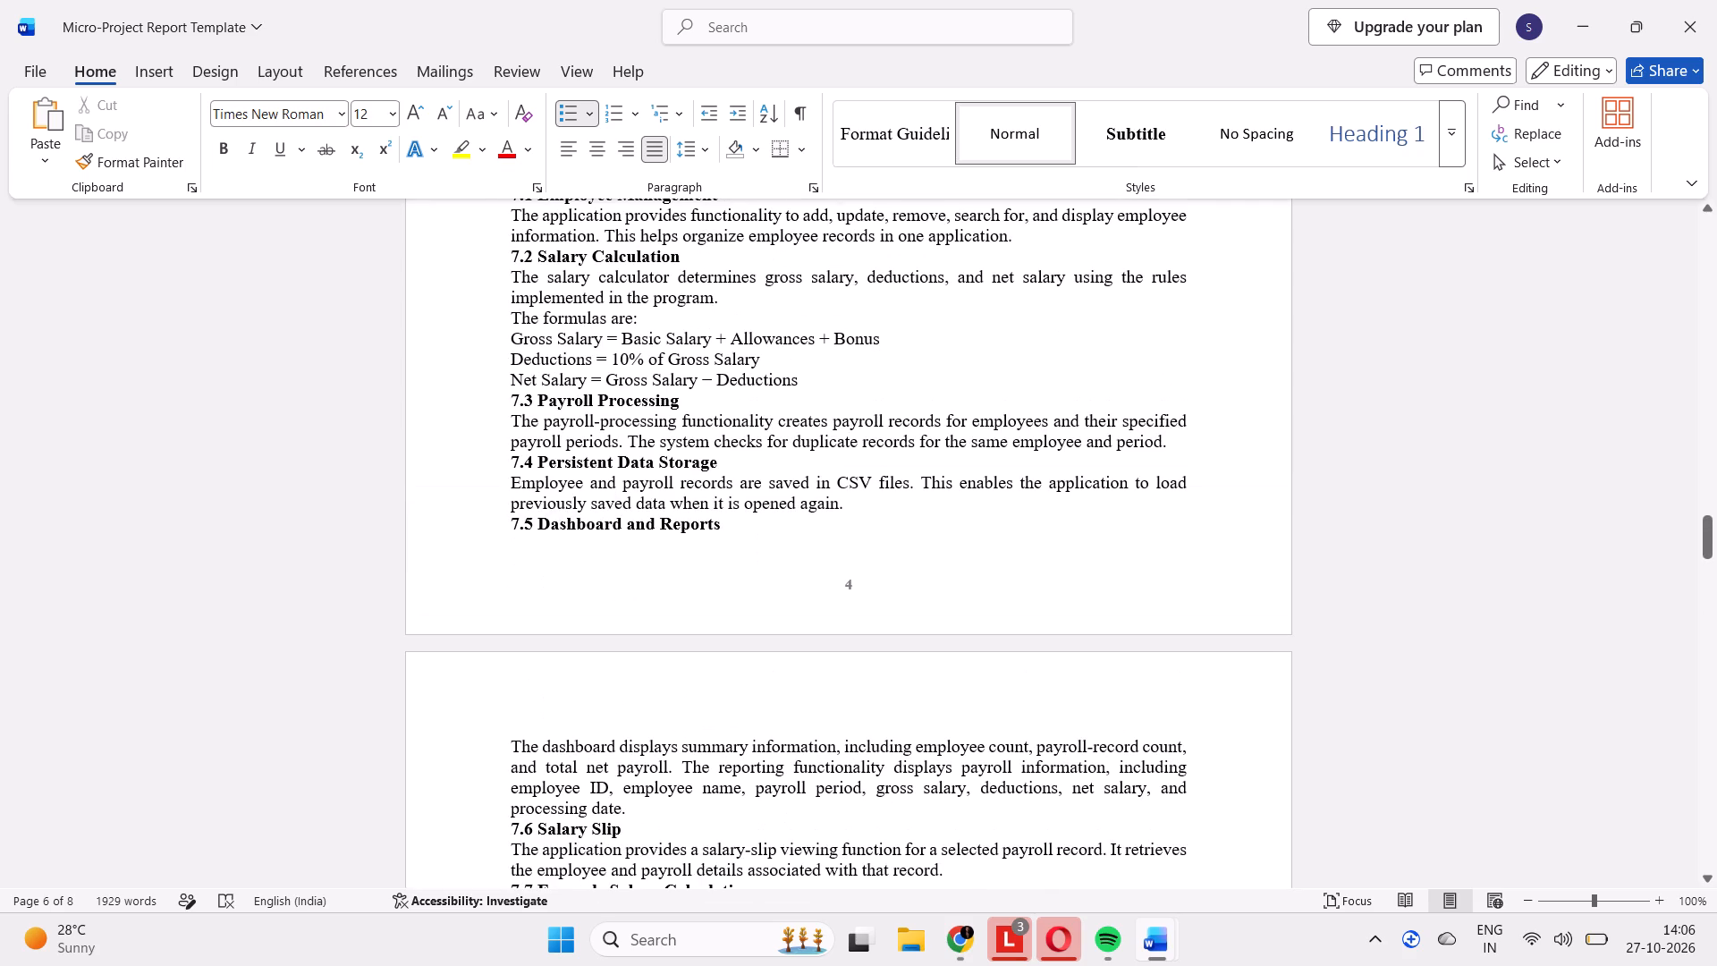
pyautogui.press('Down')
pyautogui.press('Down')
pyautogui.press('Down')
pyautogui.press('Down')
pyautogui.press('Down')
pyautogui.press('Down')
pyautogui.press('Down')
pyautogui.press('Down')
pyautogui.press('Down')
pyautogui.press('Down')
pyautogui.press('Down')
pyautogui.press('Down')
pyautogui.press('Down')
pyautogui.press('Down')
pyautogui.press('Down')
pyautogui.press('Down')
pyautogui.press('Down')
pyautogui.press('Down')
pyautogui.press('Down')
pyautogui.press('Down')
pyautogui.press('Up')
pyautogui.press('Up')
pyautogui.press('Up')
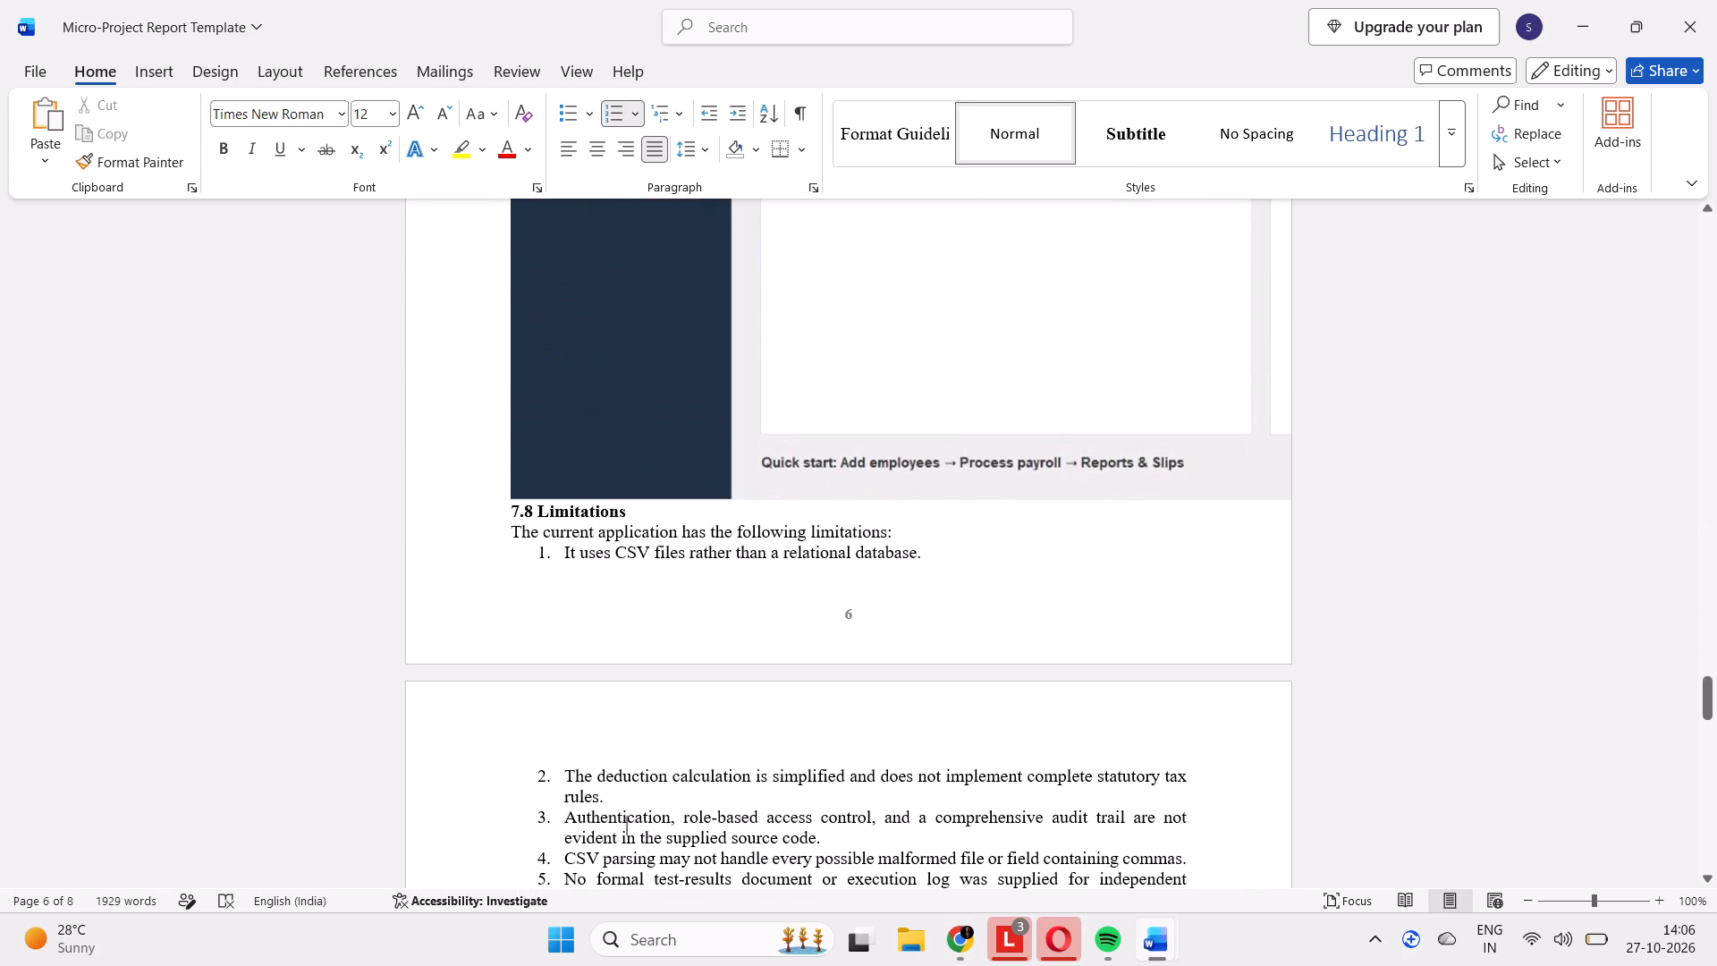
pyautogui.scroll(1, 626, 456)
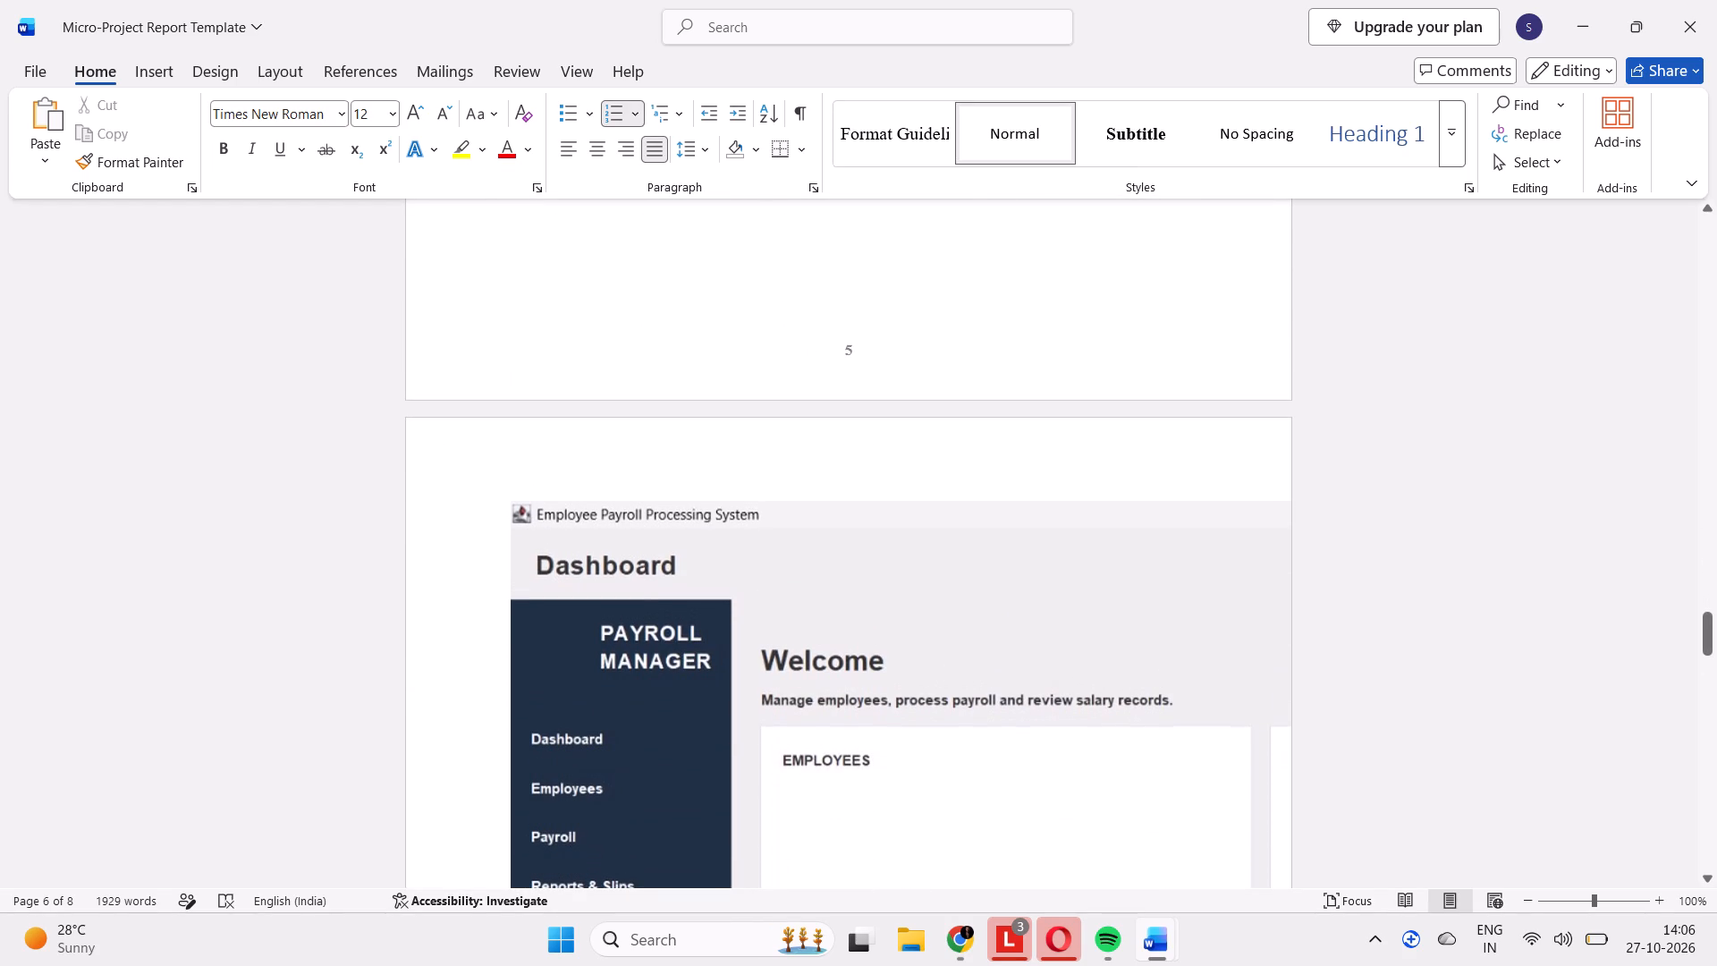
pyautogui.click(545, 513)
pyautogui.moveTo(512, 502); pyautogui.dragTo(1066, 804)
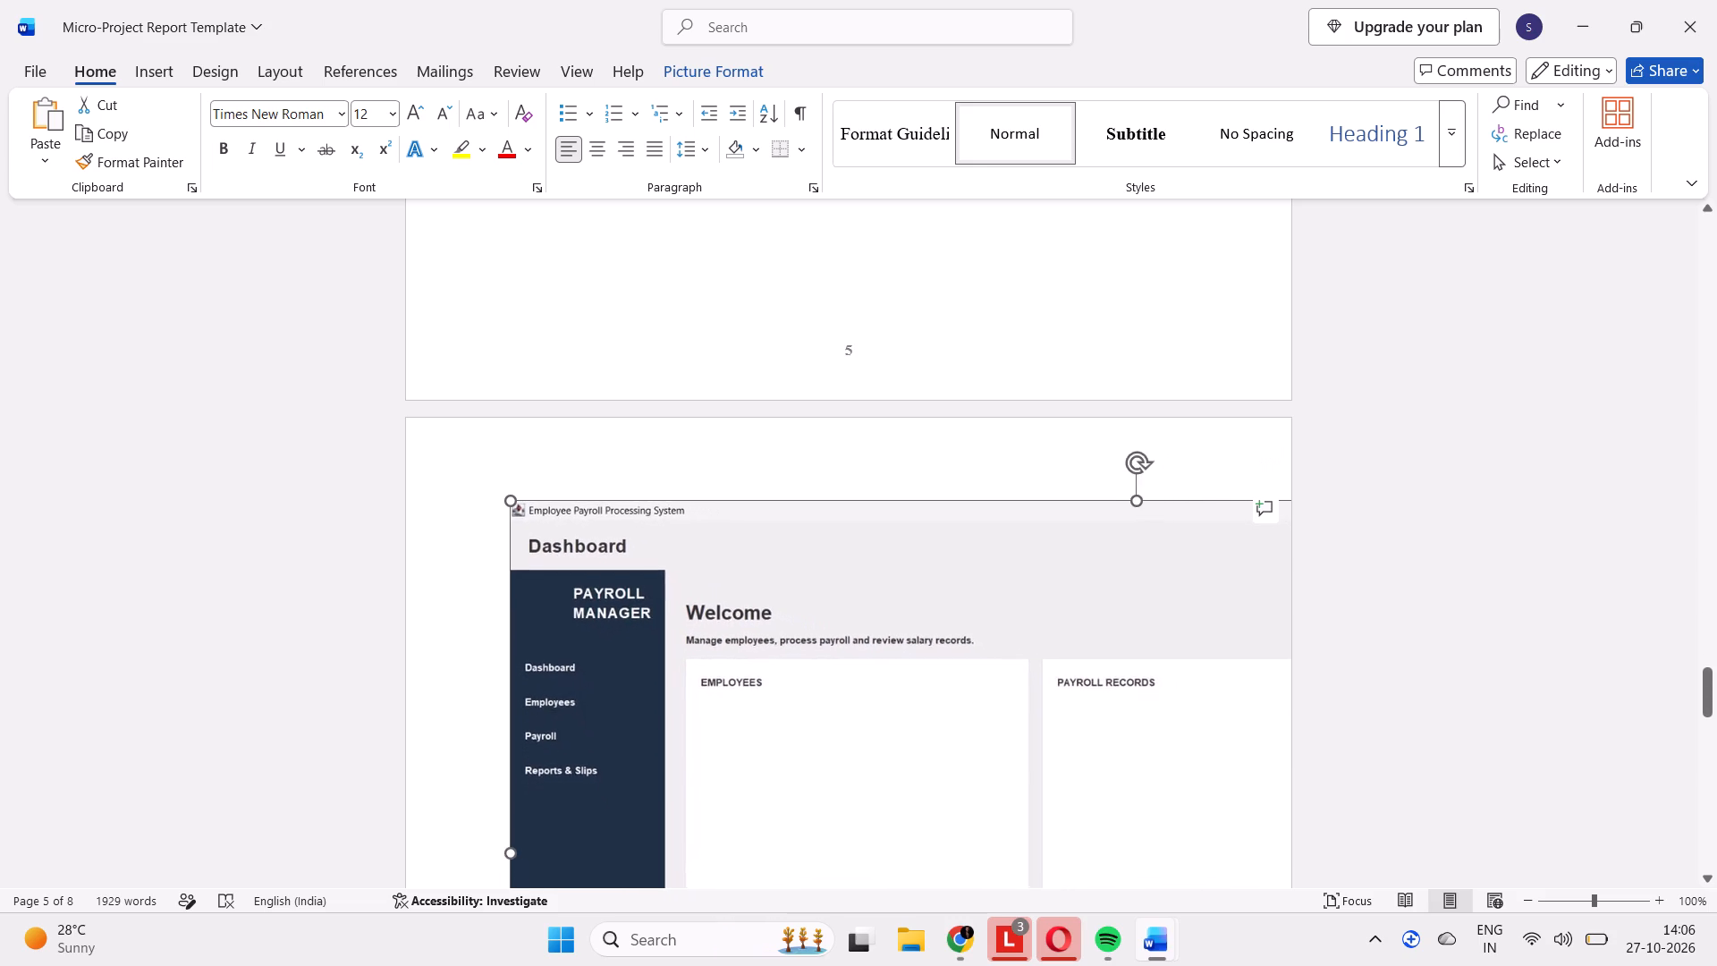
pyautogui.moveTo(1066, 804); pyautogui.dragTo(1192, 831)
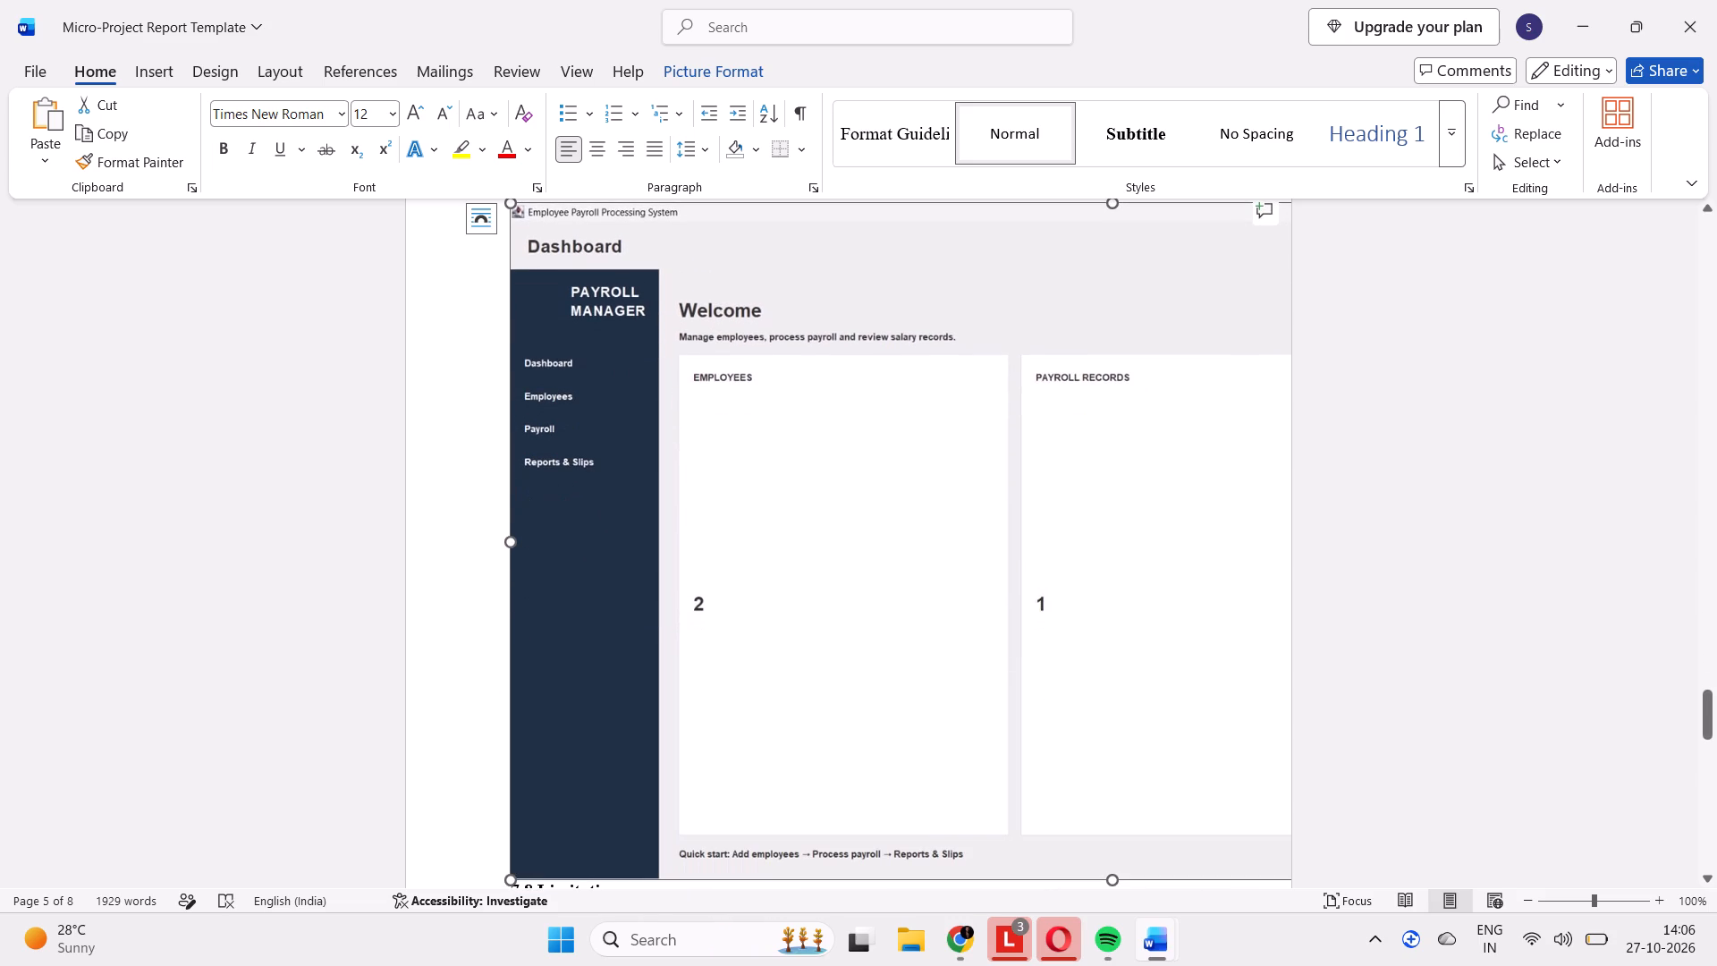
pyautogui.moveTo(511, 469); pyautogui.dragTo(1040, 769)
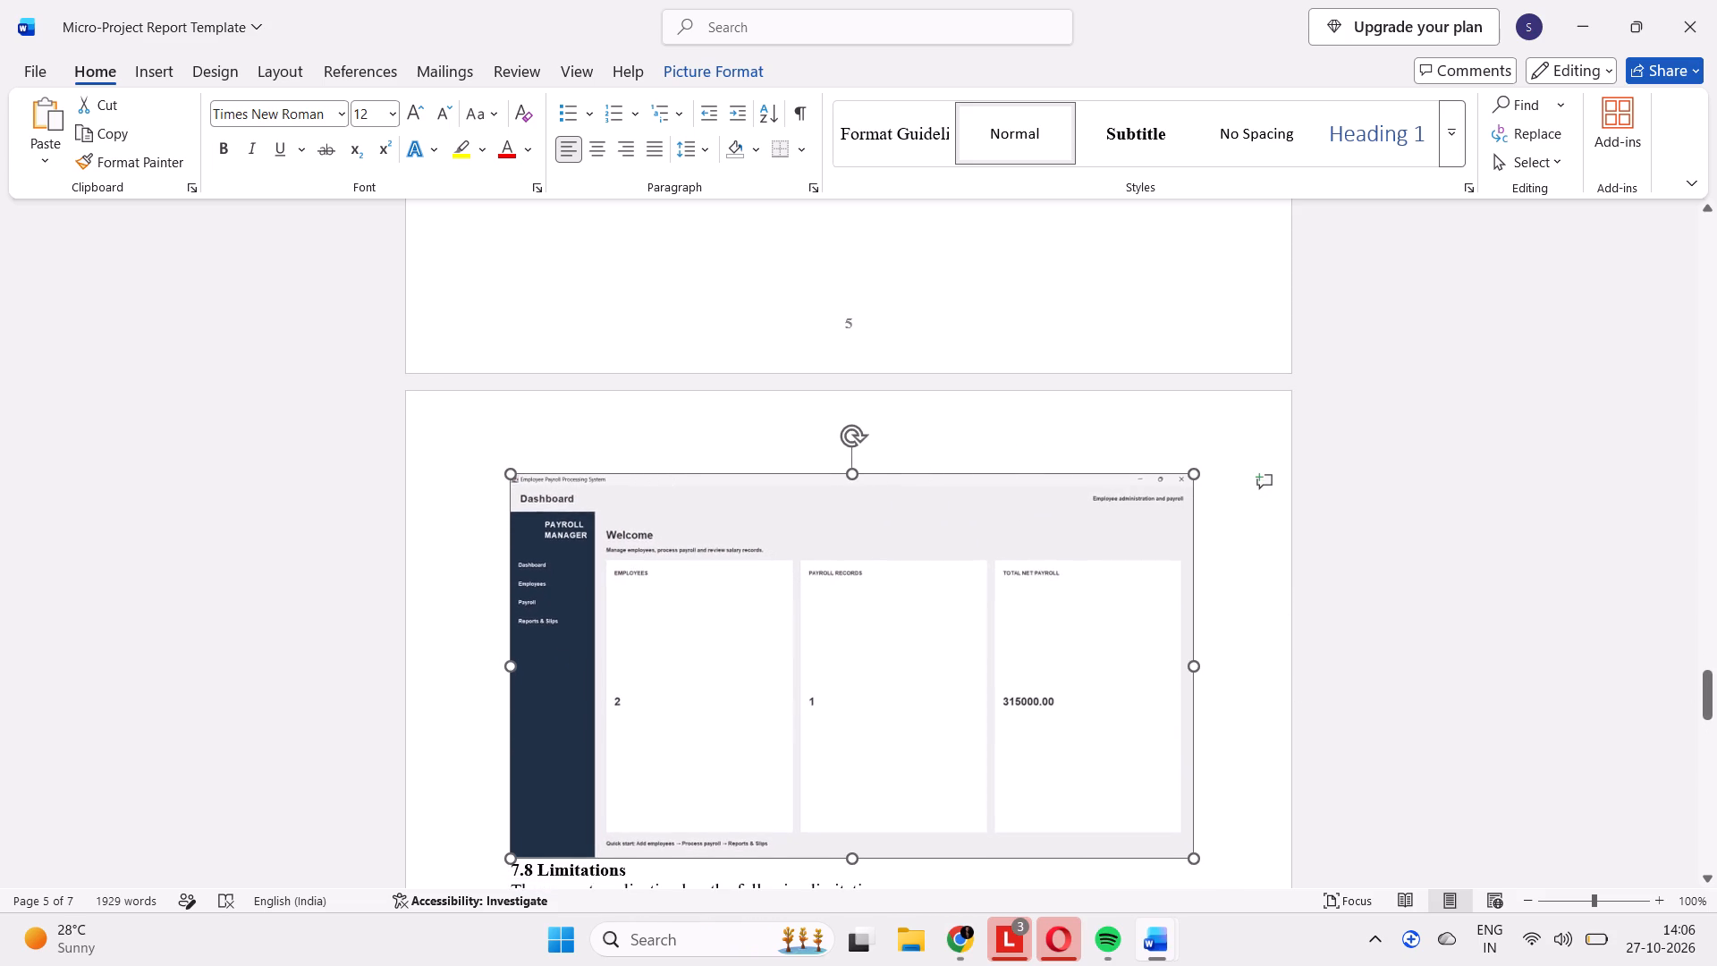
pyautogui.moveTo(1040, 769); pyautogui.dragTo(1046, 771)
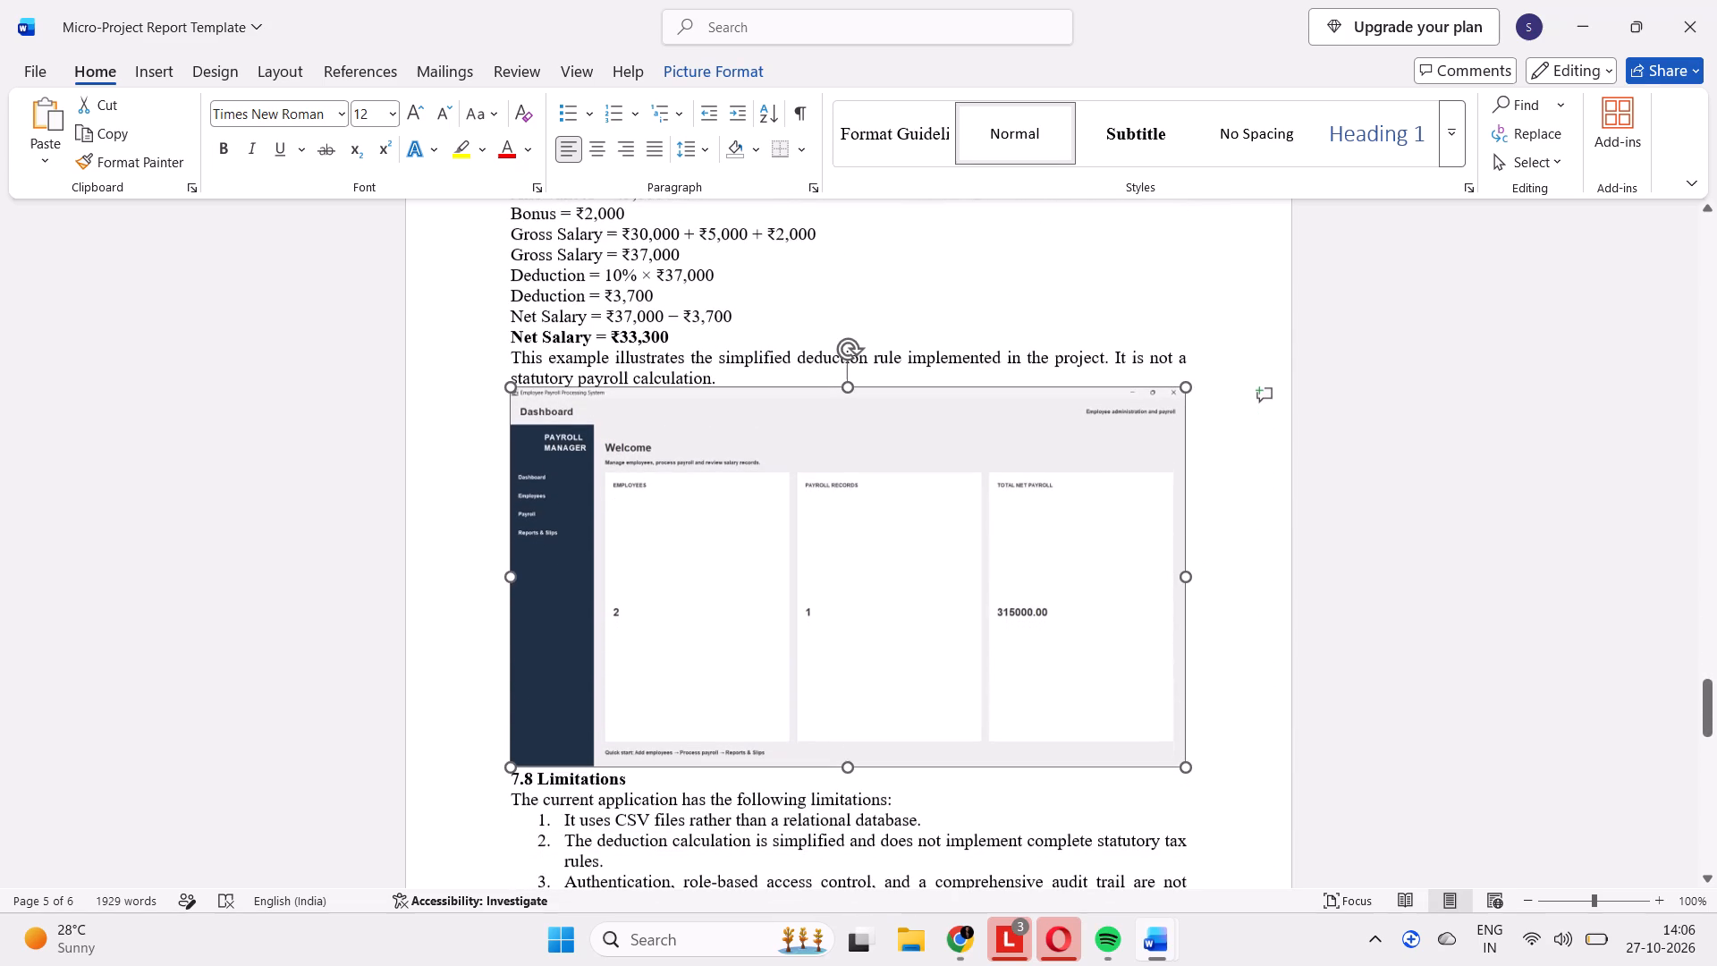
# Insert one blank line between the "statutory payroll calculation." paragraph and the dashboard screenshot.
pyautogui.click(501, 401)
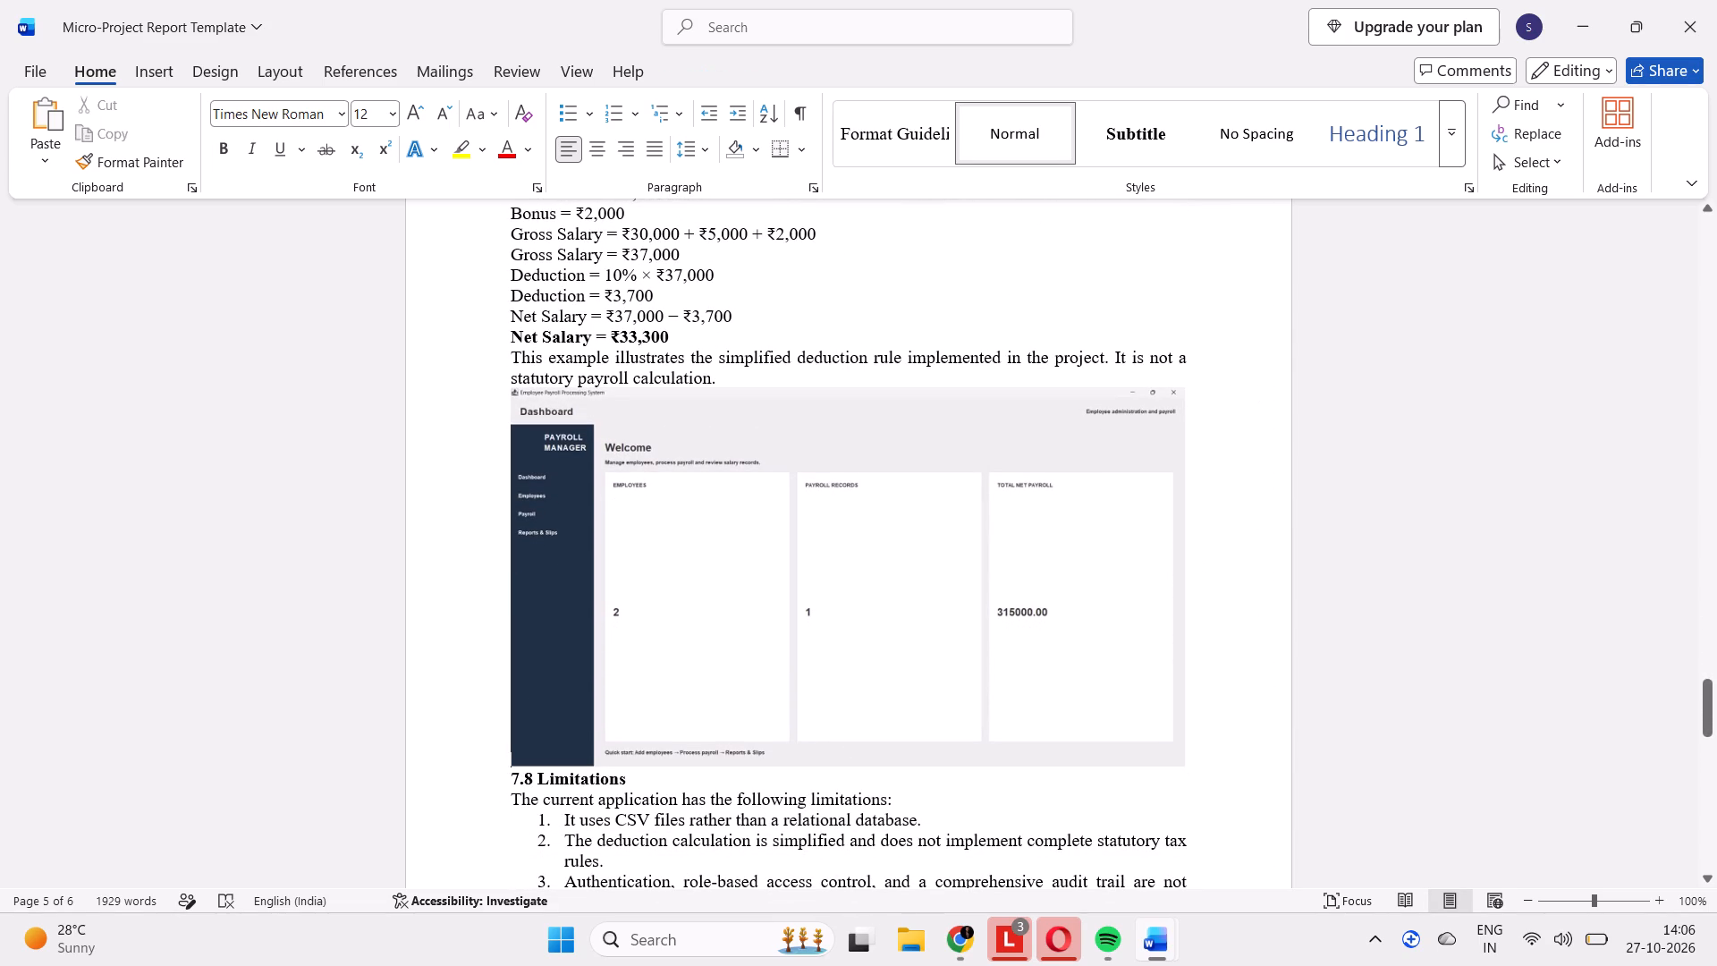
pyautogui.click(738, 372)
pyautogui.press('Return')
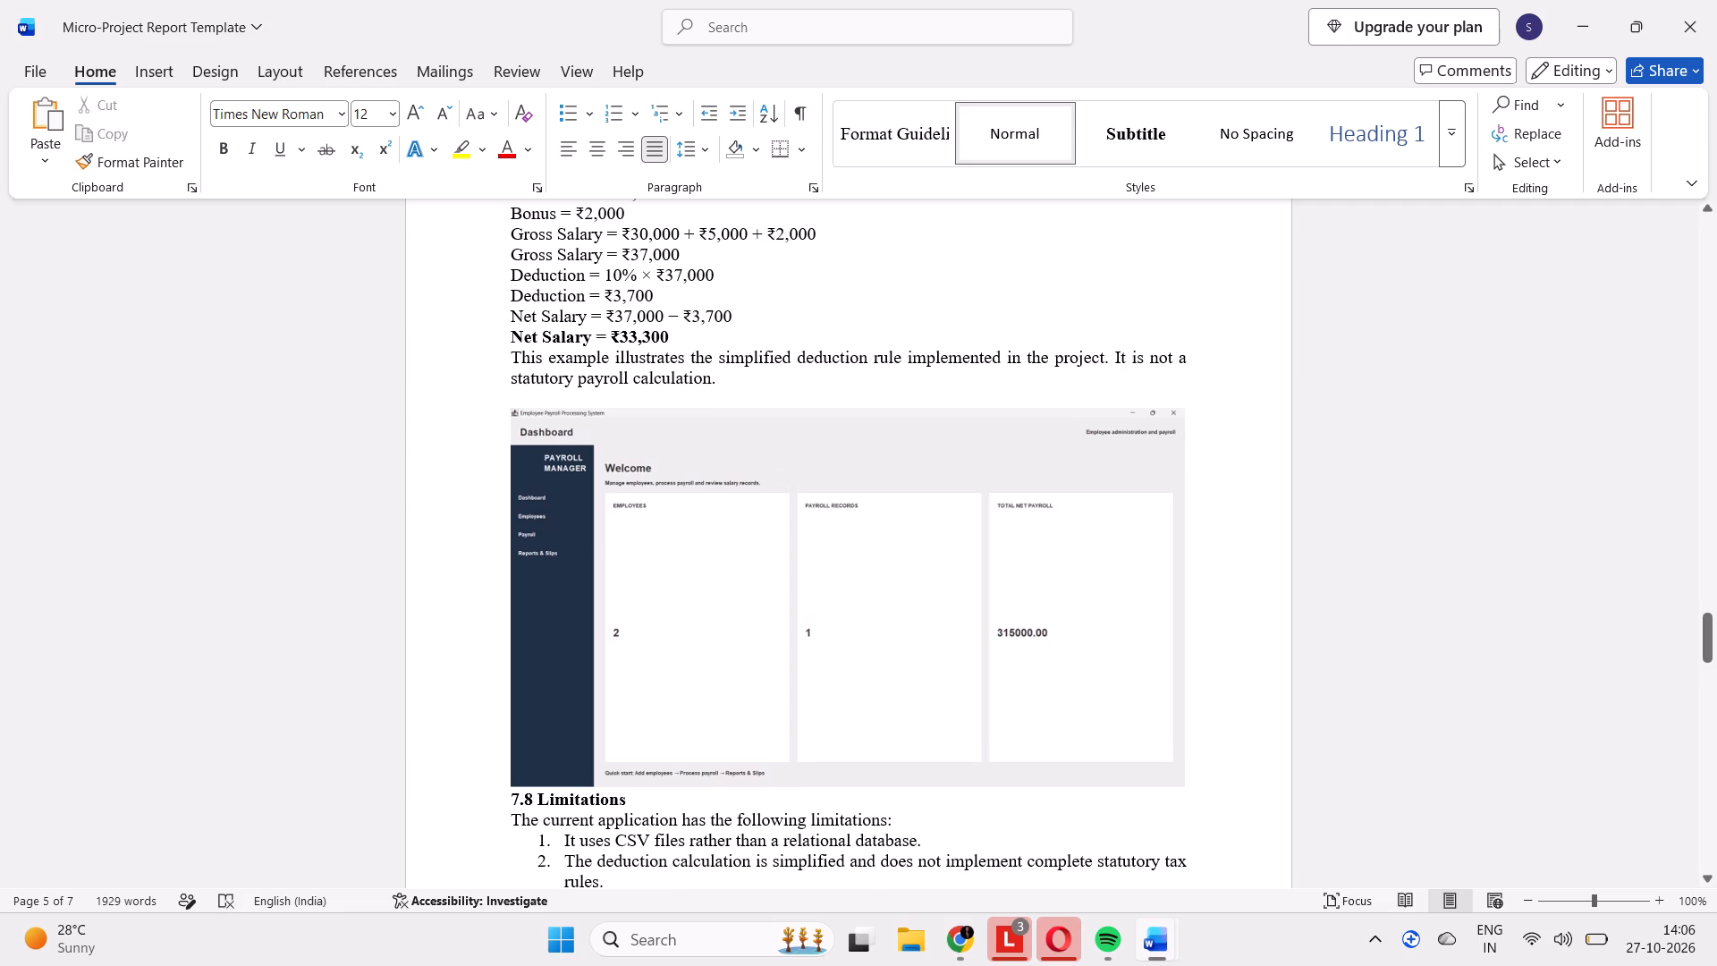
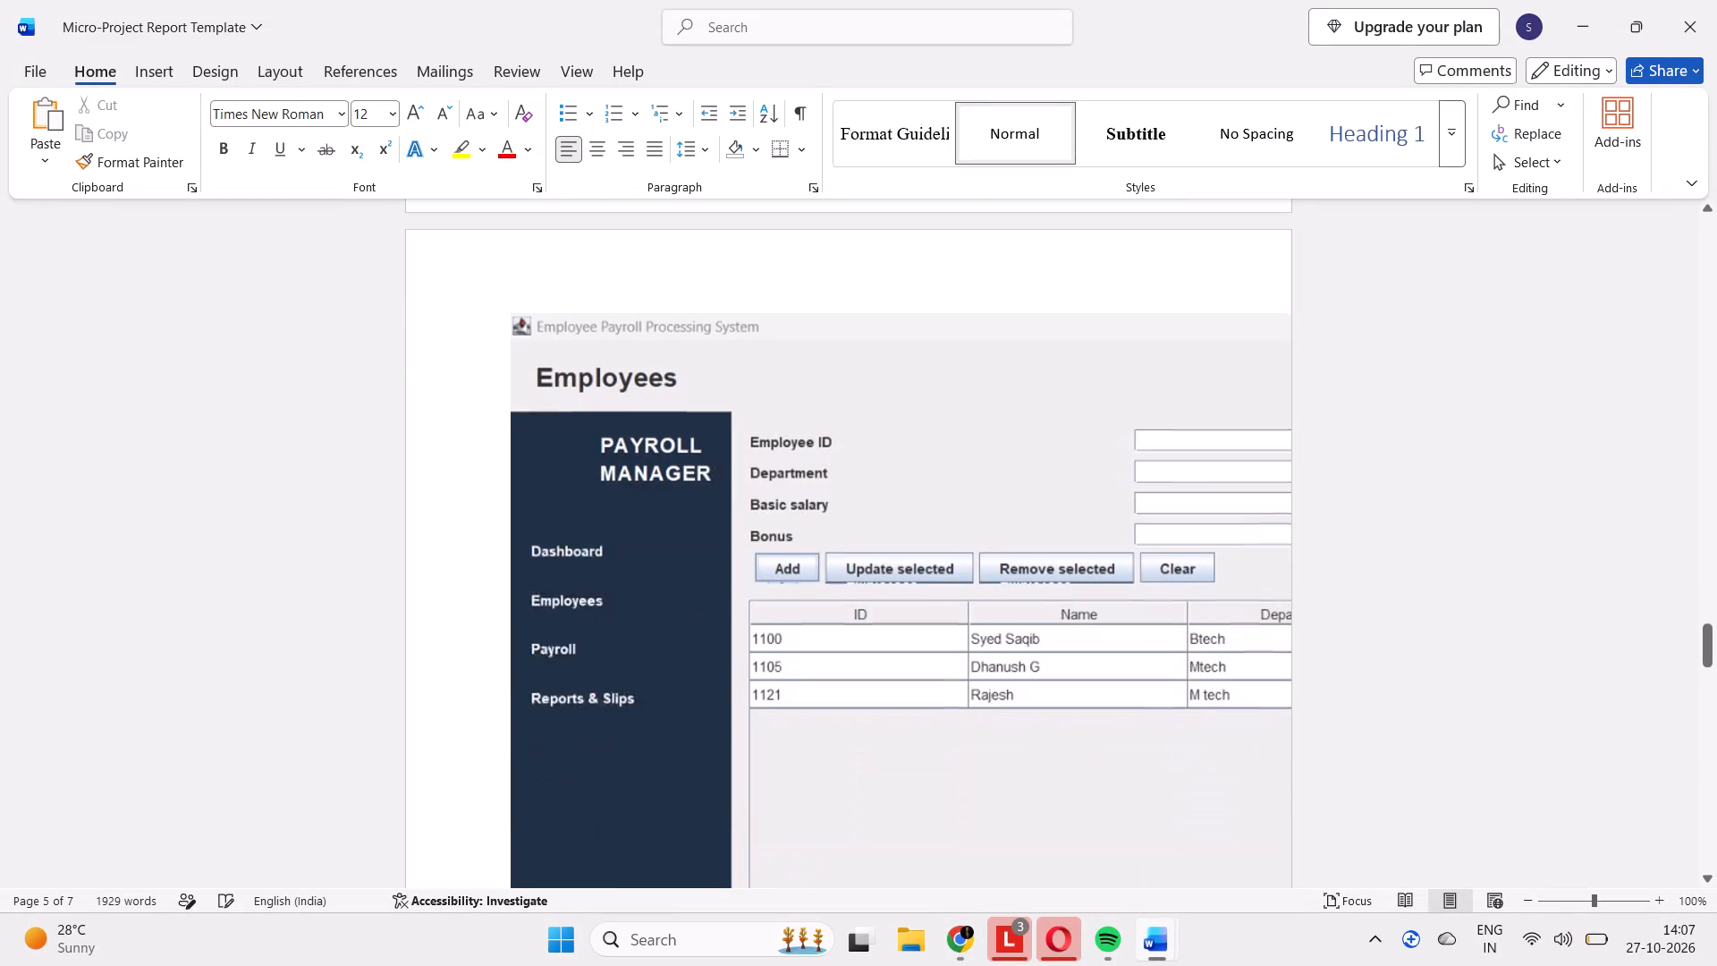
# Shrink the Employees screenshot proportionally to about the text width so it fits within the page margins above the "7.8 Limitations" heading.
pyautogui.click(704, 547)
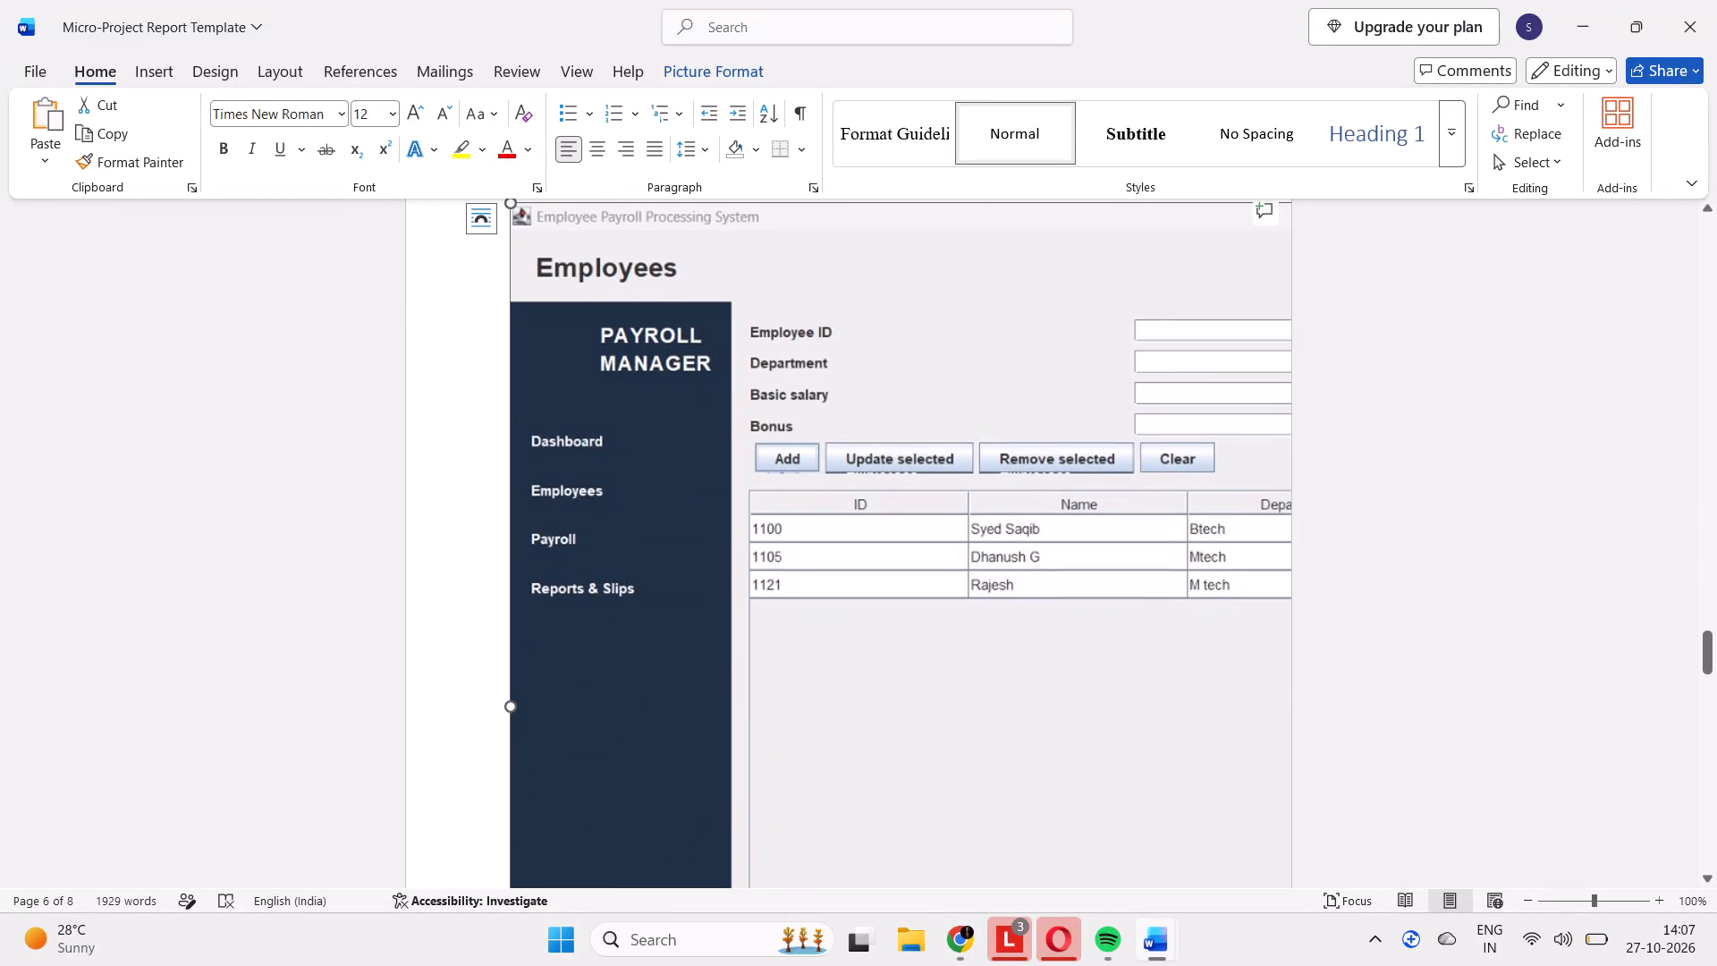
pyautogui.moveTo(512, 202); pyautogui.dragTo(637, 342)
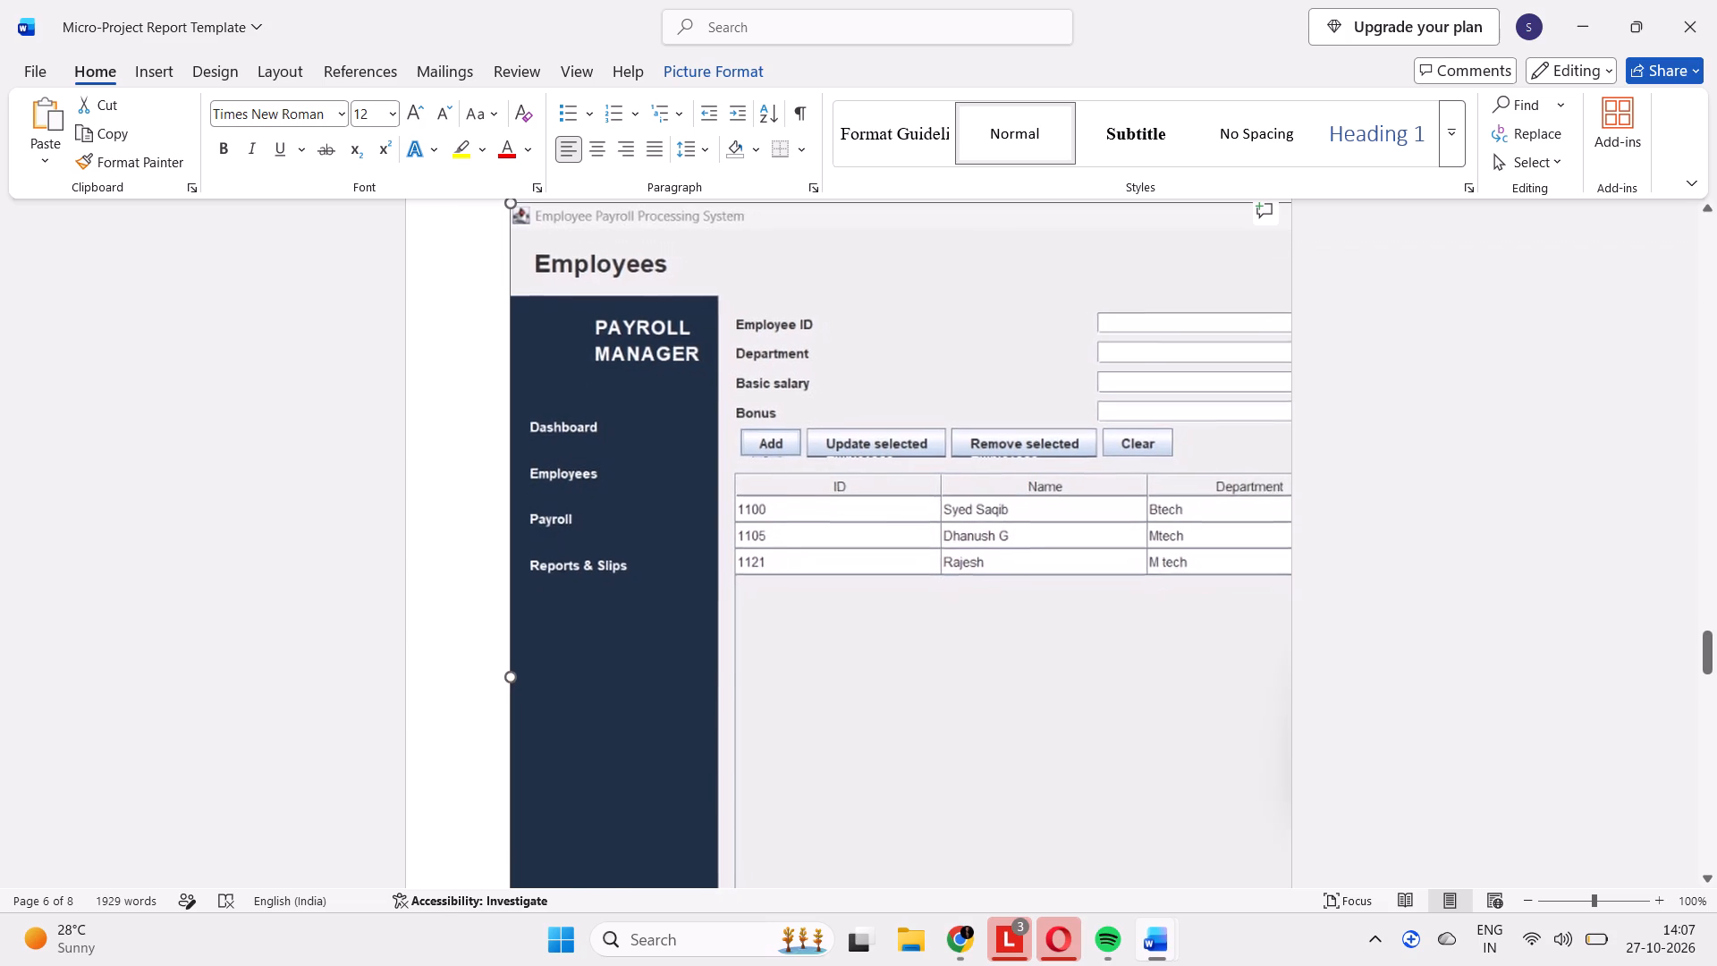
pyautogui.moveTo(637, 342); pyautogui.dragTo(1467, 693)
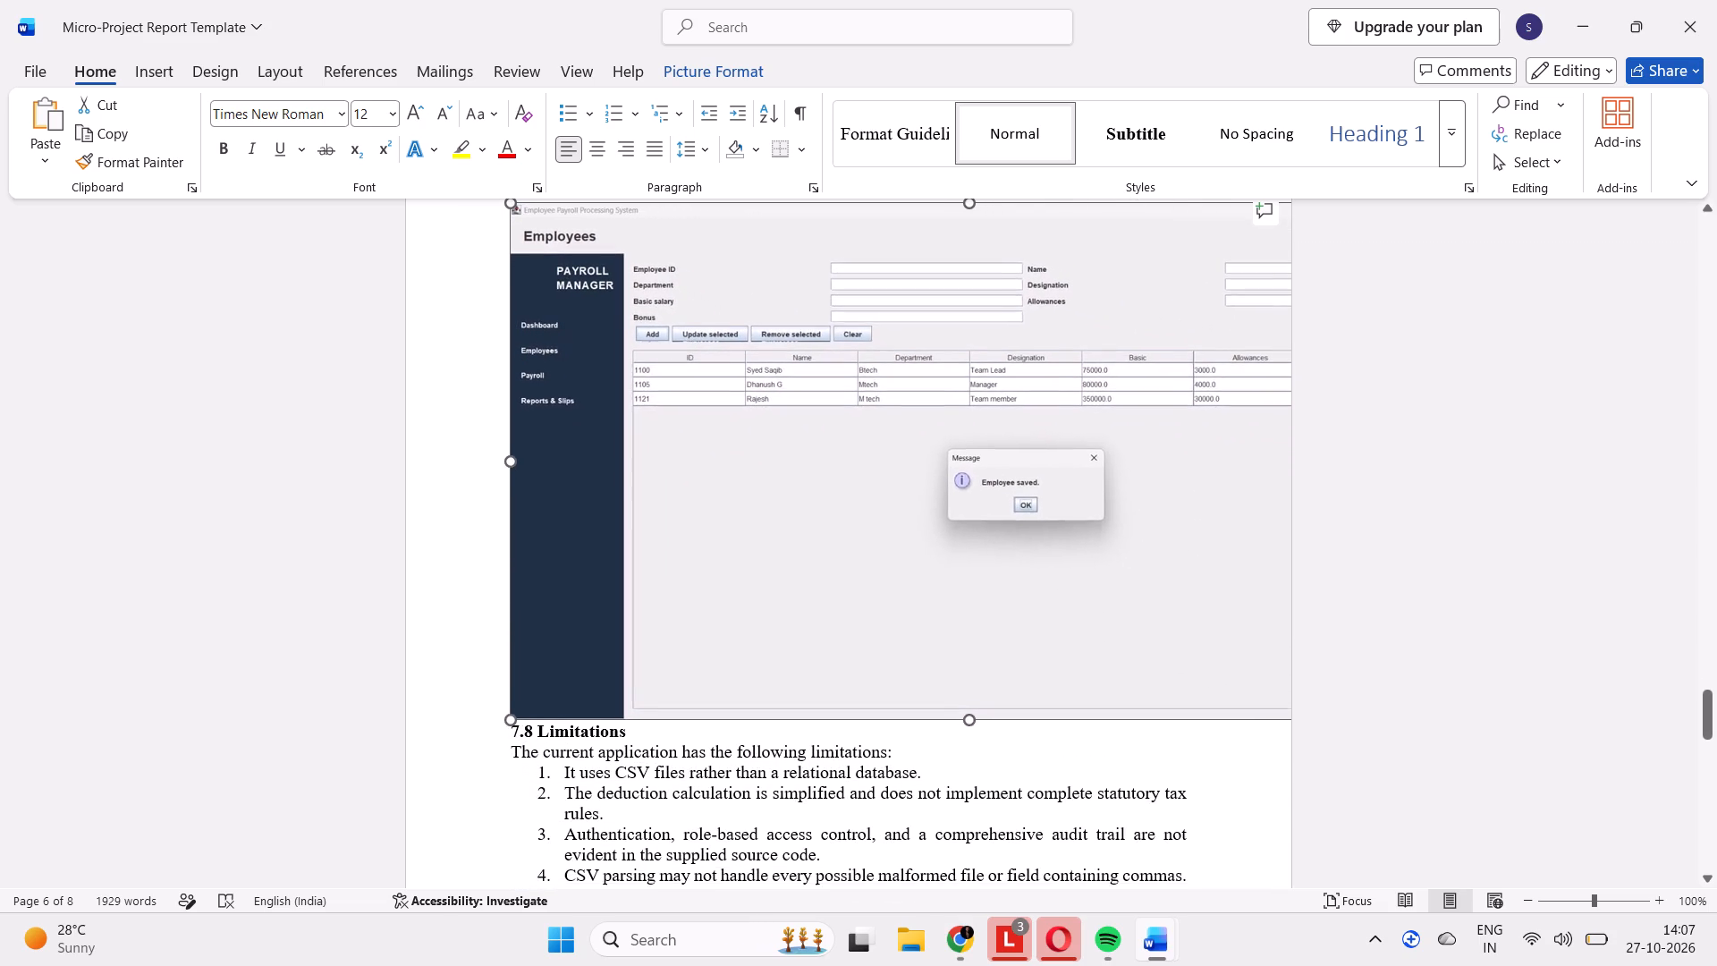
pyautogui.moveTo(1467, 693); pyautogui.dragTo(1510, 673)
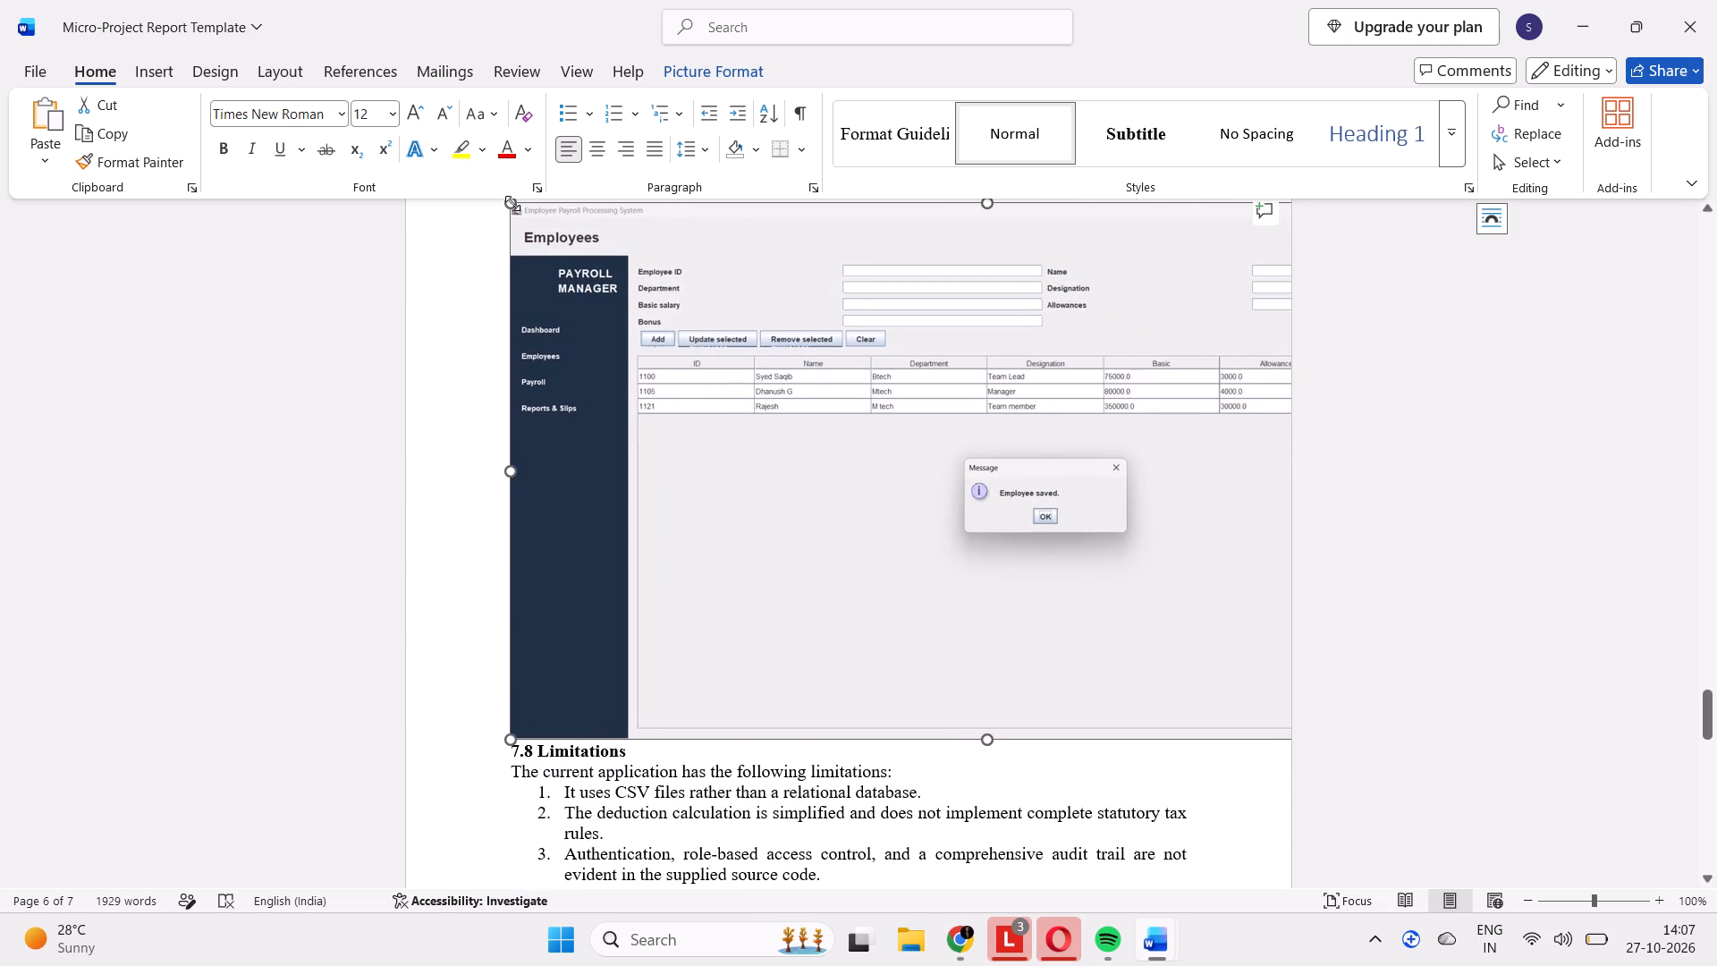
pyautogui.moveTo(512, 205); pyautogui.dragTo(803, 376)
pyautogui.click(889, 428)
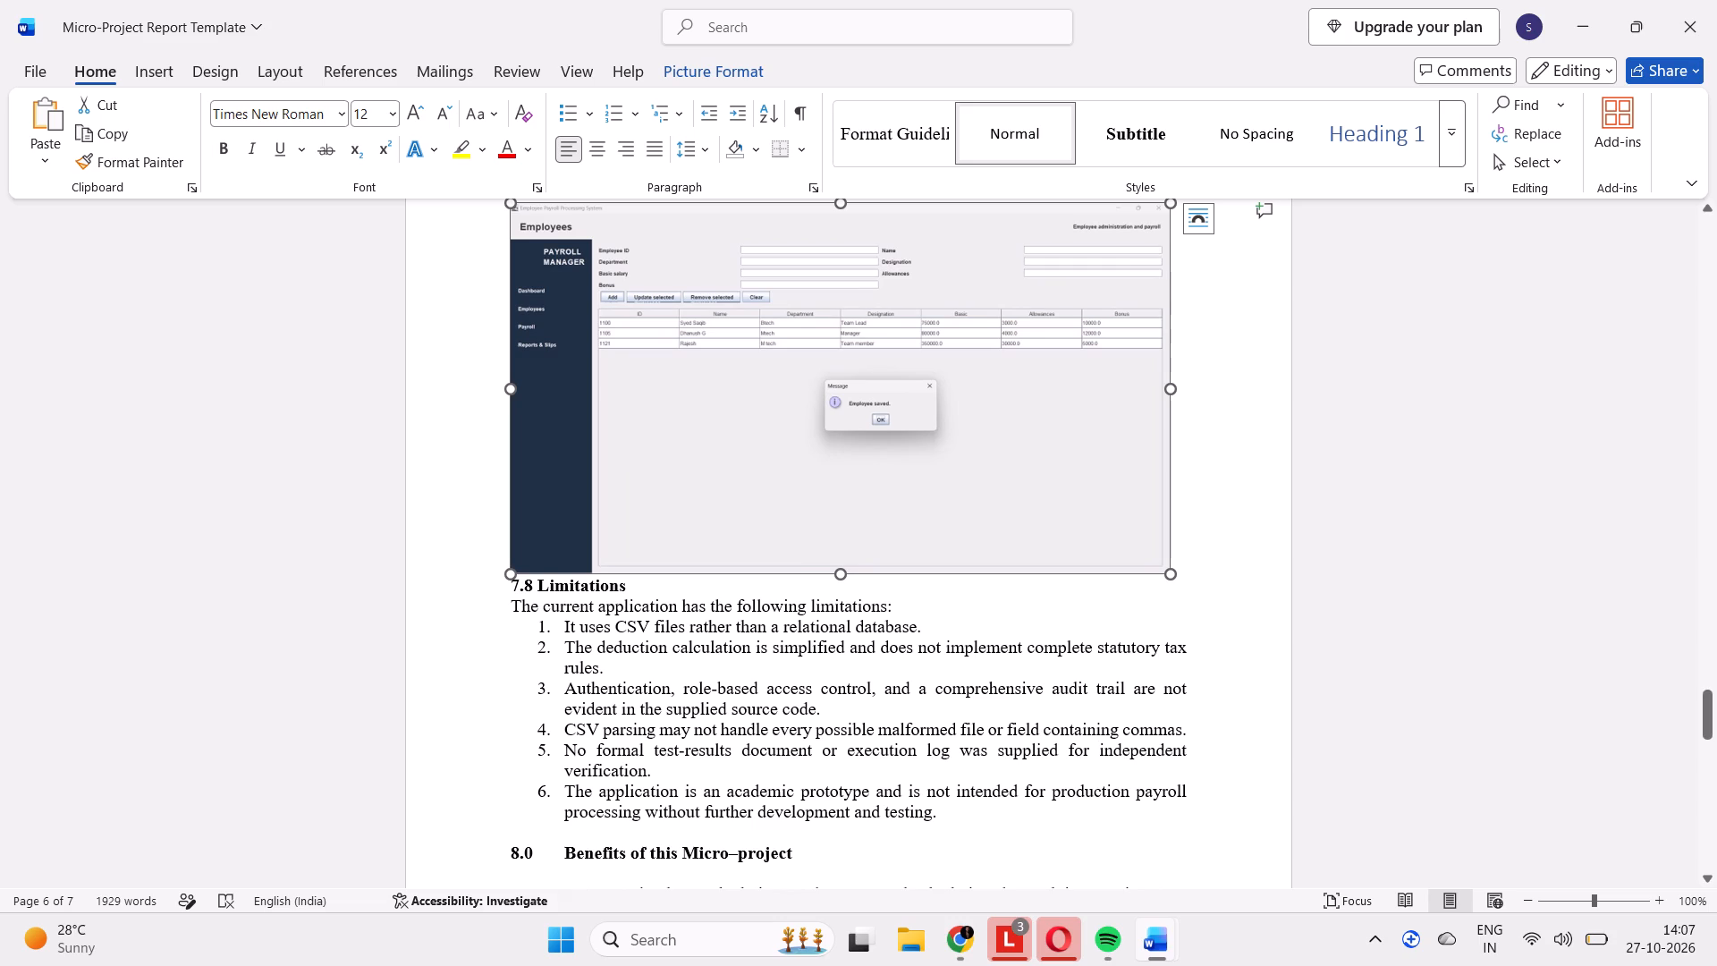
pyautogui.click(1195, 572)
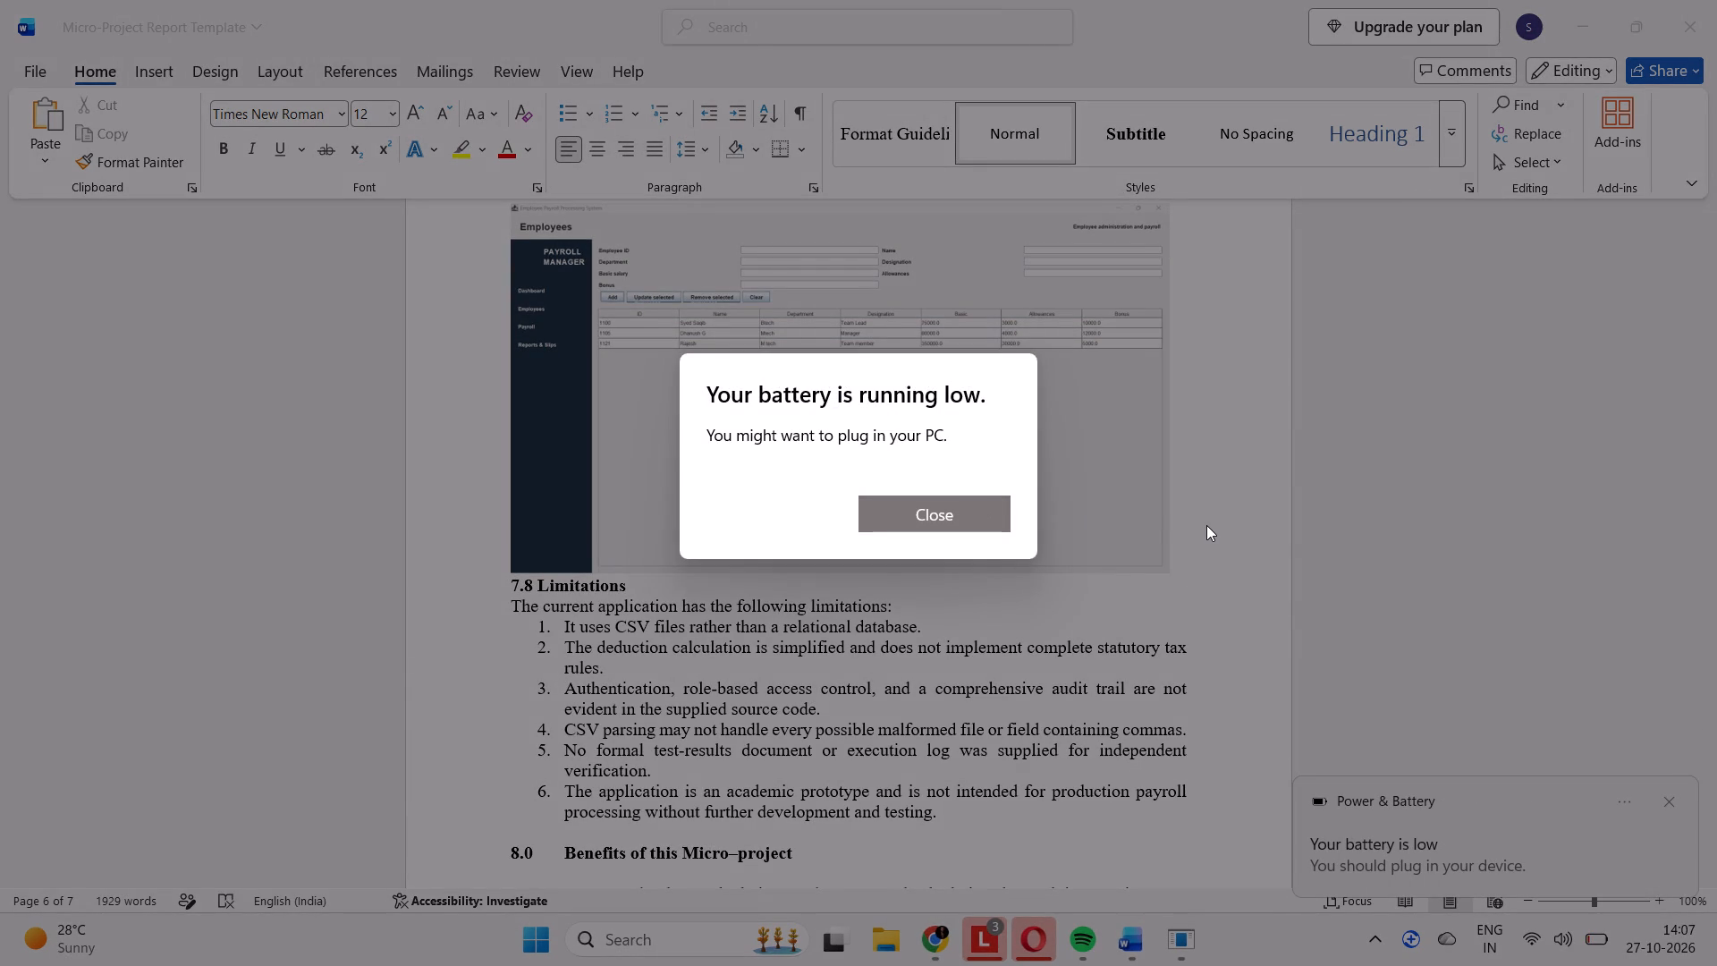
# Dismiss the low-battery alert and insert one blank line between the Employees screenshot and the "7.8 Limitations" heading.
pyautogui.click(946, 516)
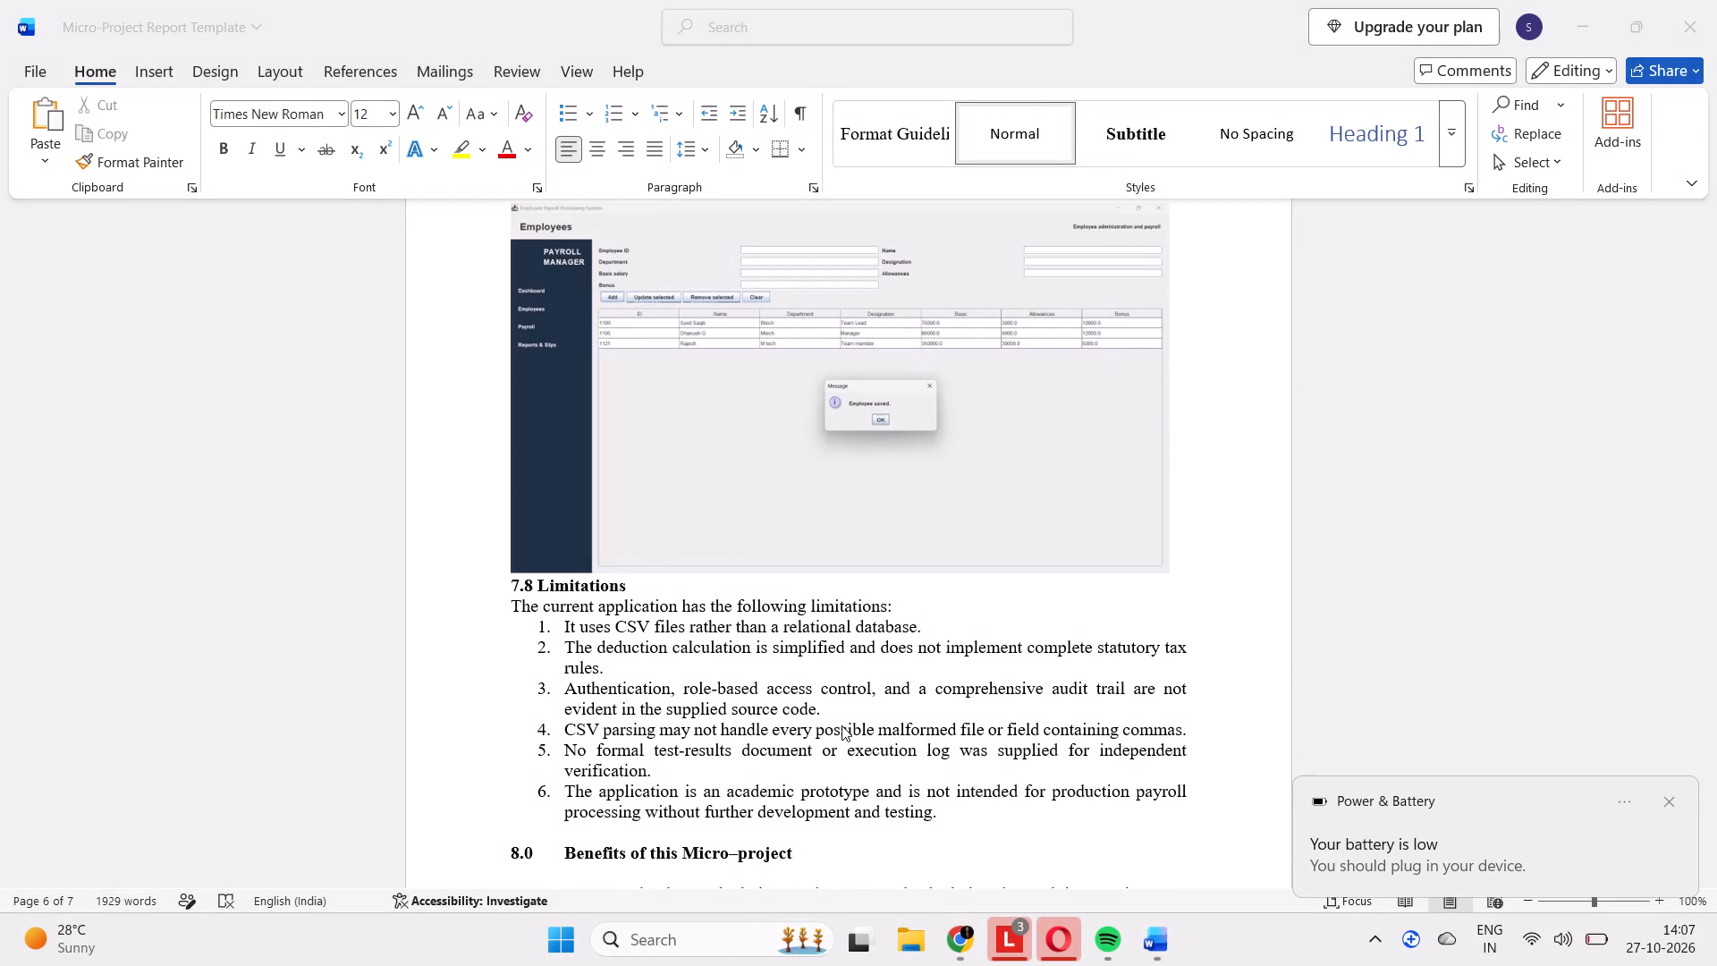
pyautogui.click(1206, 553)
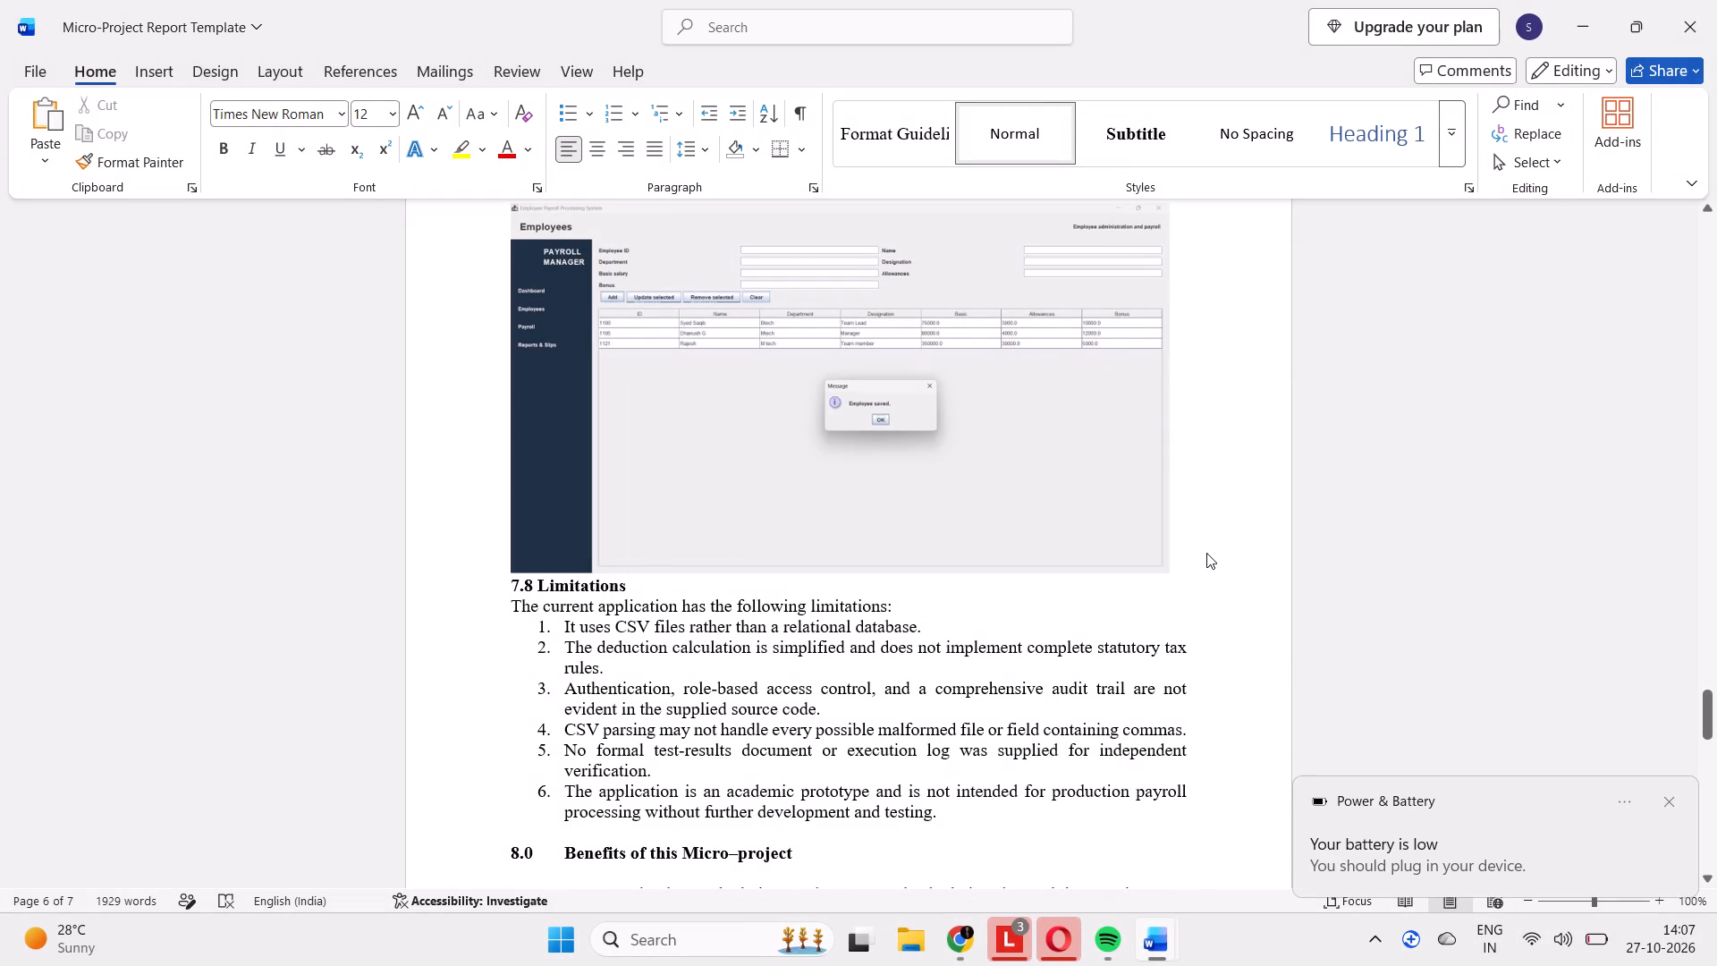
pyautogui.press('Return')
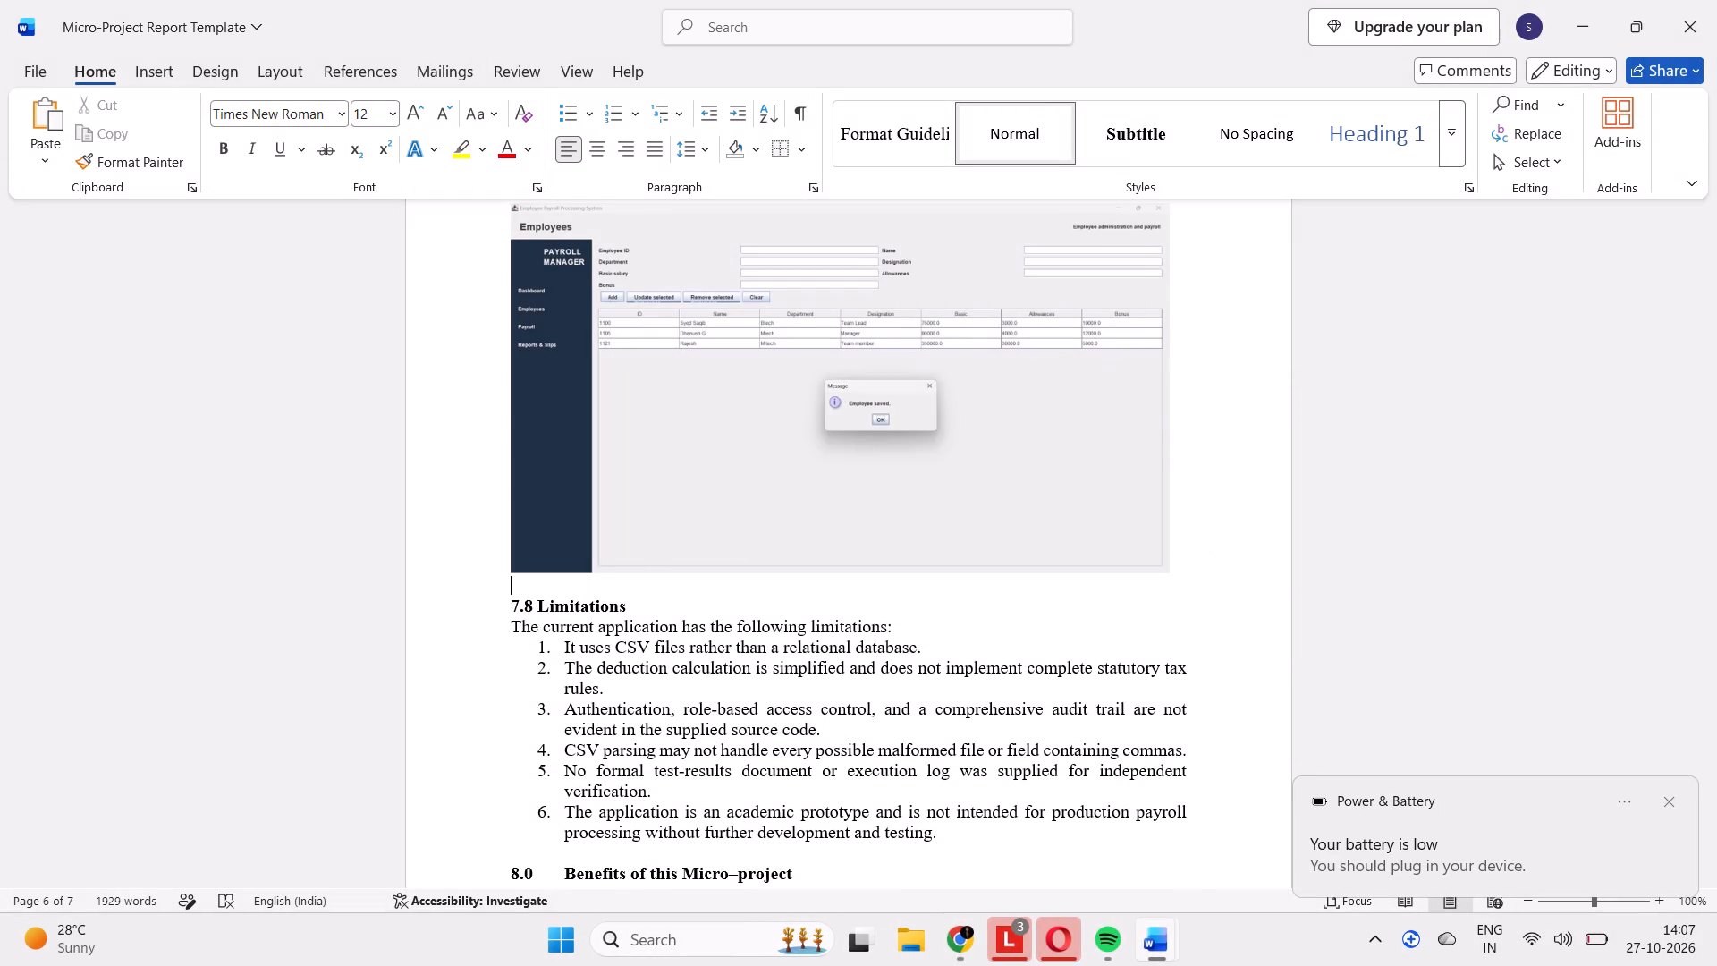
pyautogui.scroll(1, 1206, 553)
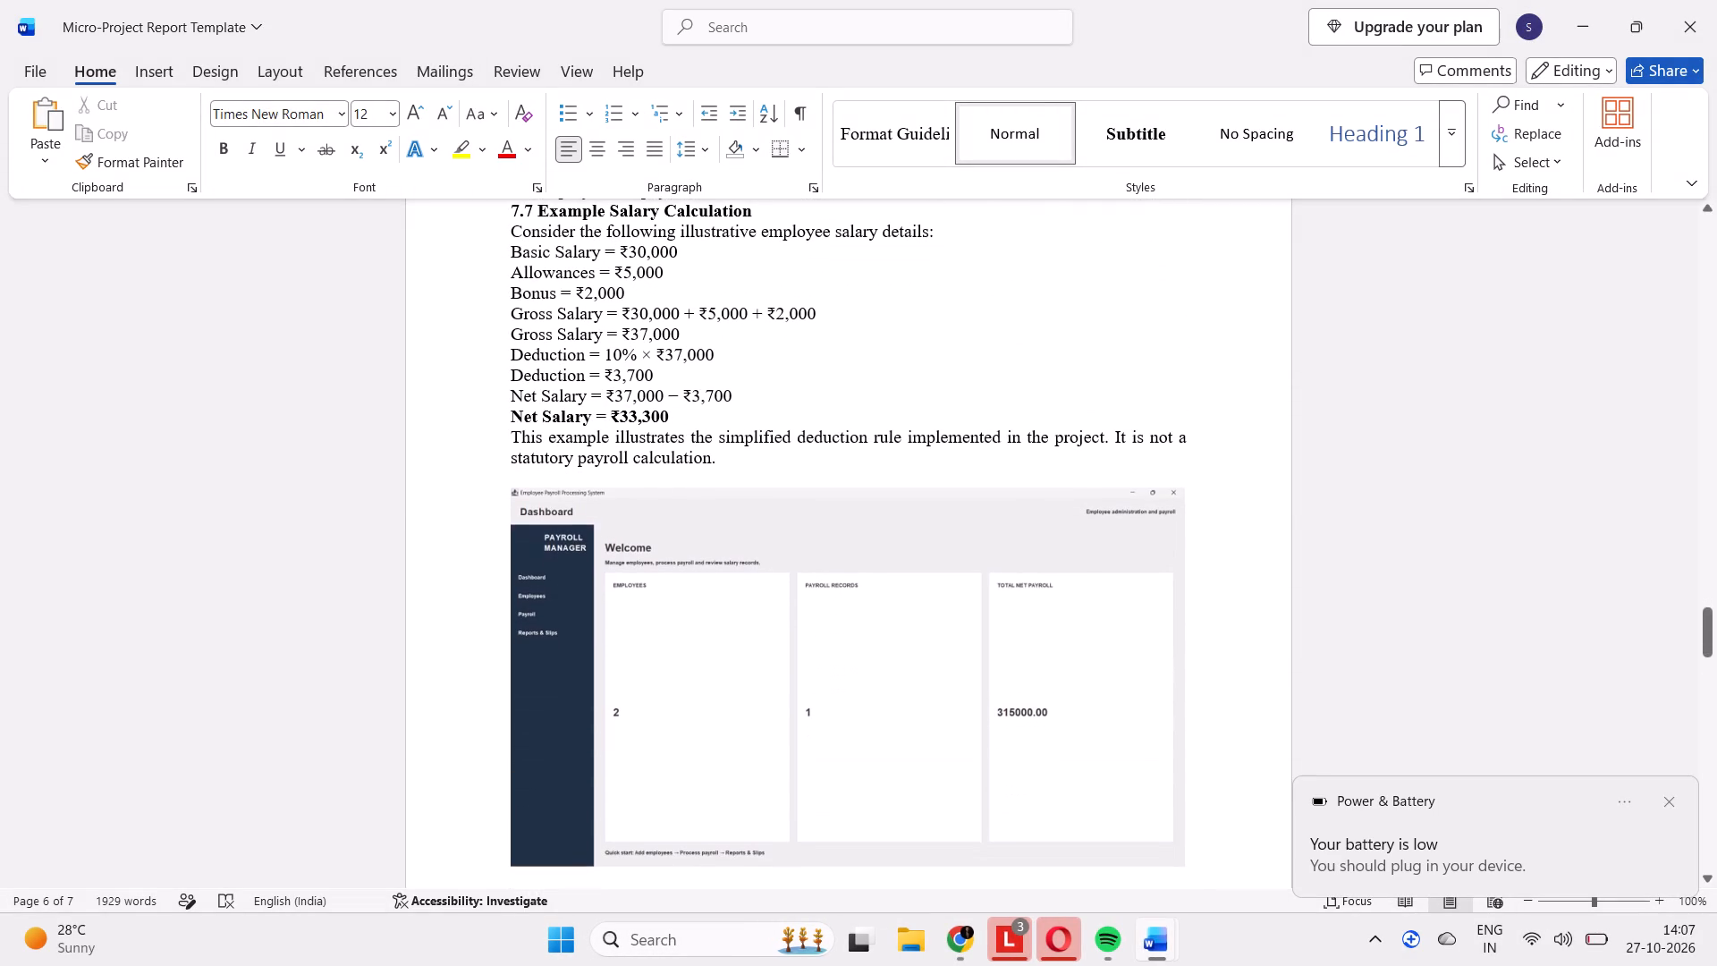
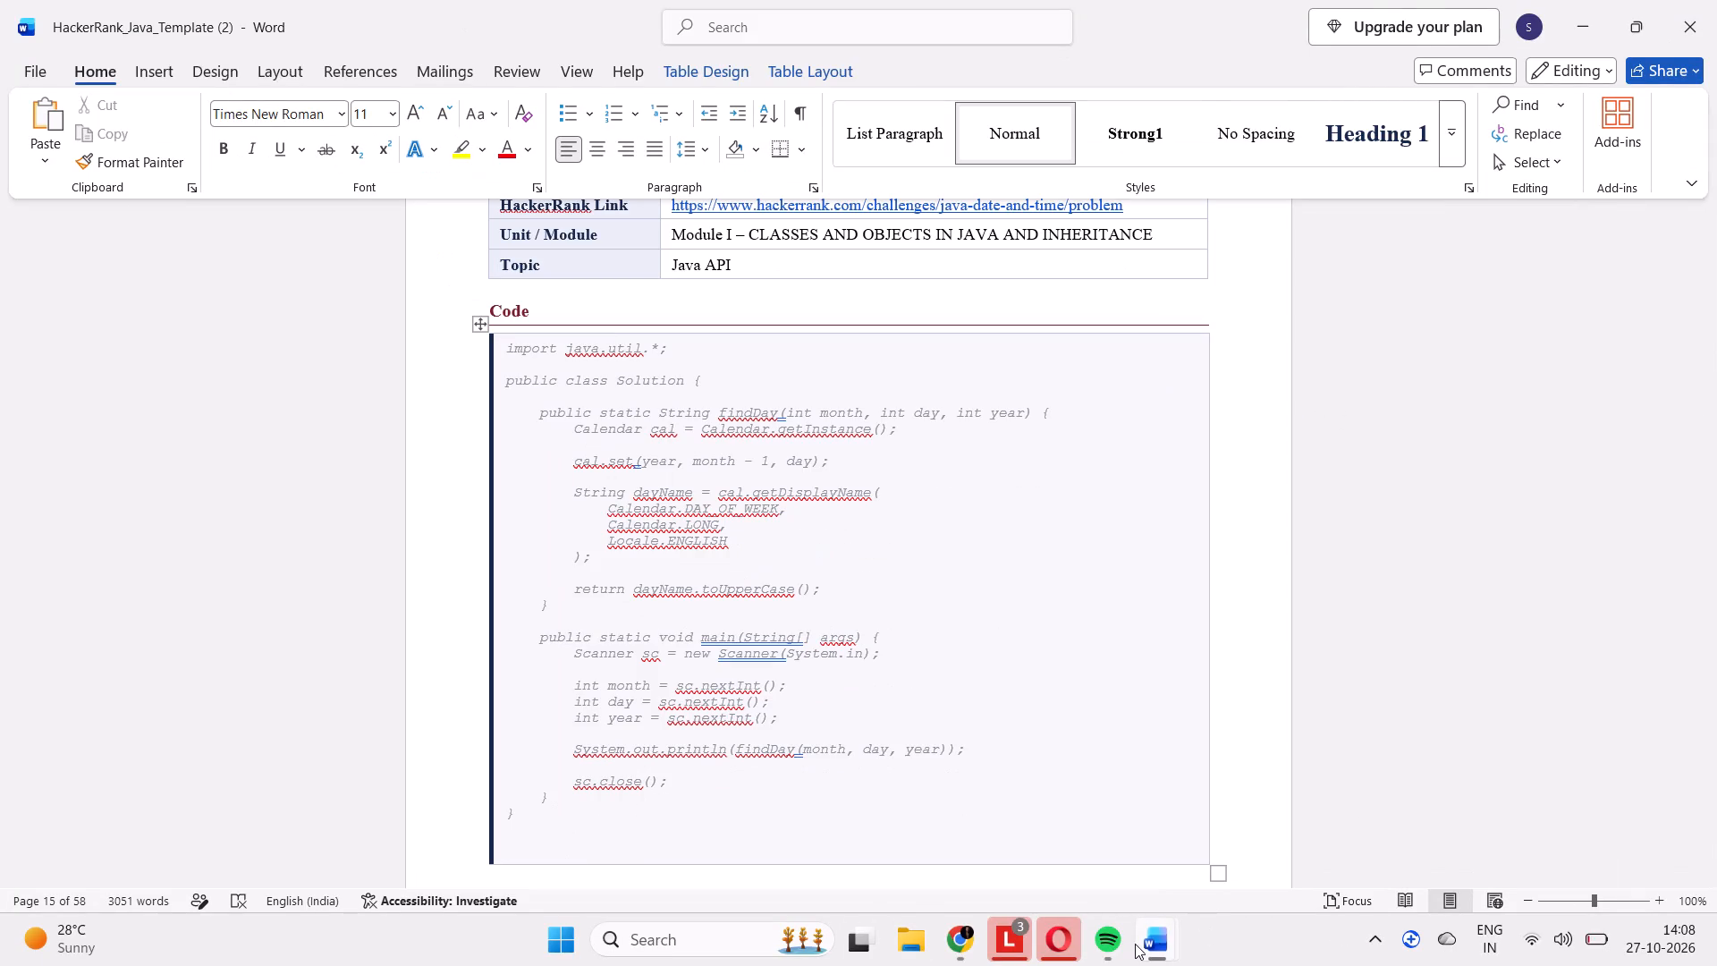
# Switch to the Micro Project Rubrics document and open the Micro-Project Report Template document from there.
pyautogui.click(1131, 944)
pyautogui.click(1143, 942)
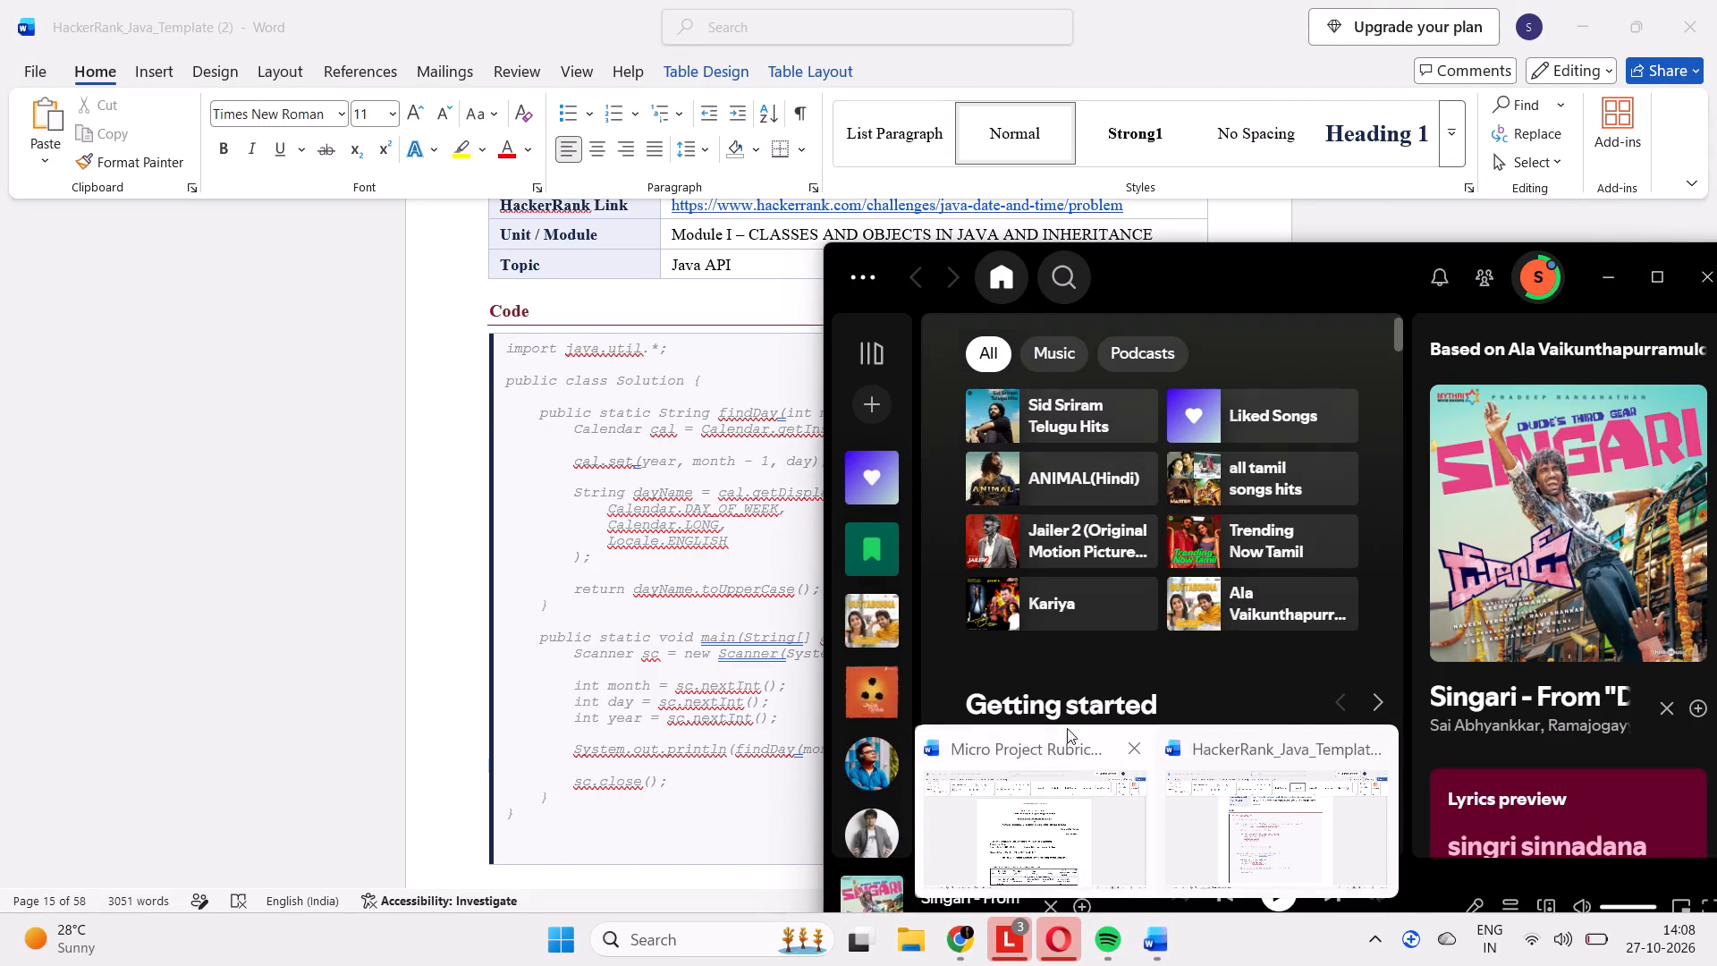
pyautogui.click(1030, 809)
pyautogui.click(59, 79)
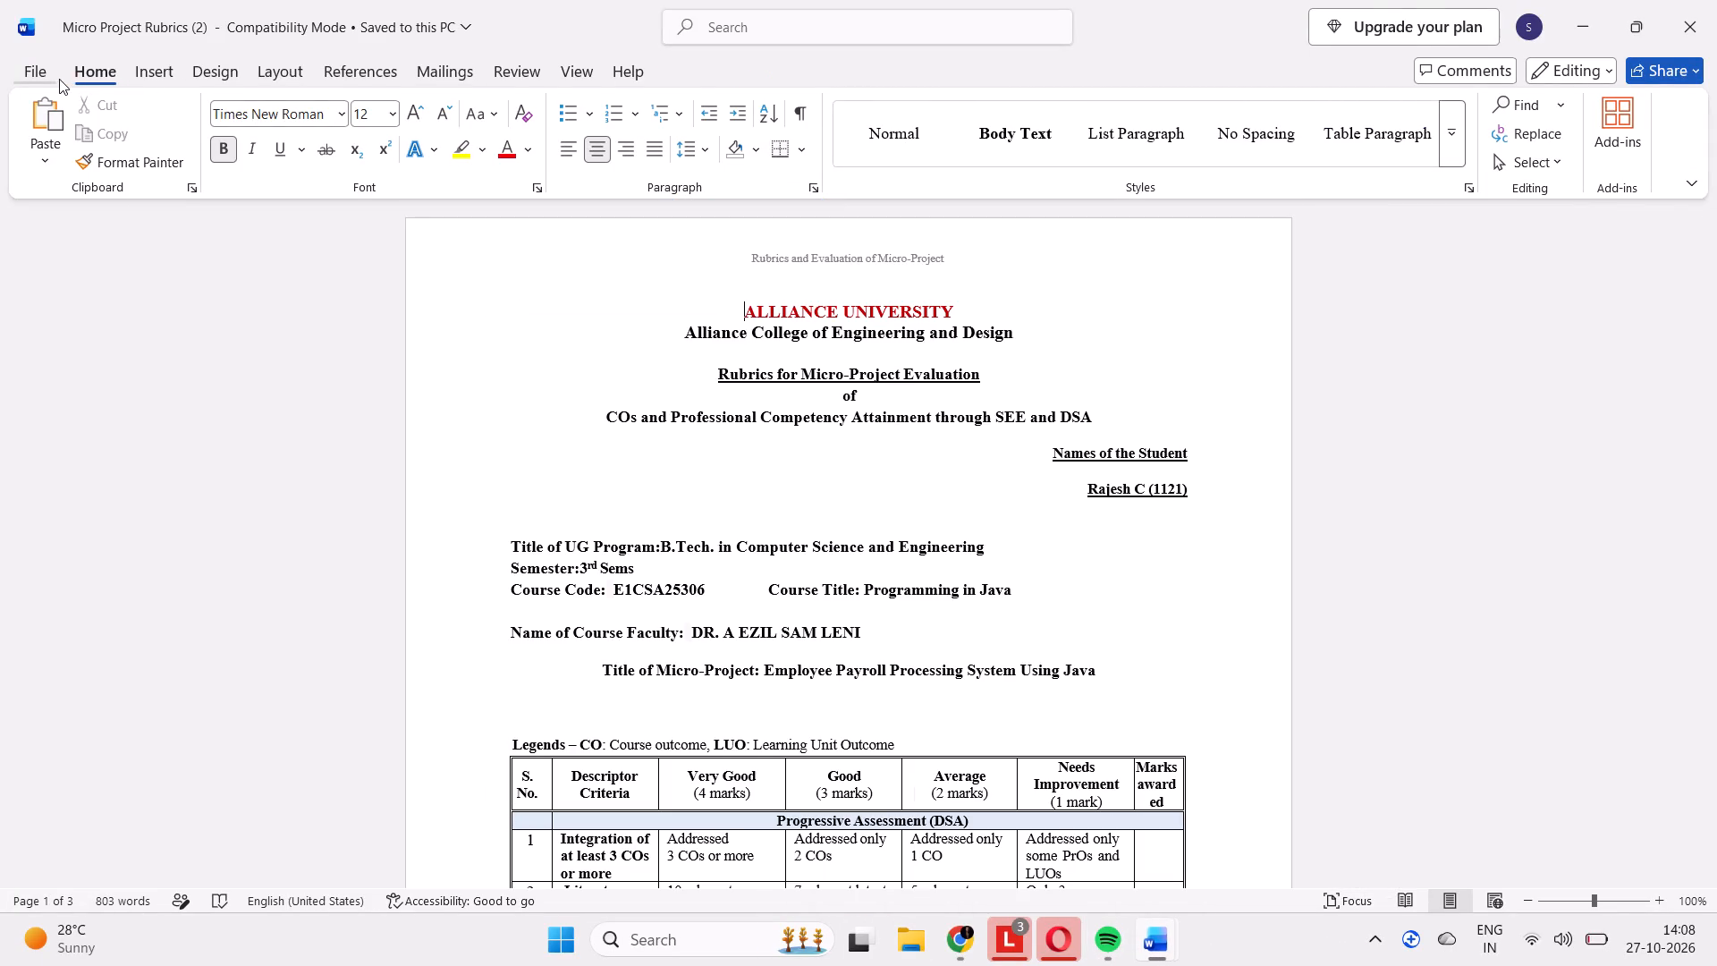
pyautogui.click(367, 530)
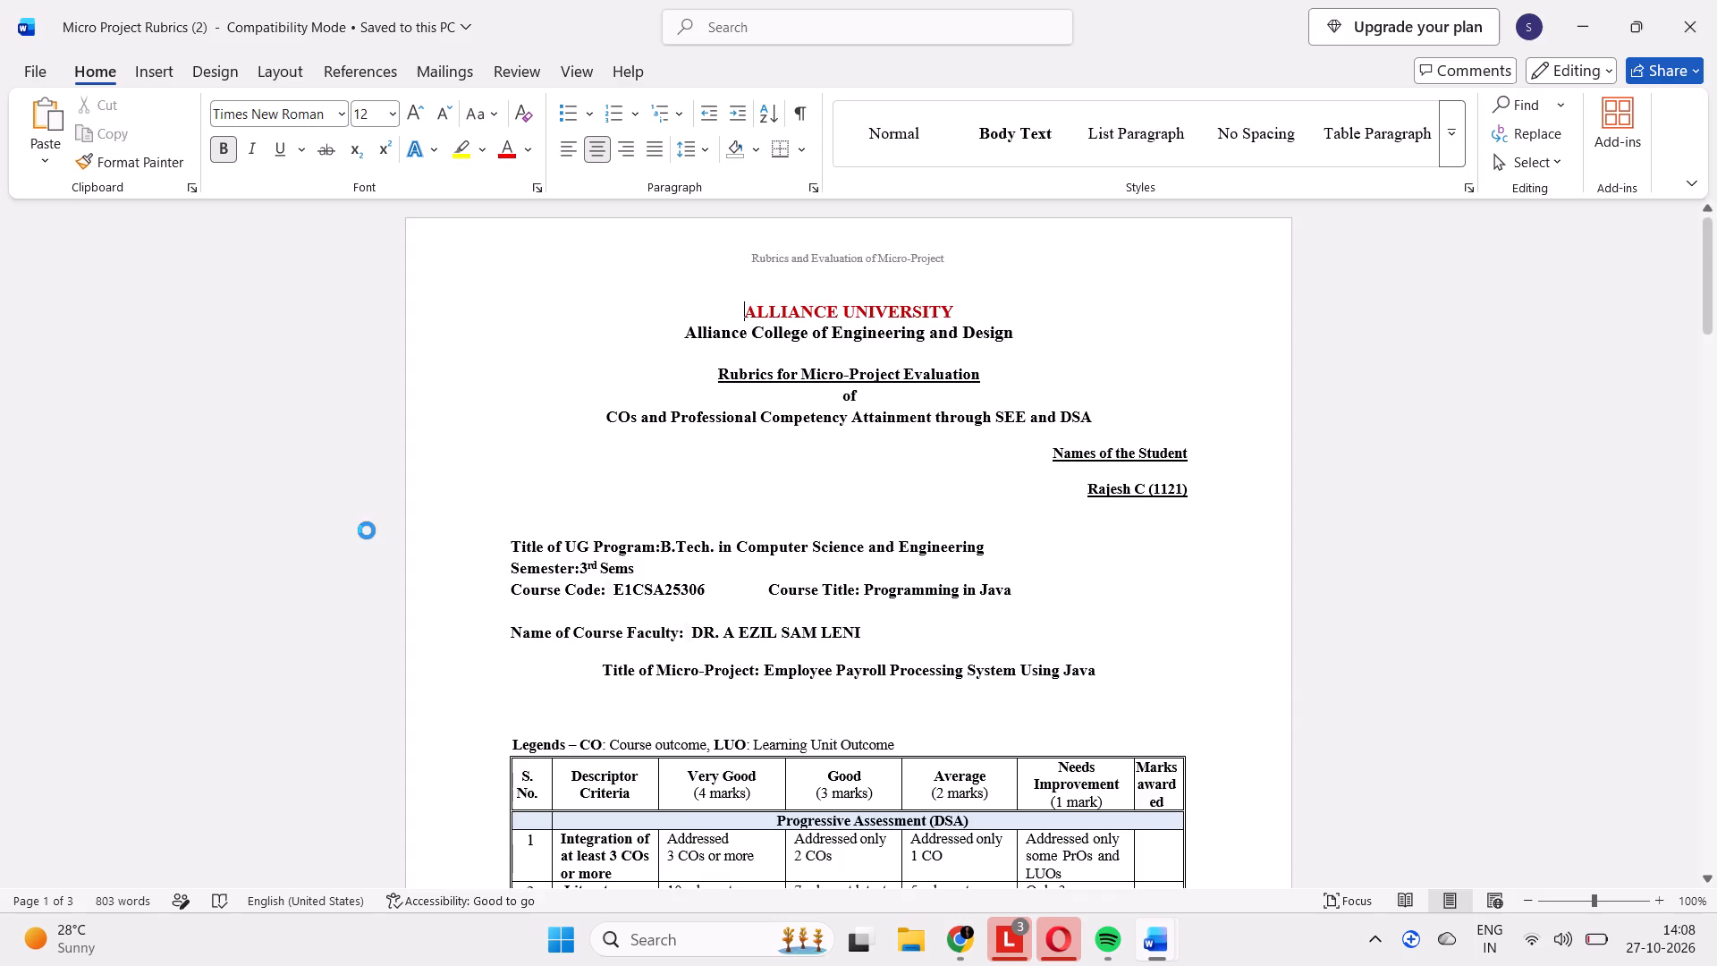
pyautogui.scroll(-1, 742, 564)
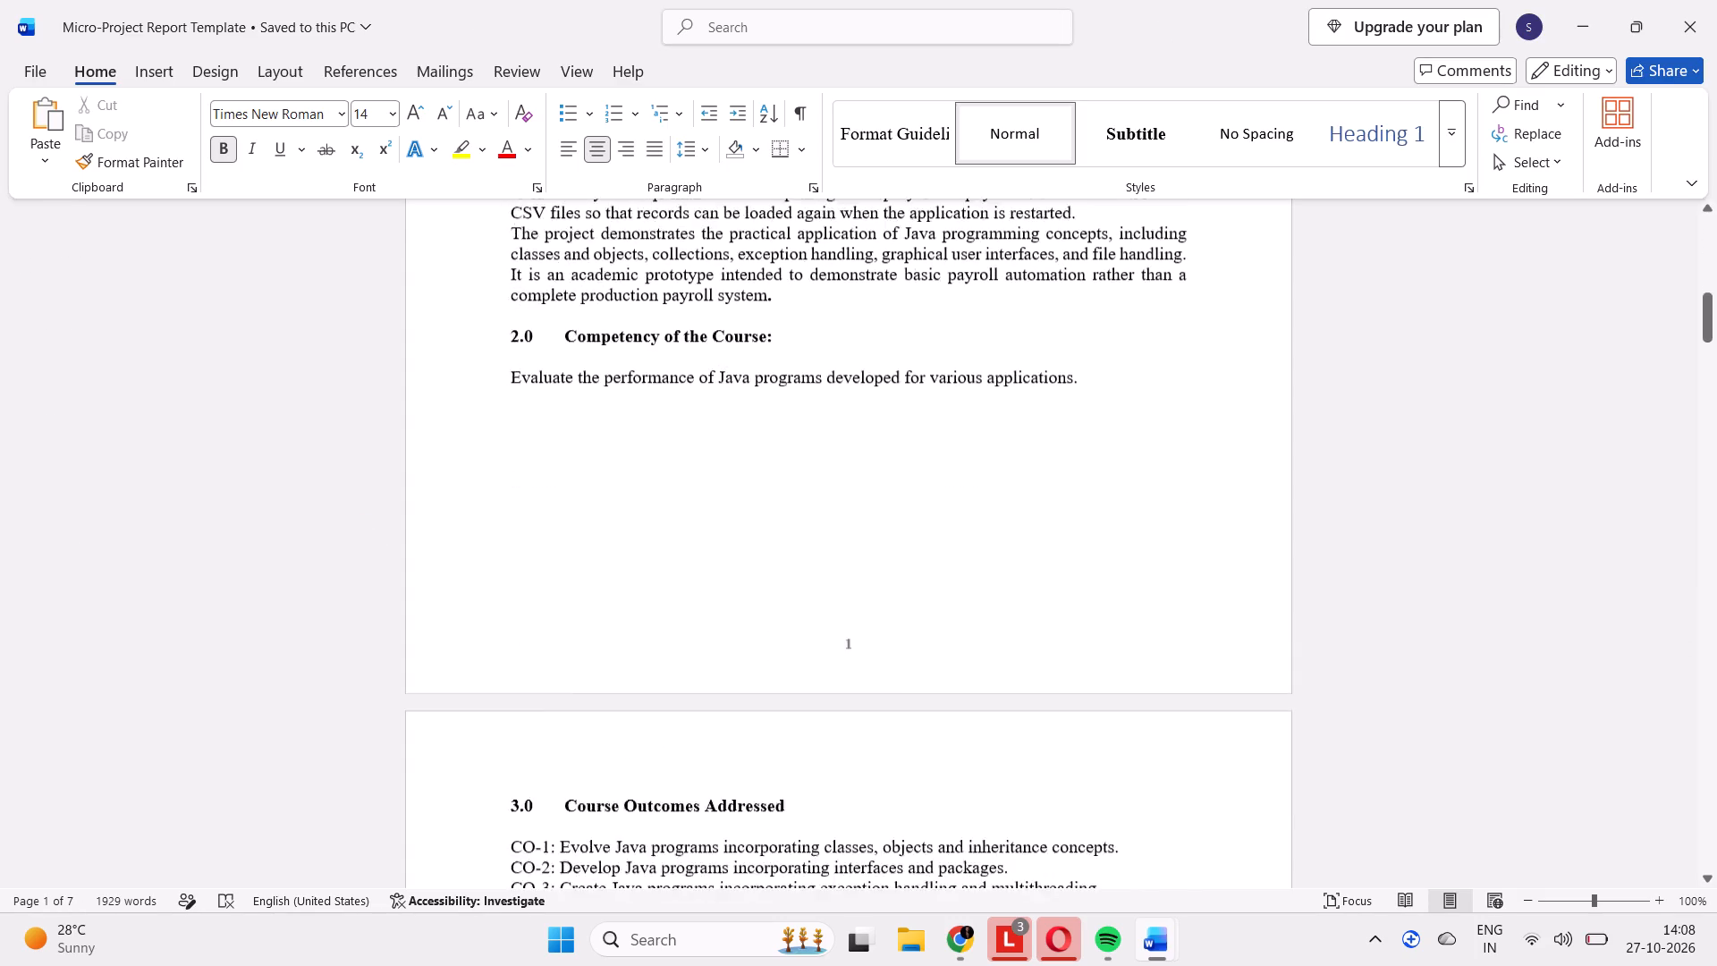
# Delete the blank lines between the last team member's responsibilities and the "6.0 Actual Resources Used" heading.
pyautogui.scroll(-2, 742, 564)
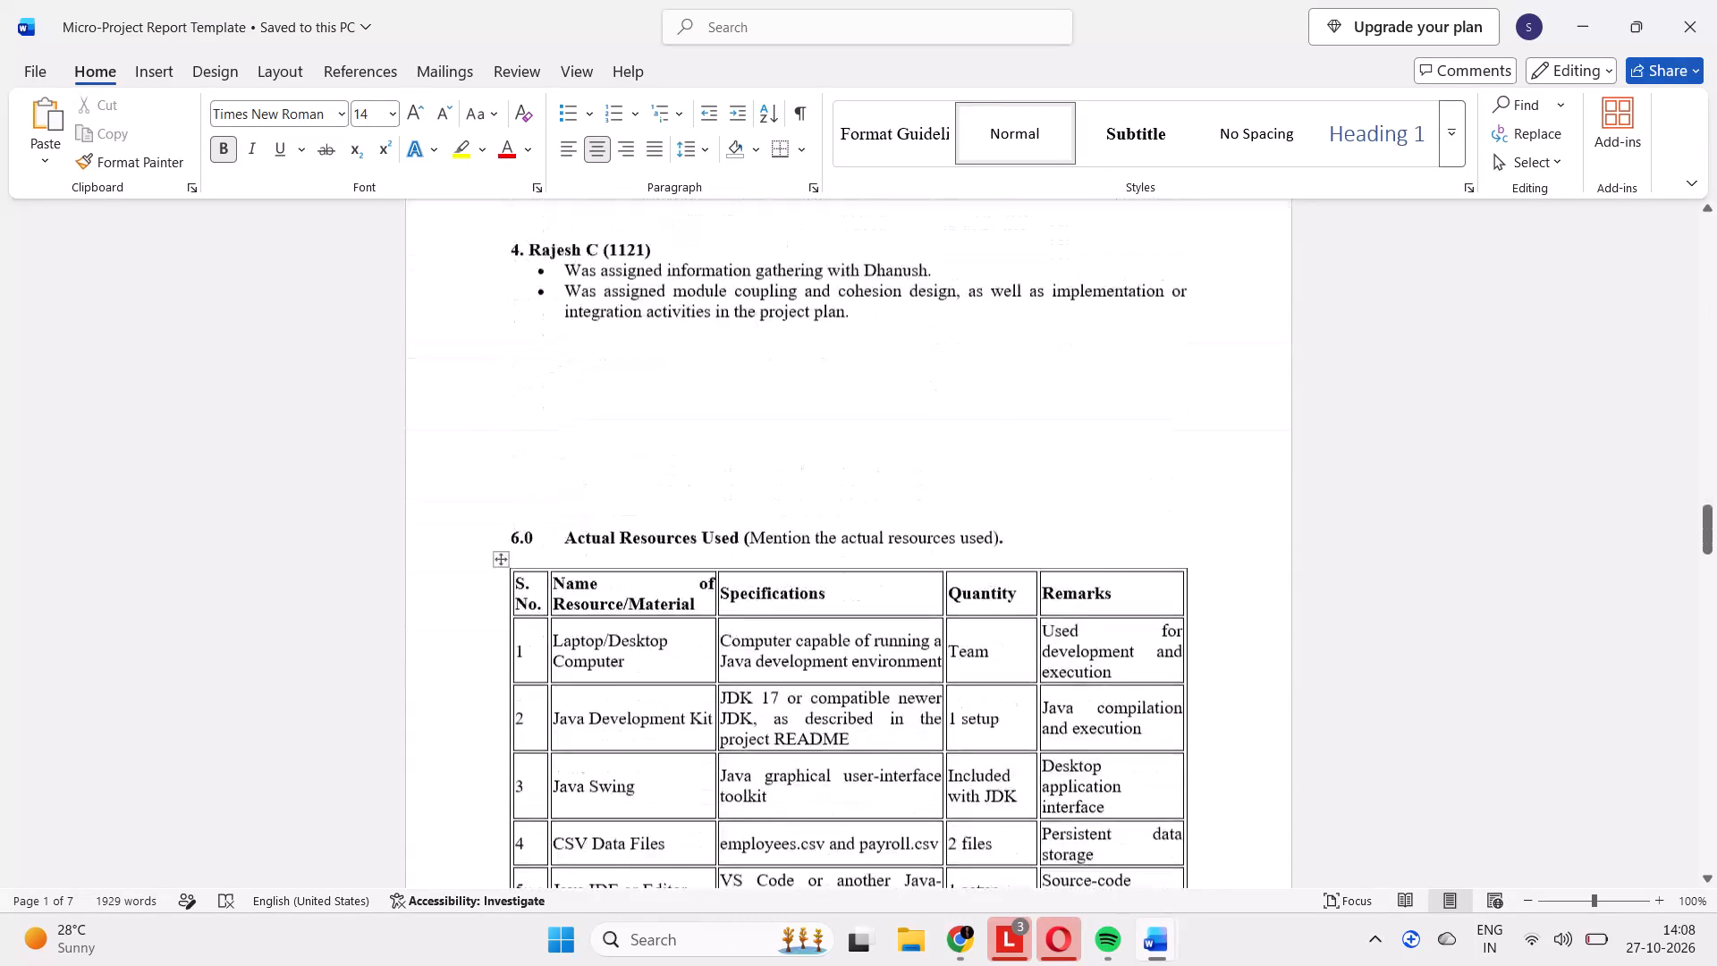
pyautogui.scroll(-1, 742, 564)
pyautogui.scroll(1, 742, 564)
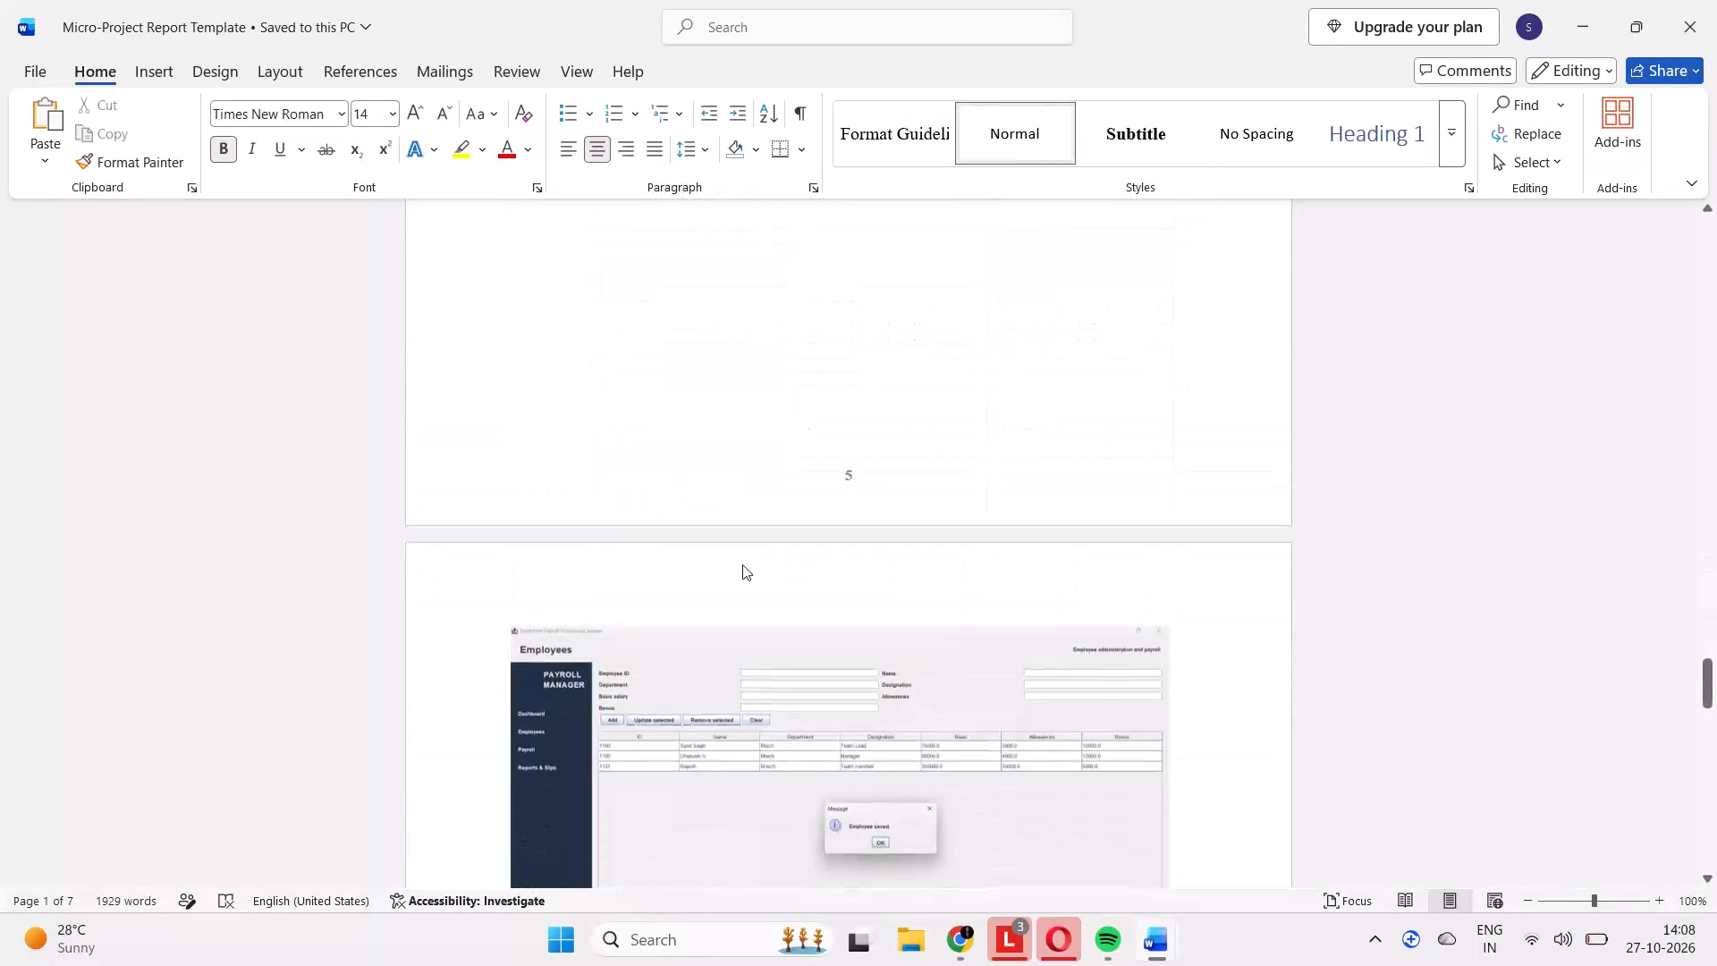
pyautogui.scroll(1, 742, 564)
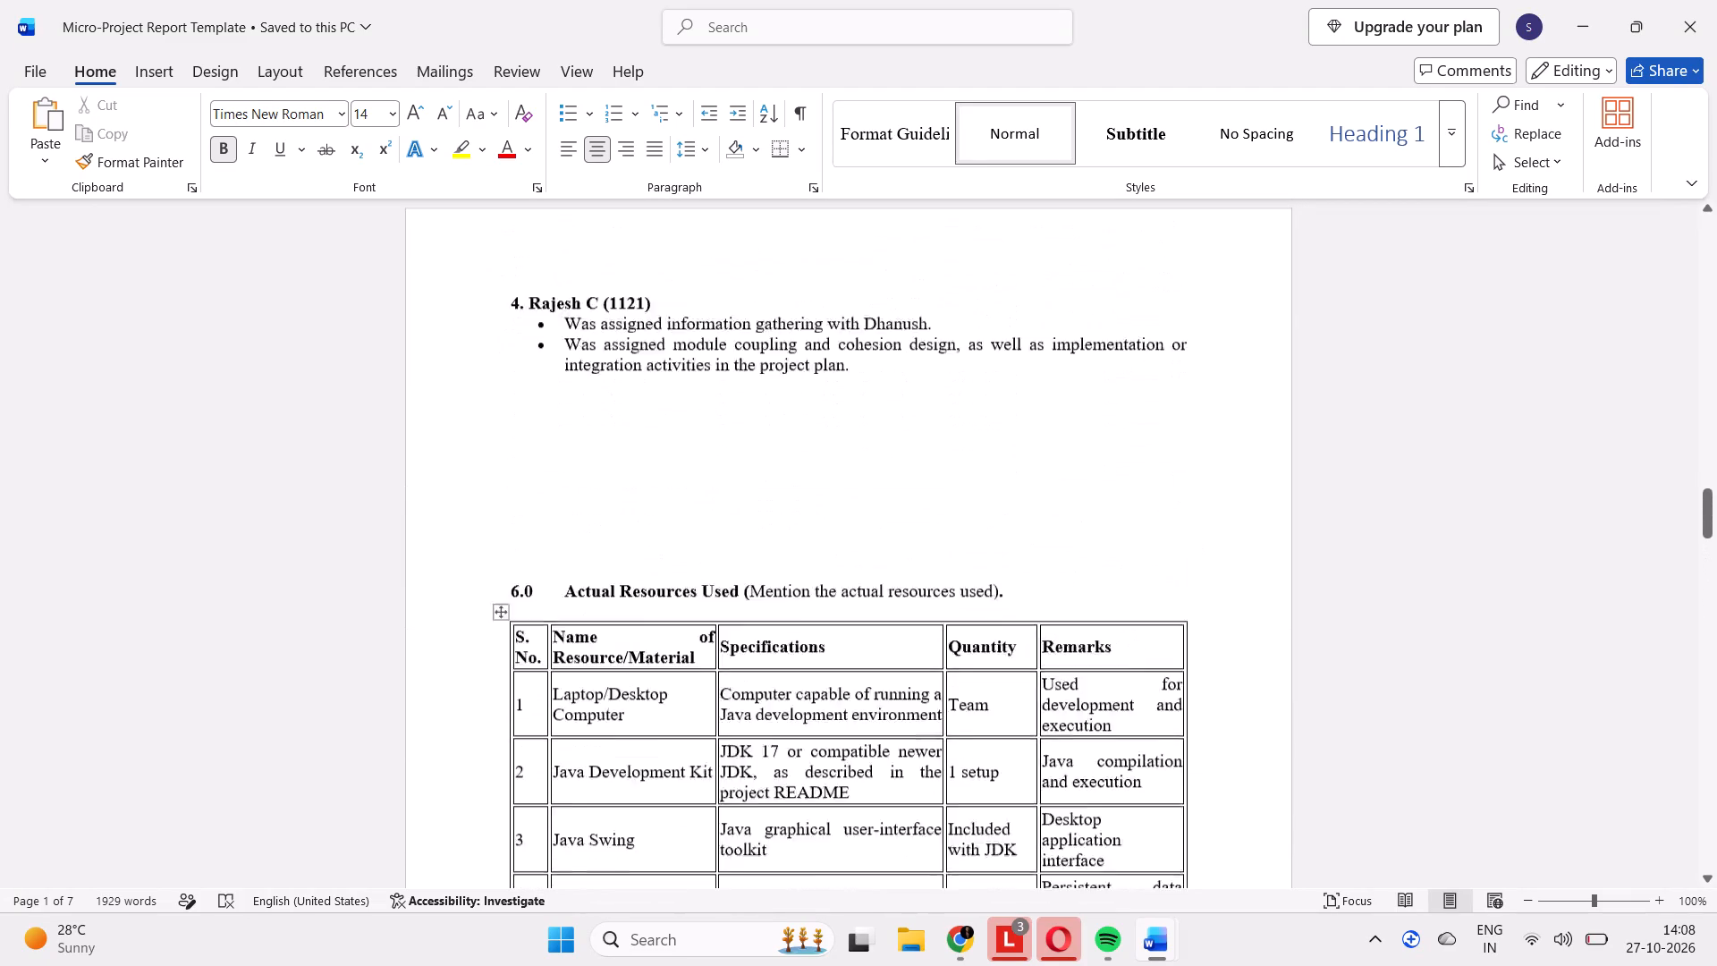
pyautogui.scroll(1, 742, 564)
pyautogui.click(568, 648)
pyautogui.press('BackSpace')
pyautogui.press('BackSpace')
pyautogui.press('BackSpace')
pyautogui.press('BackSpace')
pyautogui.press('BackSpace')
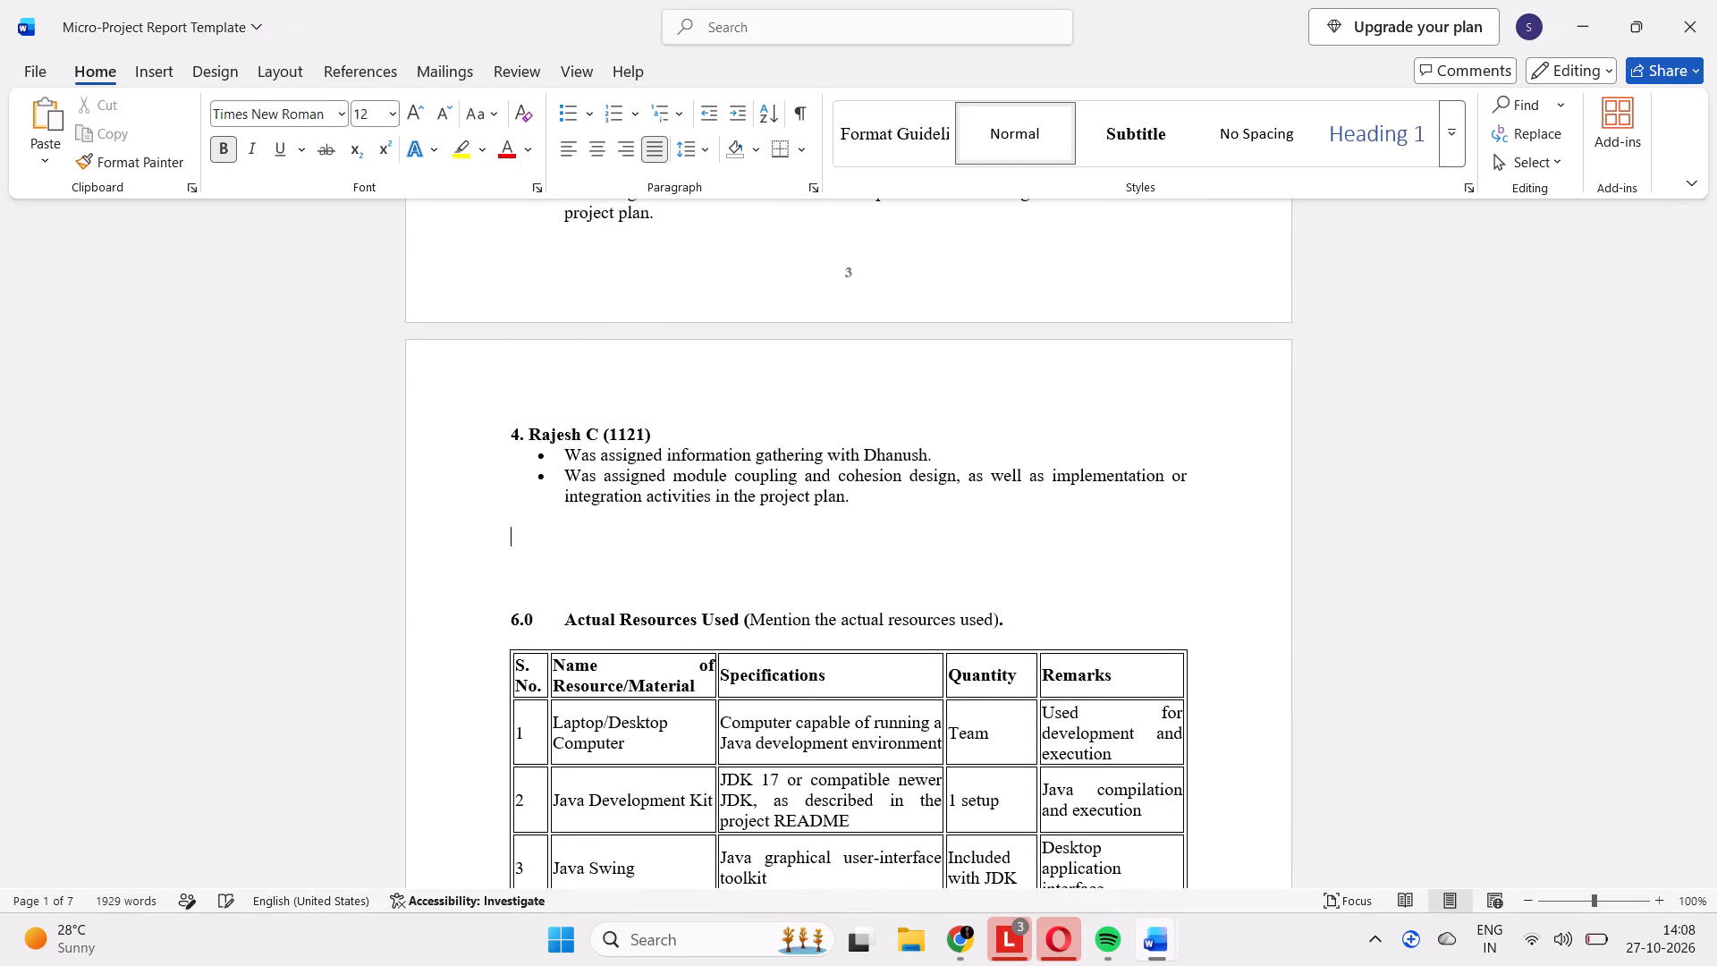
pyautogui.press('Down')
pyautogui.press('BackSpace')
pyautogui.press('BackSpace')
pyautogui.press('Down')
pyautogui.press('BackSpace')
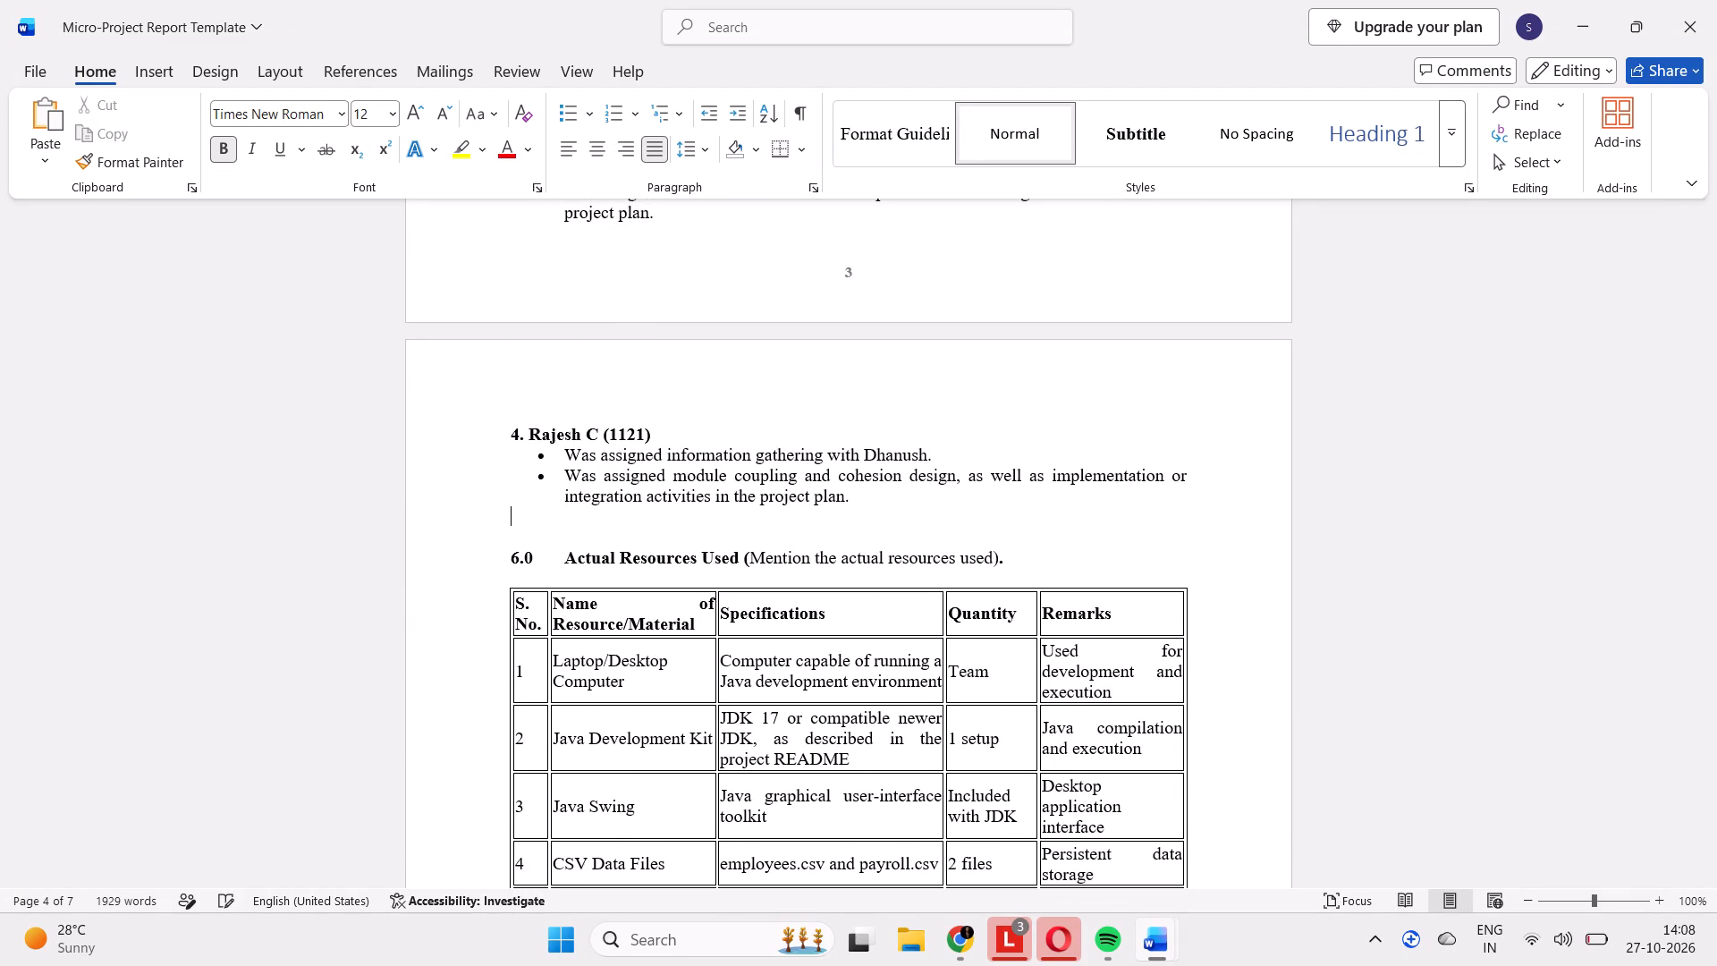
pyautogui.press('BackSpace')
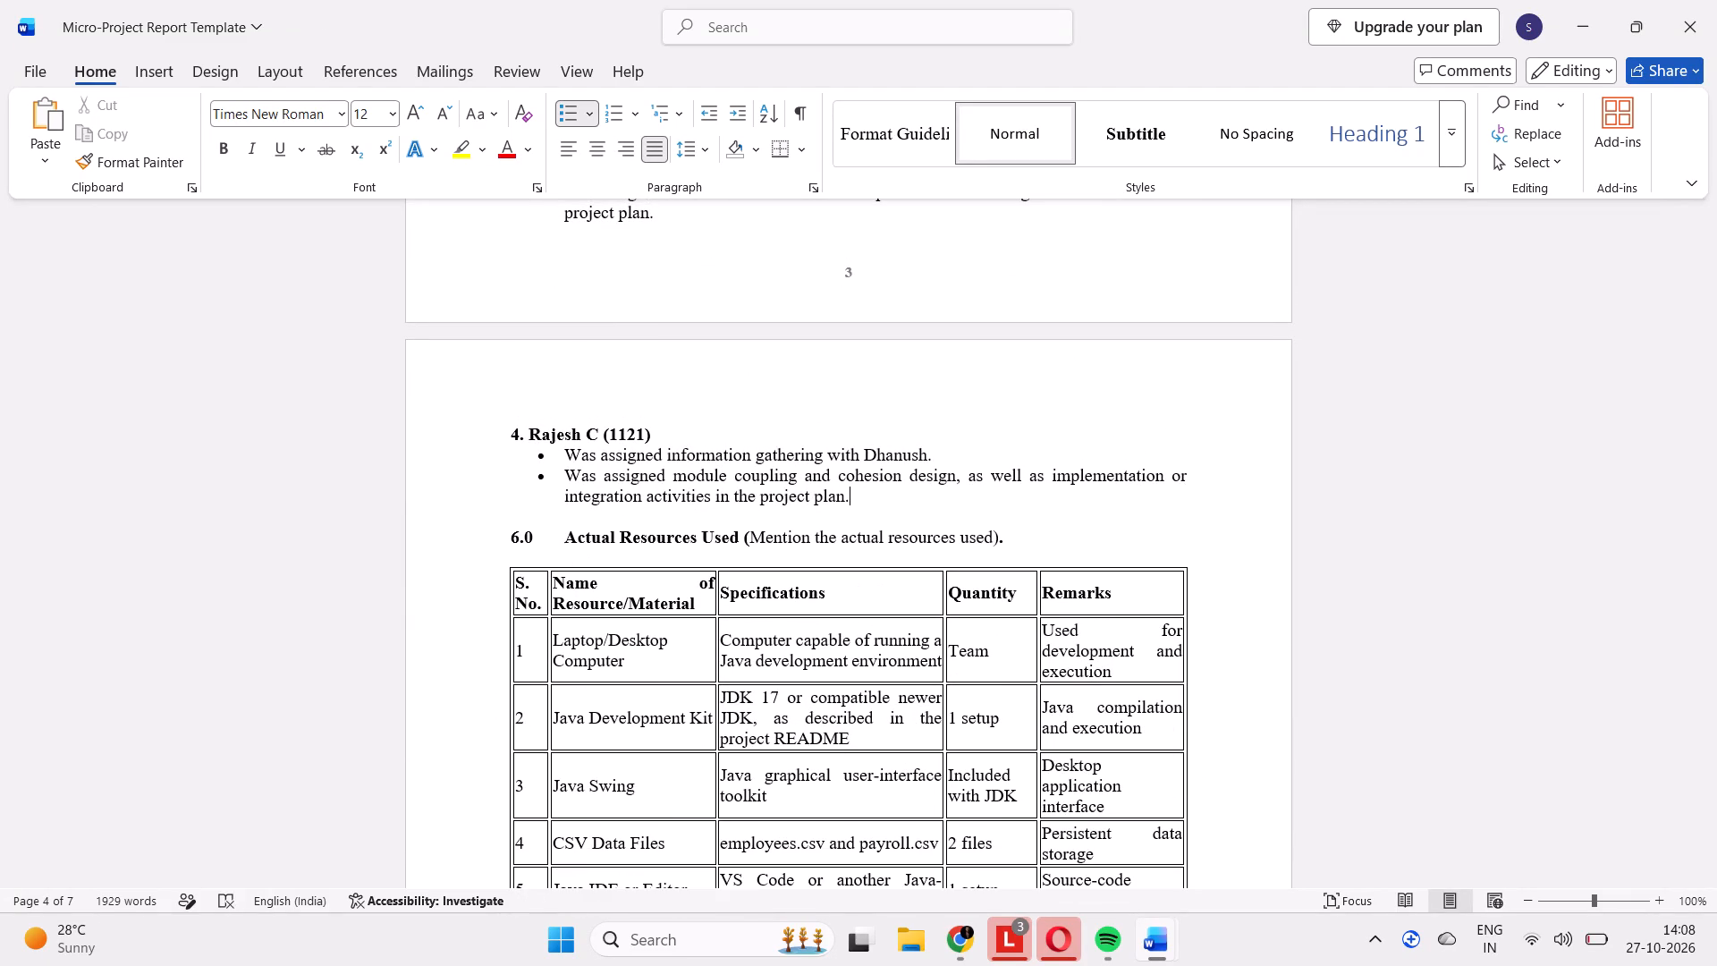
# Open the print preview of the whole report.
pyautogui.hotkey('ctrl', 'p')
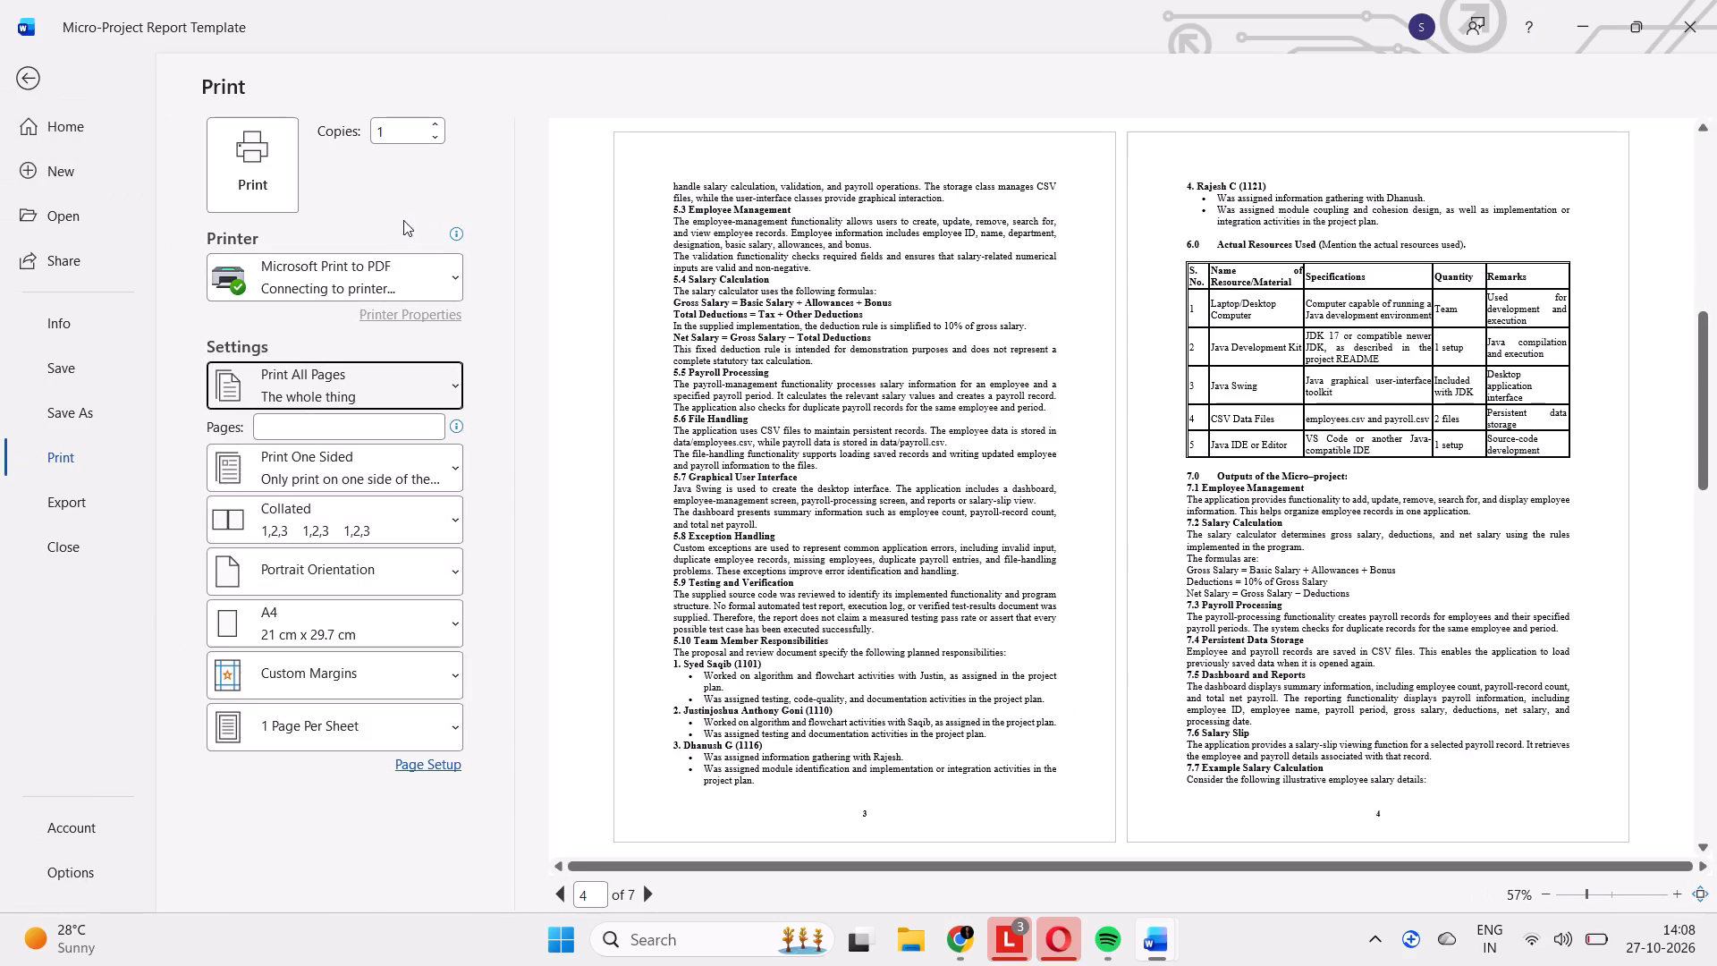
# Print the whole report to a PDF file named "java projcet reoprt" in the Downloads folder.
pyautogui.click(264, 153)
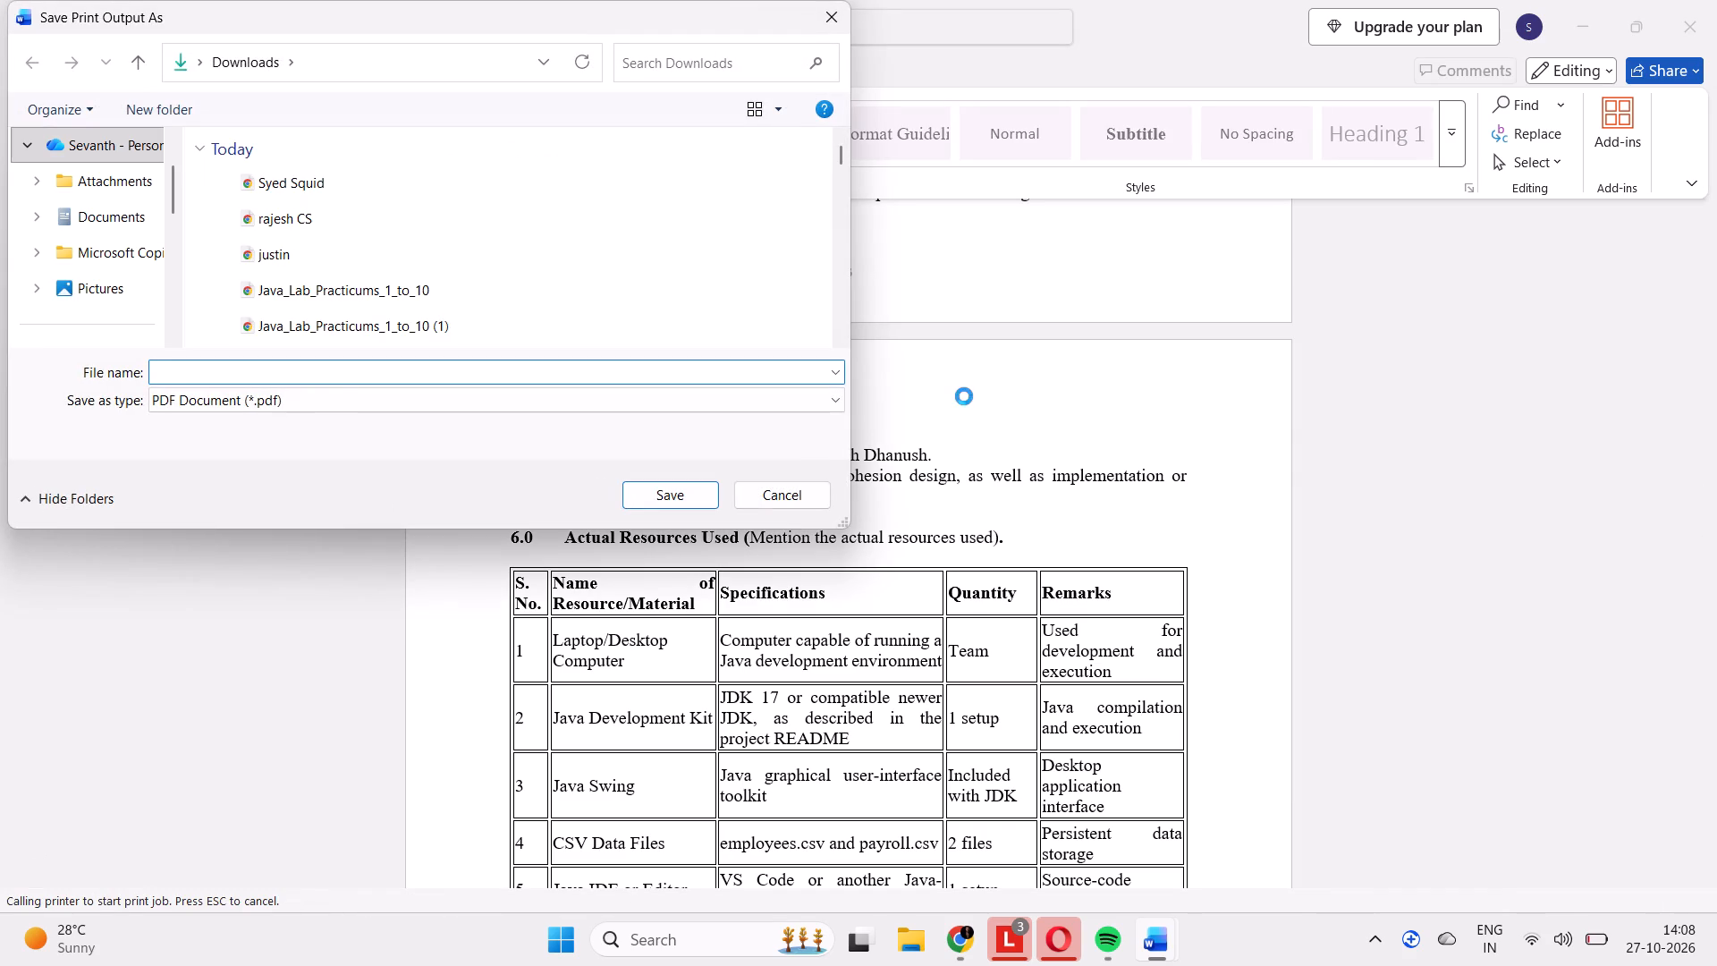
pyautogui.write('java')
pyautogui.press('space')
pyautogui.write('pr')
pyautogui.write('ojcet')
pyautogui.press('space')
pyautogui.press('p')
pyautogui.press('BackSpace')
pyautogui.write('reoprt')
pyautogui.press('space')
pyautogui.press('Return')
# Switch to the Micro Project Rubrics (2) document.
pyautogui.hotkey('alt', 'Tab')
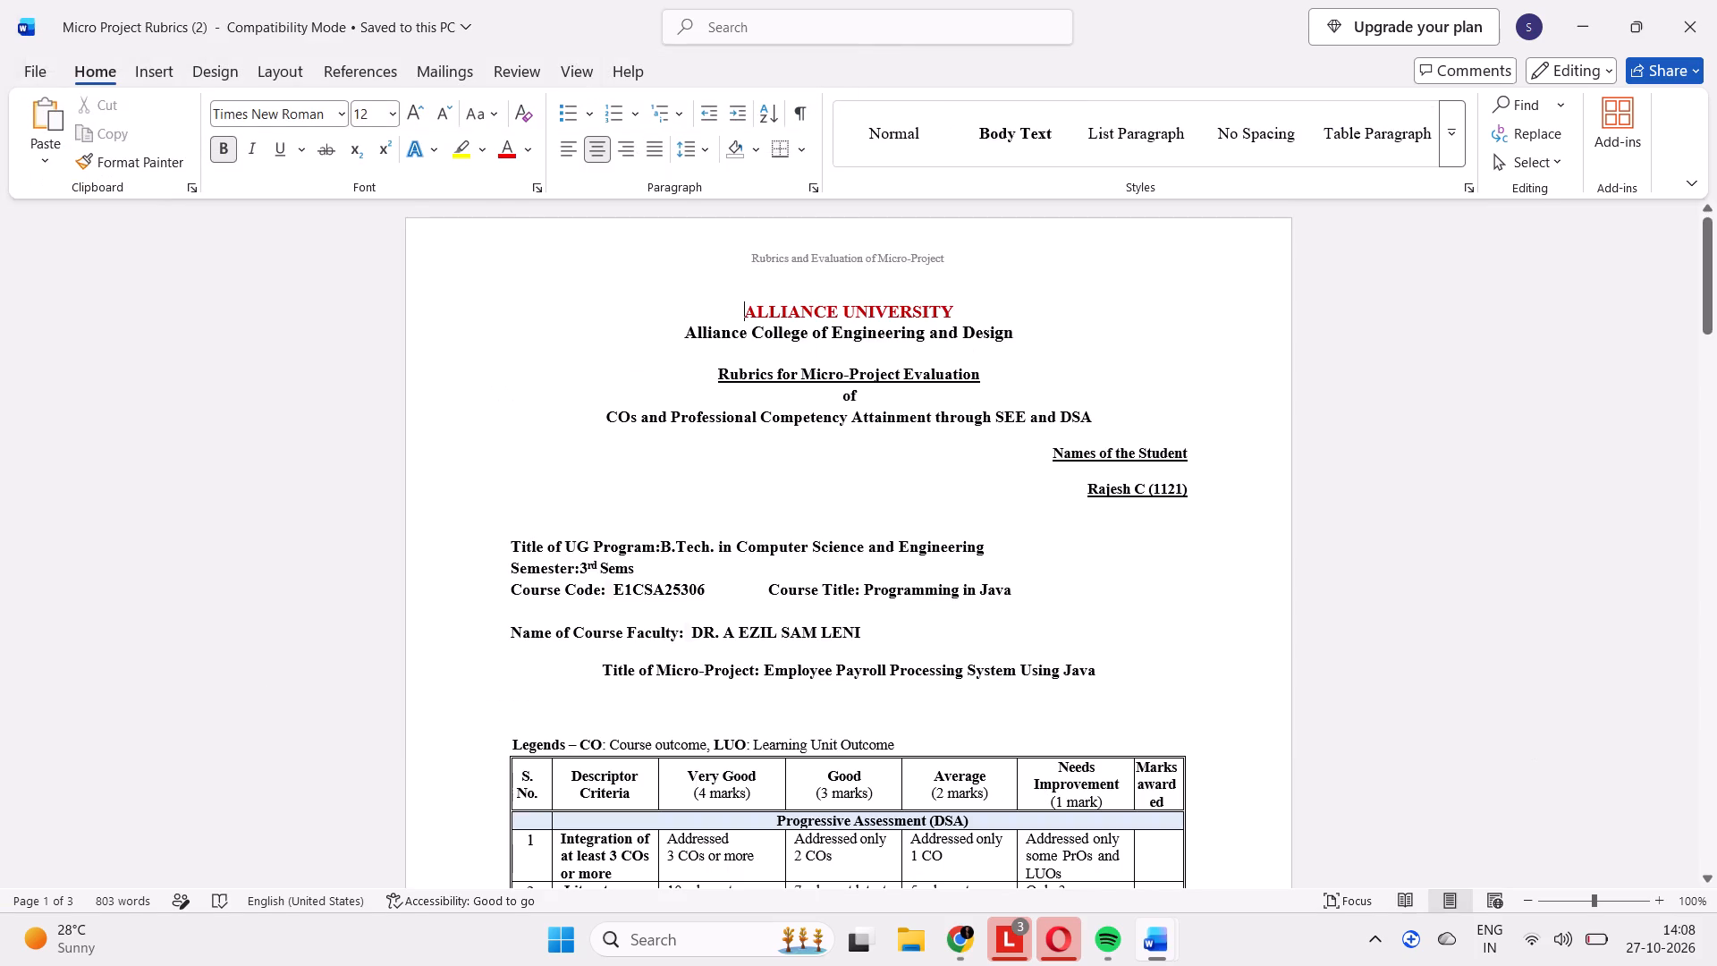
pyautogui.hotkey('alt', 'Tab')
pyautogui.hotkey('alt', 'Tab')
pyautogui.keyDown('alt'); pyautogui.click(723, 618); pyautogui.keyUp('alt')
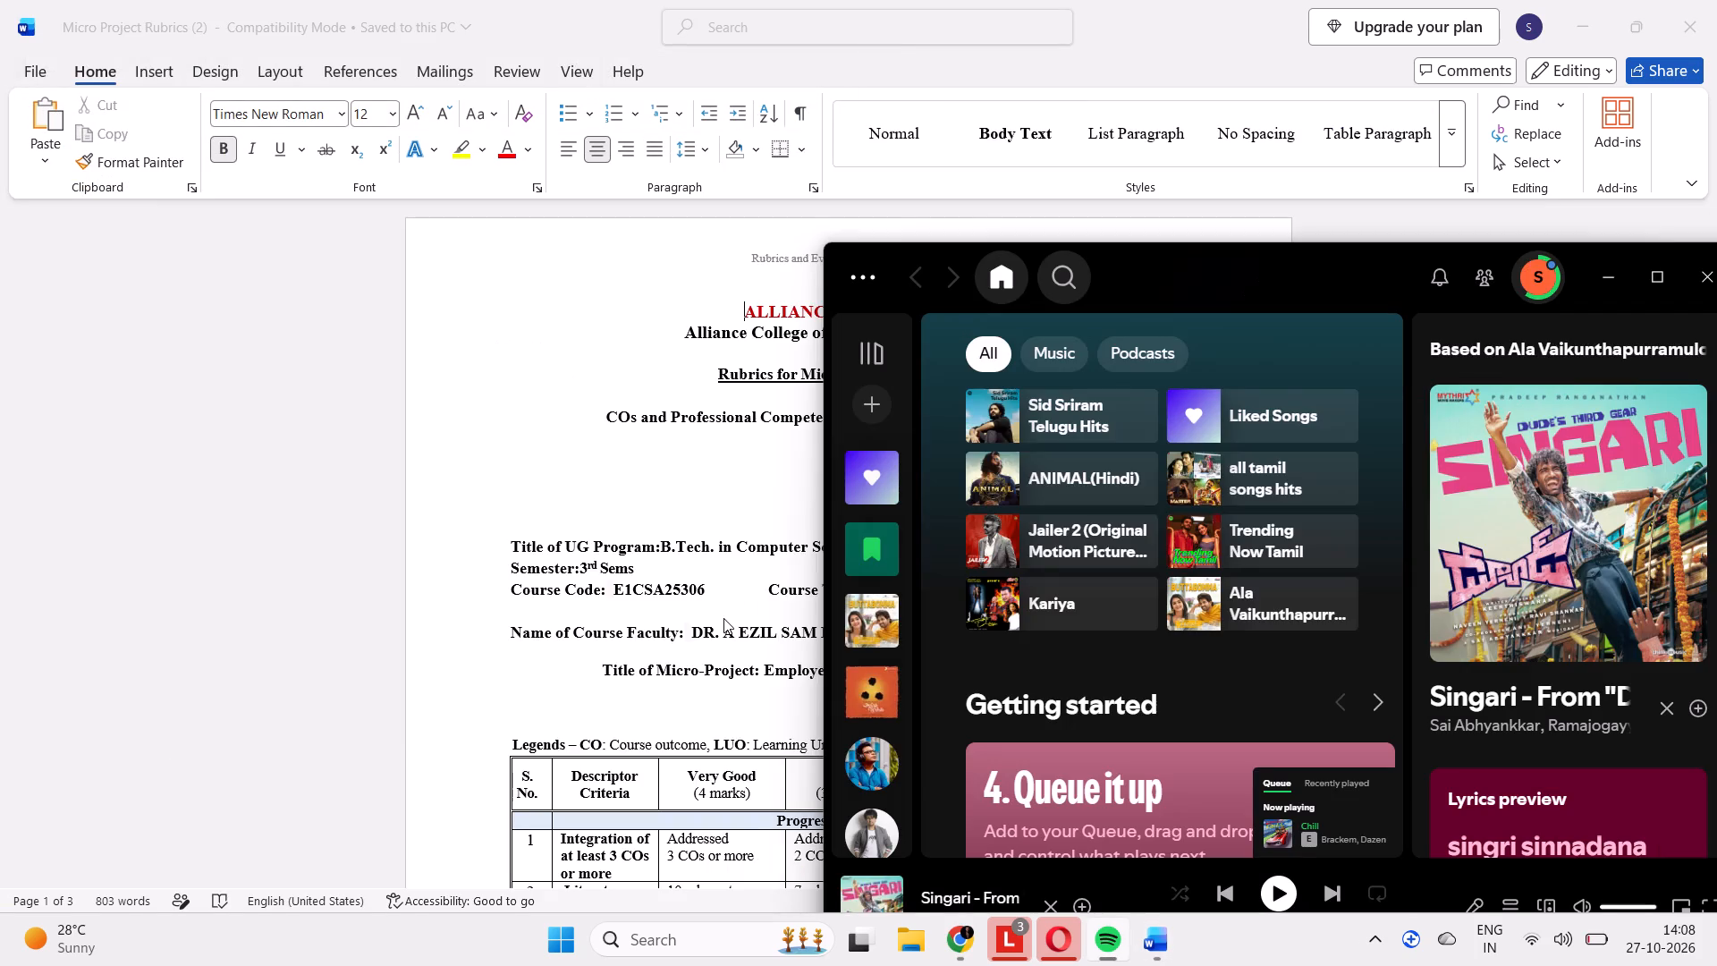
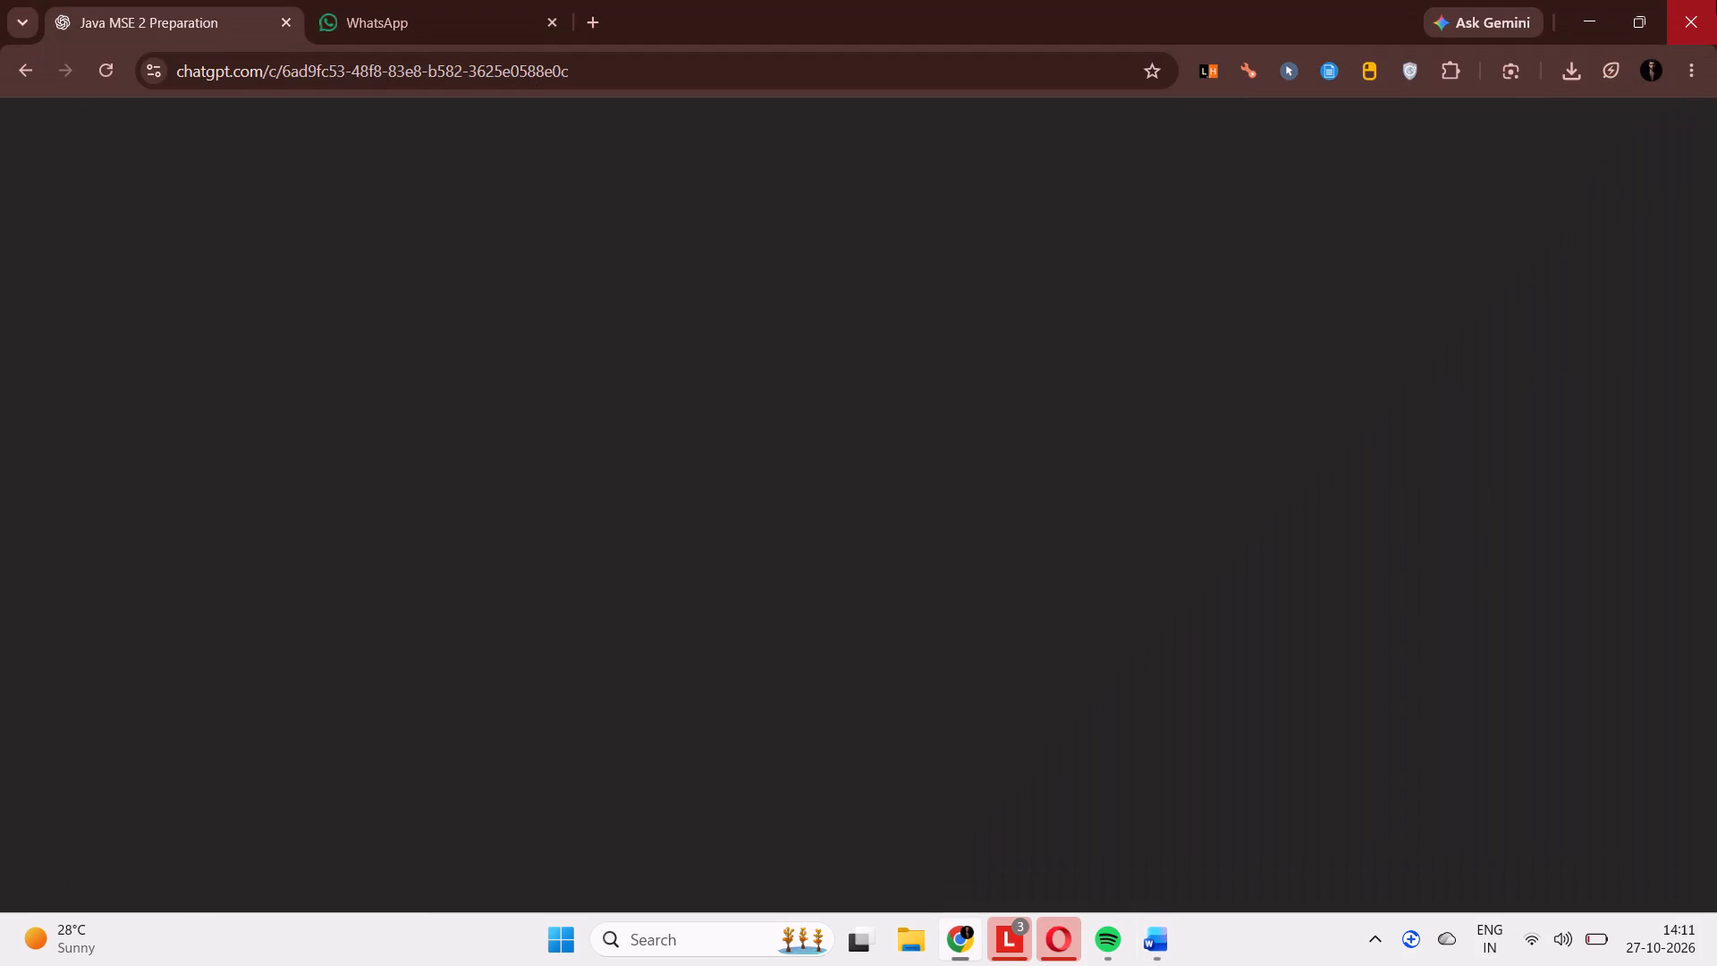
# Close the browser window with the ChatGPT and WhatsApp pages and minimize the open Word documents to reach the desktop.
pyautogui.doubleClick(1716, 0)
pyautogui.click(1586, 20)
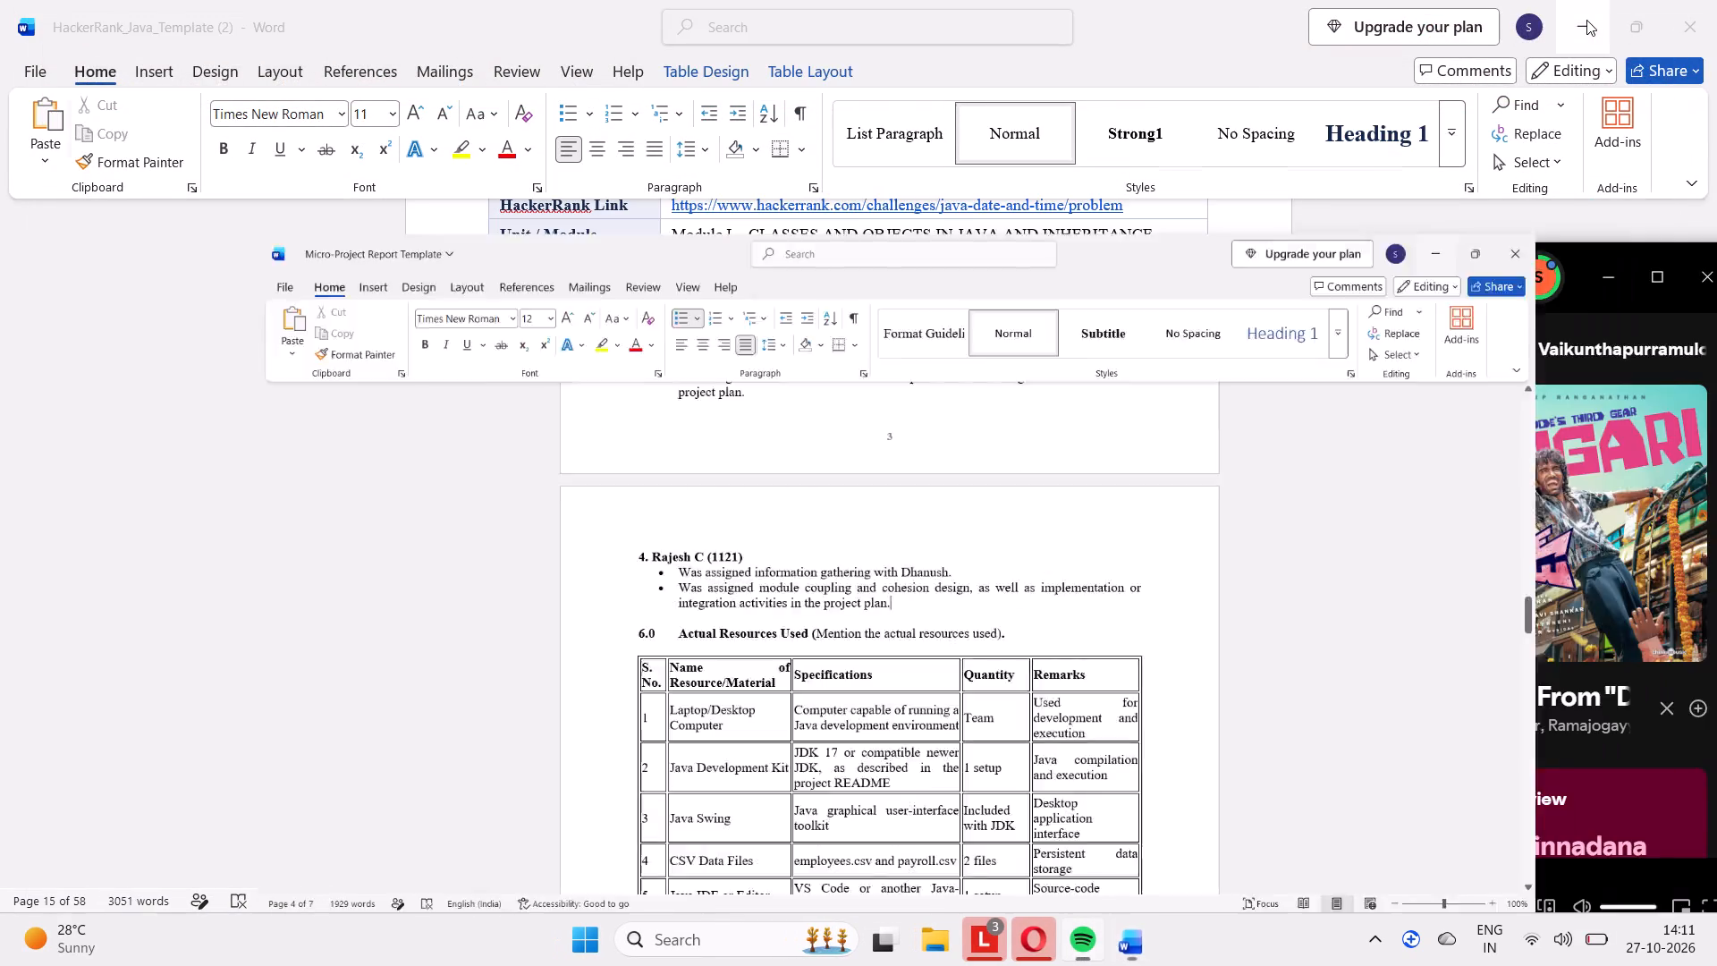
pyautogui.tripleClick(1586, 20)
pyautogui.doubleClick(1586, 20)
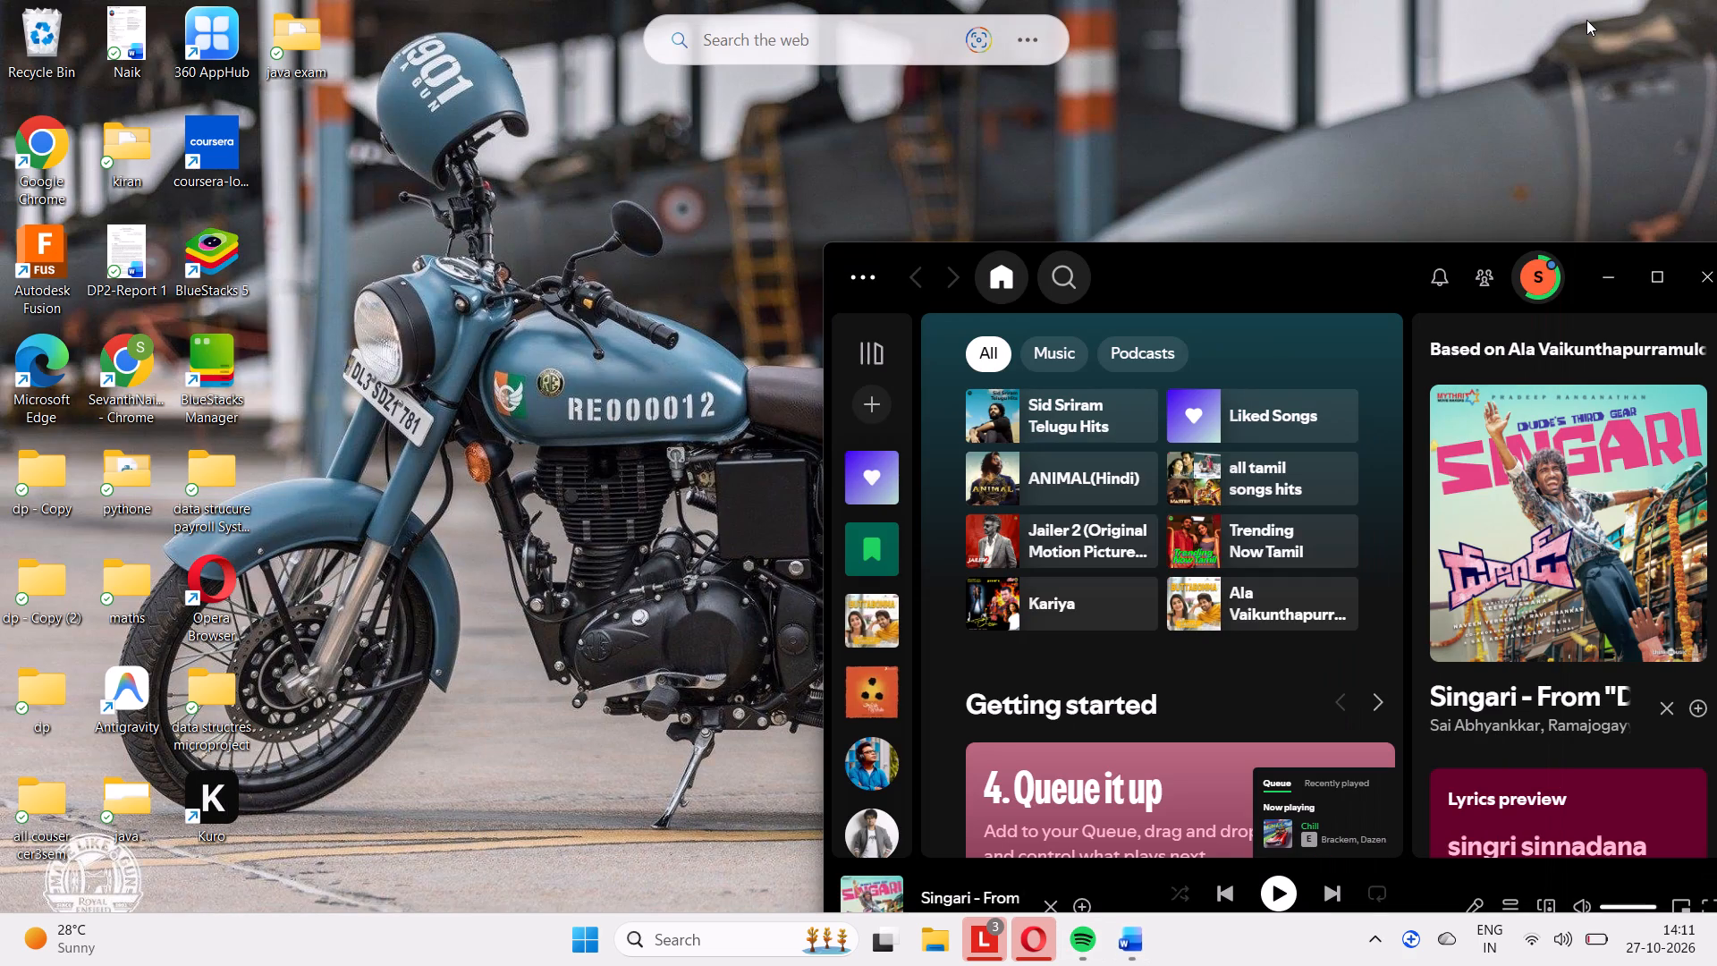